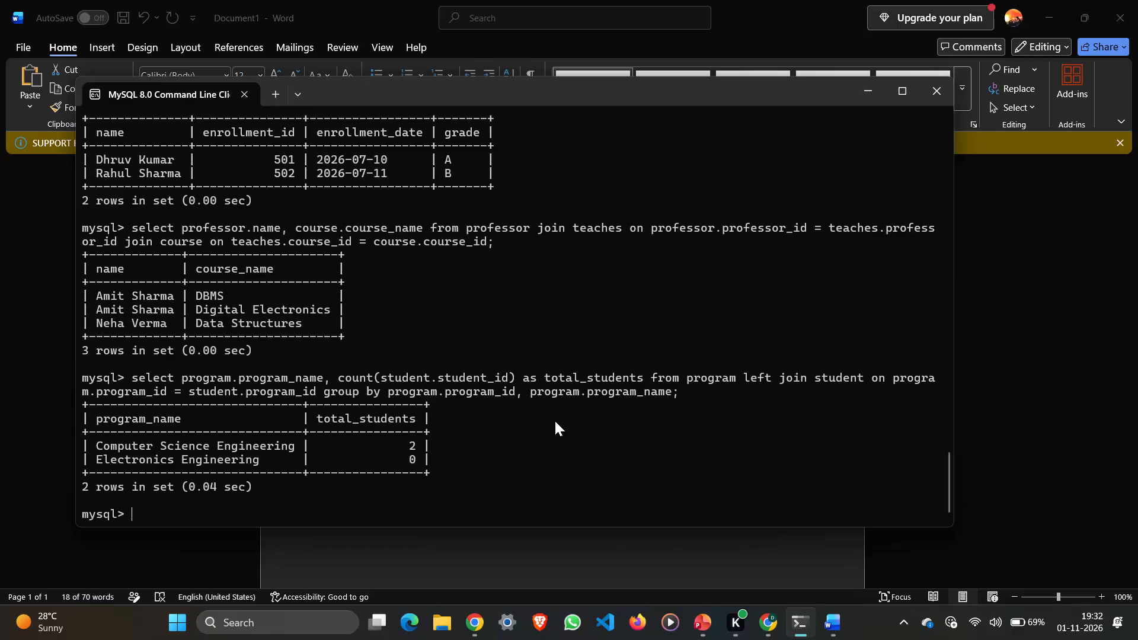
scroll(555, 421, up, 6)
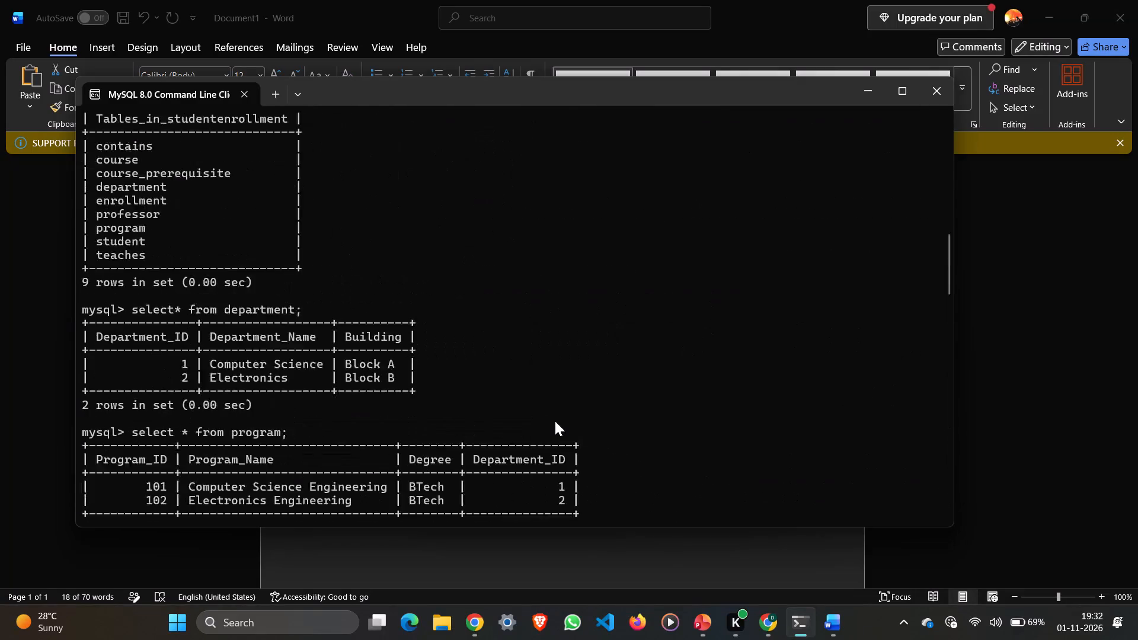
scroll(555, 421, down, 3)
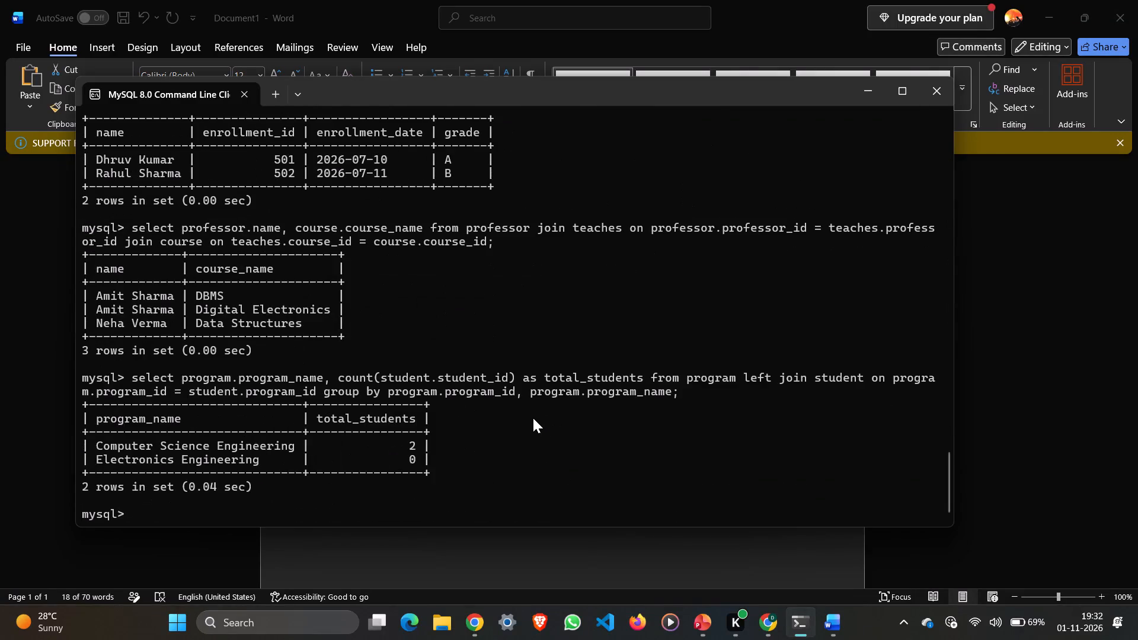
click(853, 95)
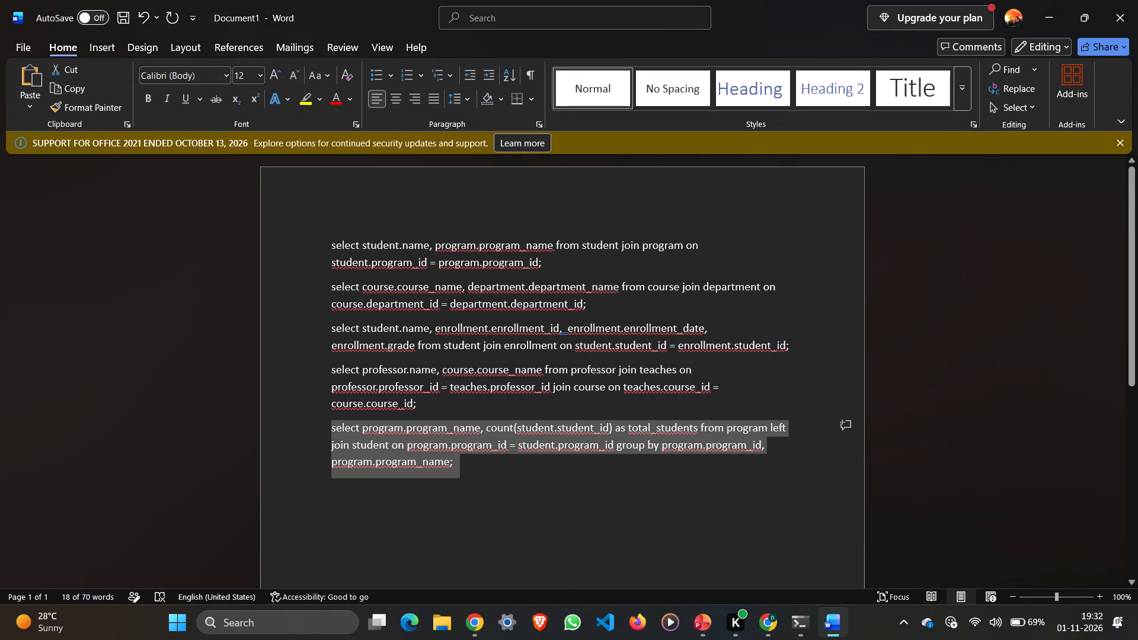
Switch to the Dbms presentation in PowerPoint and go to slide 8, Dynamic Delivery.
click(692, 616)
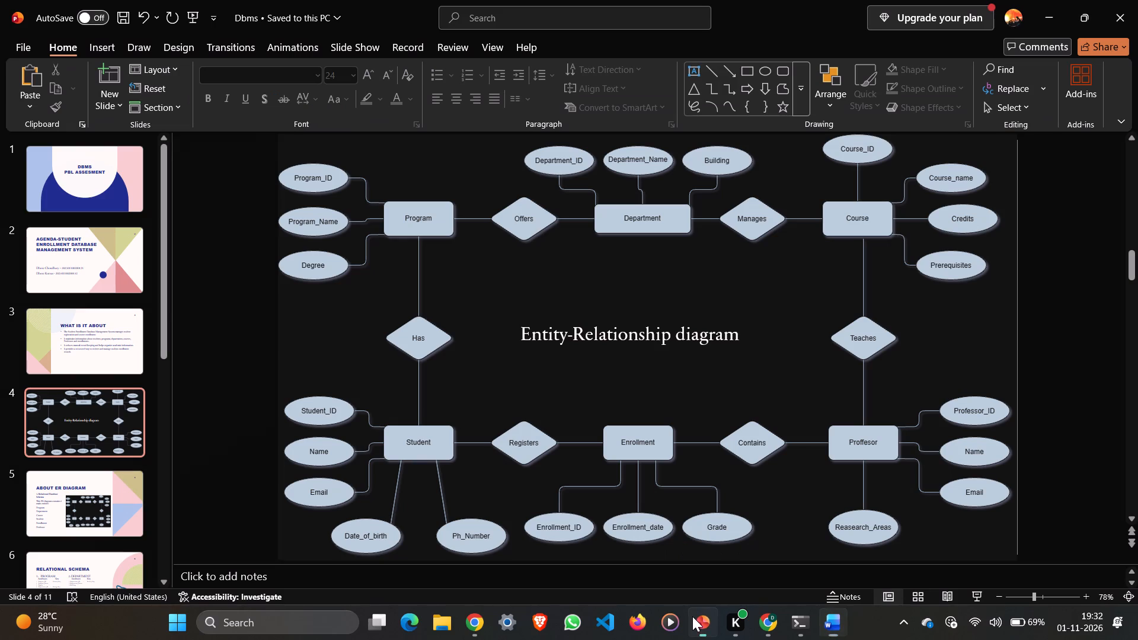
click(90, 500)
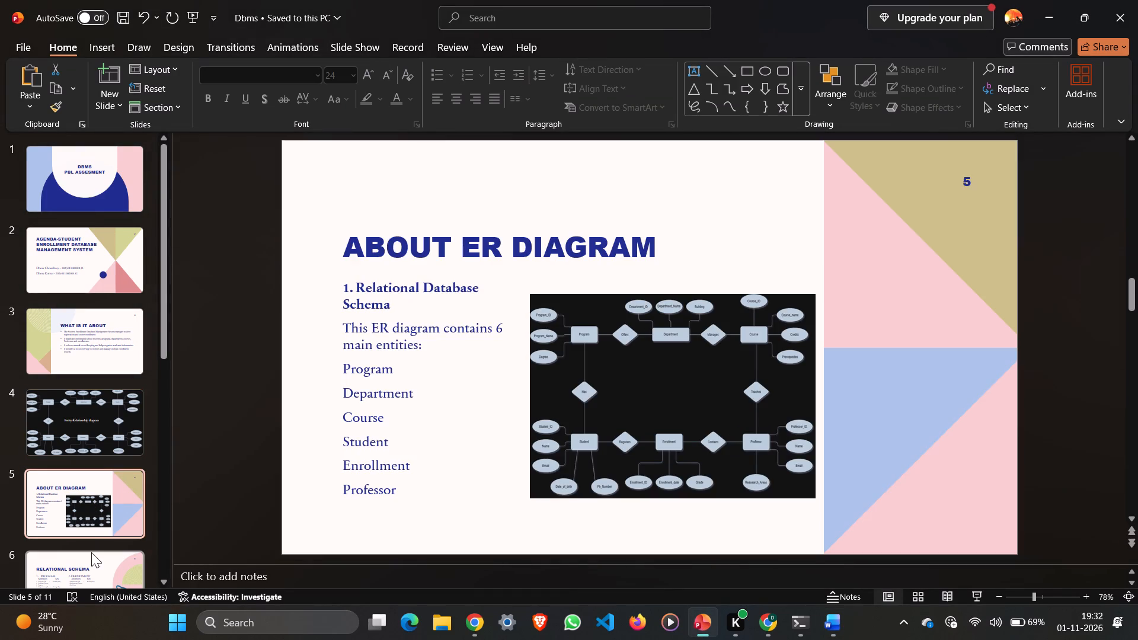
click(91, 568)
scroll(416, 394, down, 4)
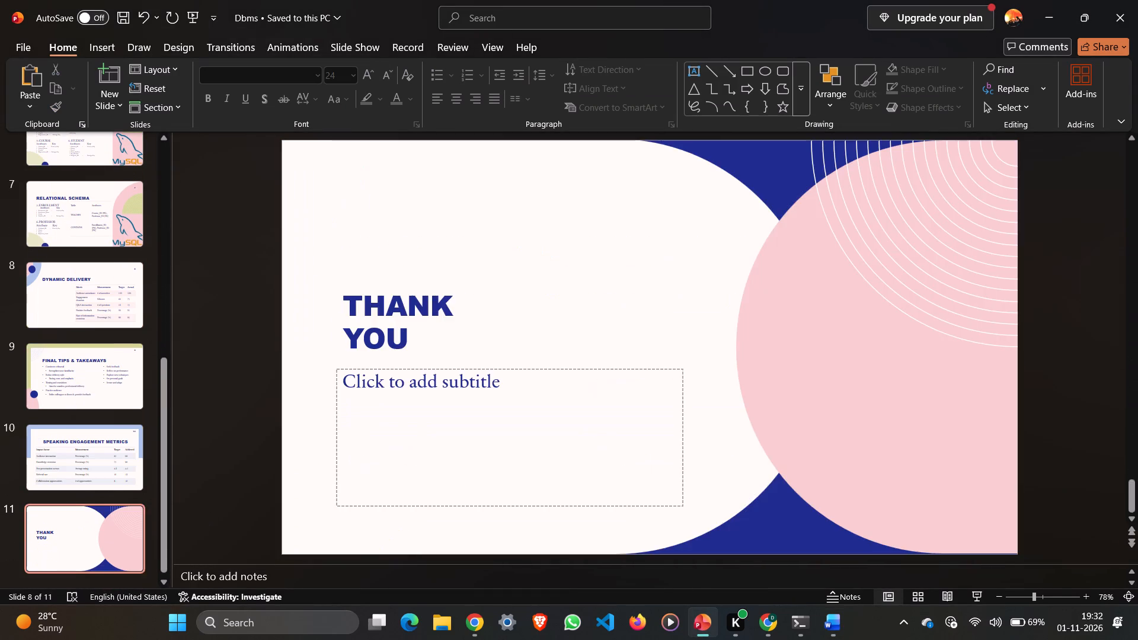
scroll(416, 394, up, 1)
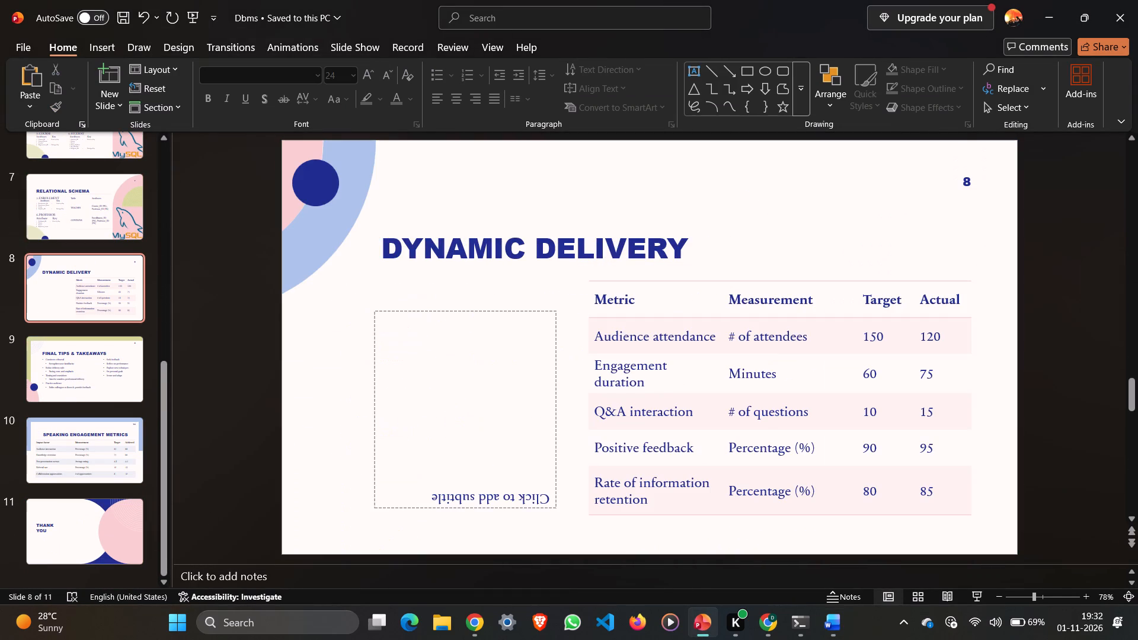
scroll(416, 394, up, 1)
Replace the title of slide 8 with "MySQL database presentation:".
click(692, 250)
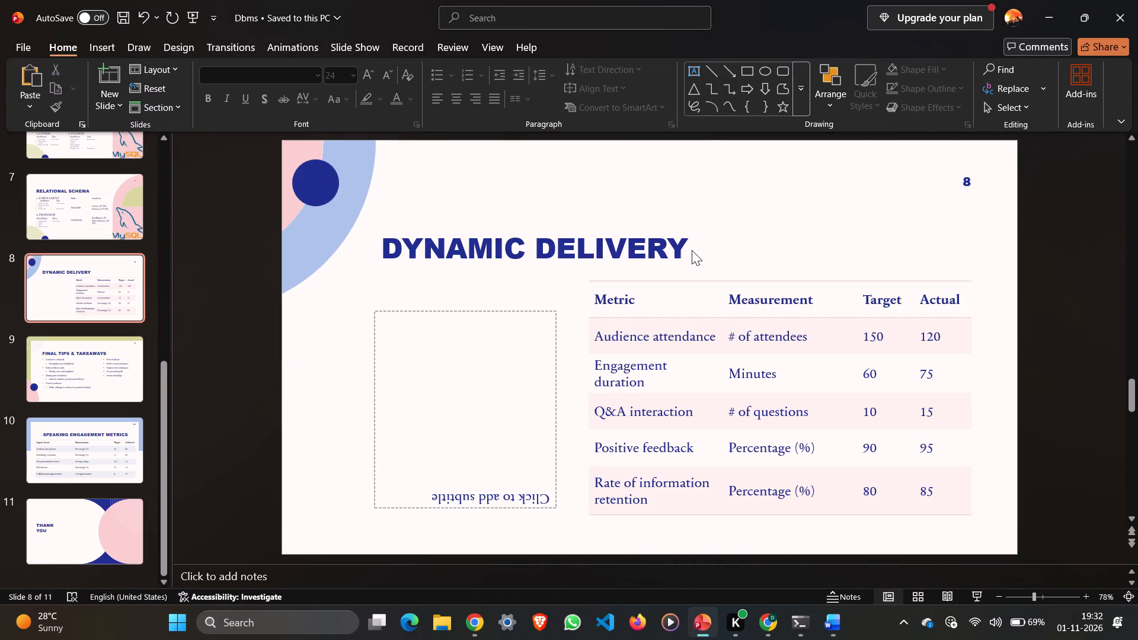
click(685, 249)
key(BackSpace)
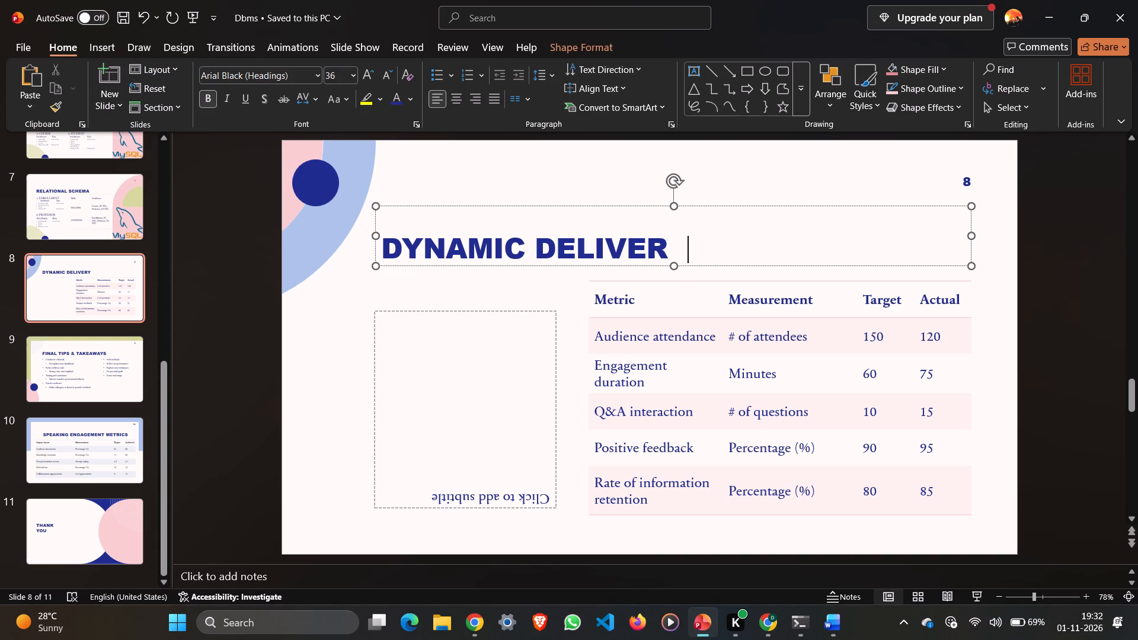
key(BackSpace)
key(BackSpace)
key(BackSpace)
key(BackSpace)
key(BackSpace)
key(BackSpace)
key(BackSpace)
key(BackSpace)
key(BackSpace)
key(BackSpace)
key(BackSpace)
key(BackSpace)
key(BackSpace)
key(BackSpace)
key(BackSpace)
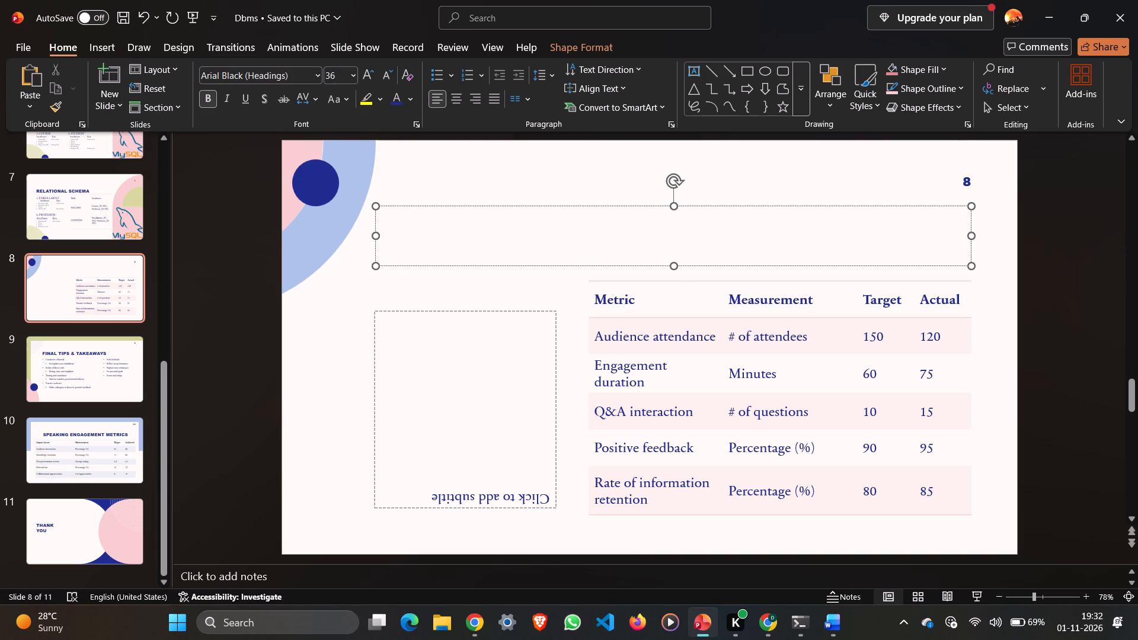
key(m)
key(y)
text(SQL)
key(space)
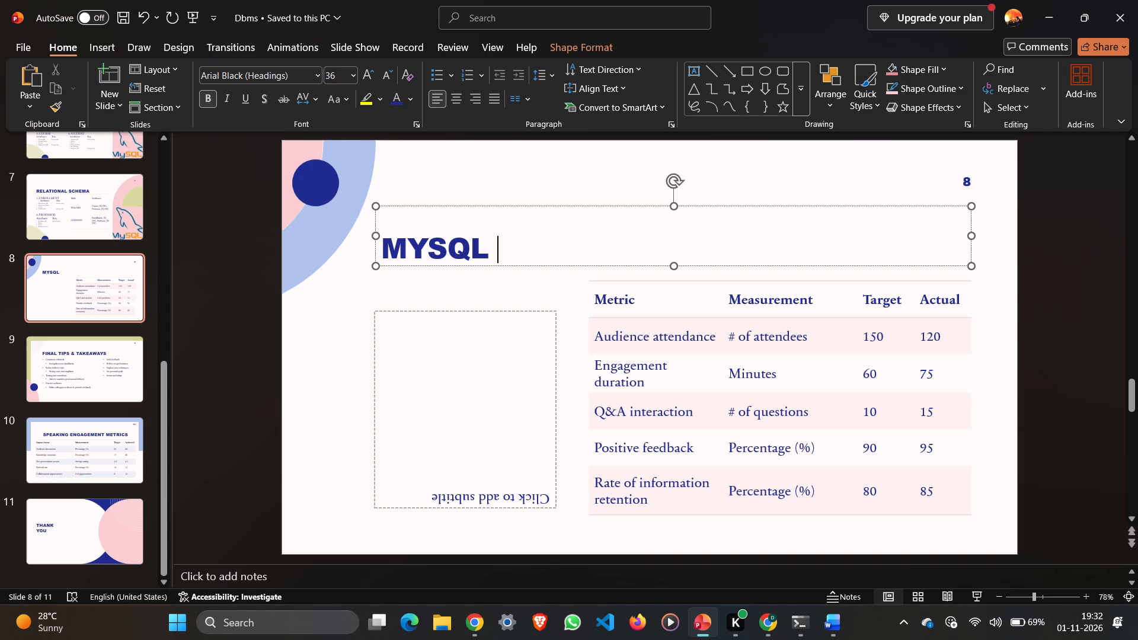
text(database)
key(space)
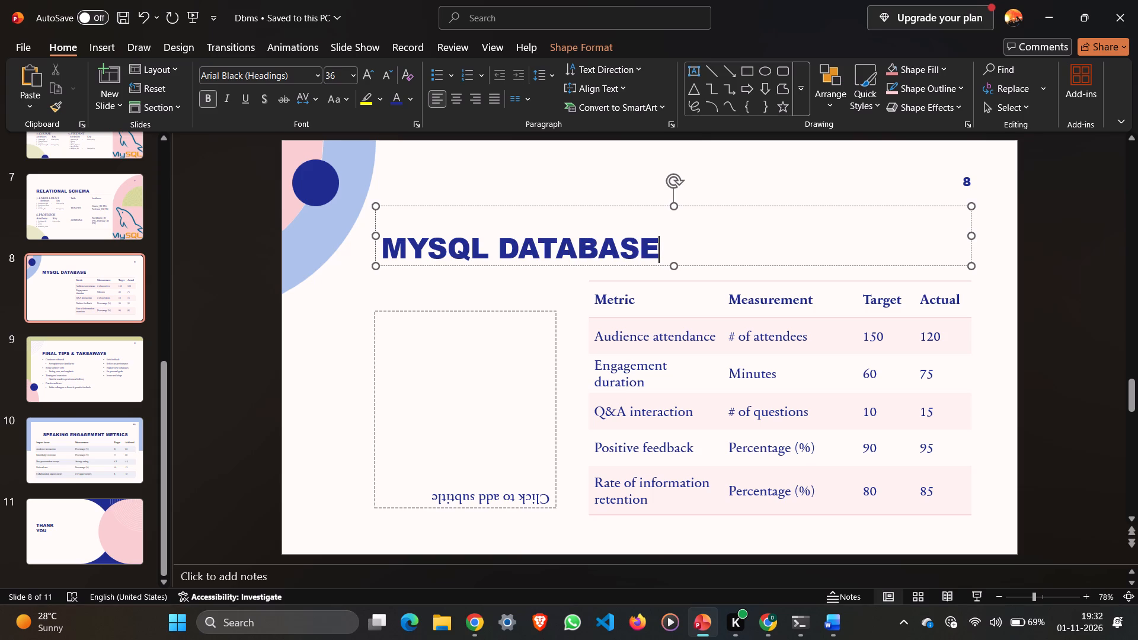
text(presentation)
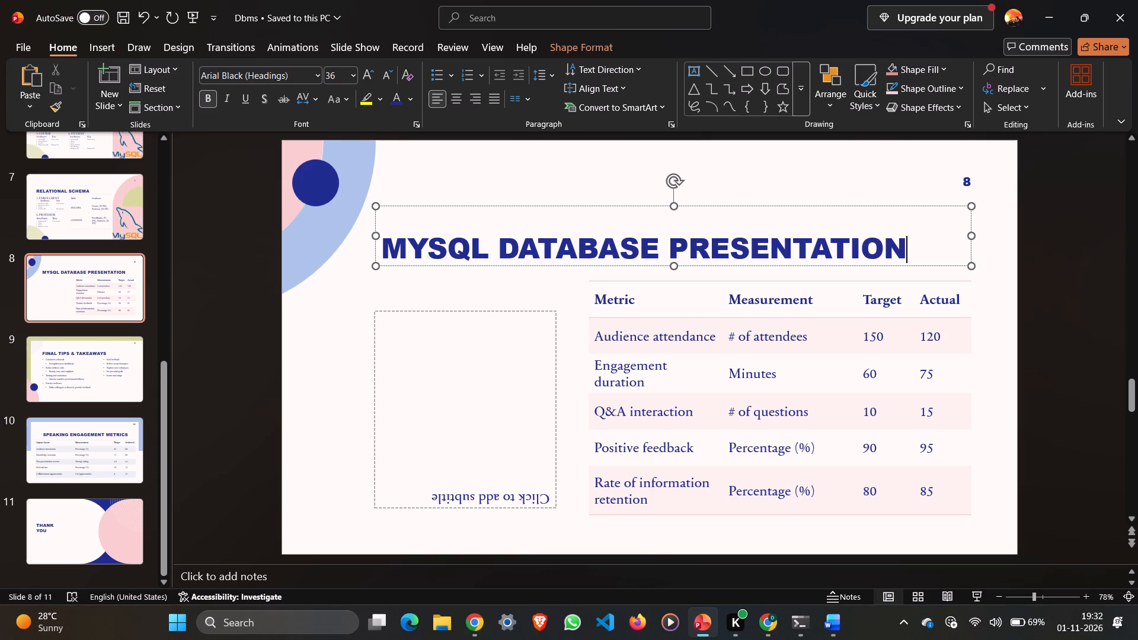
key(shift+colon)
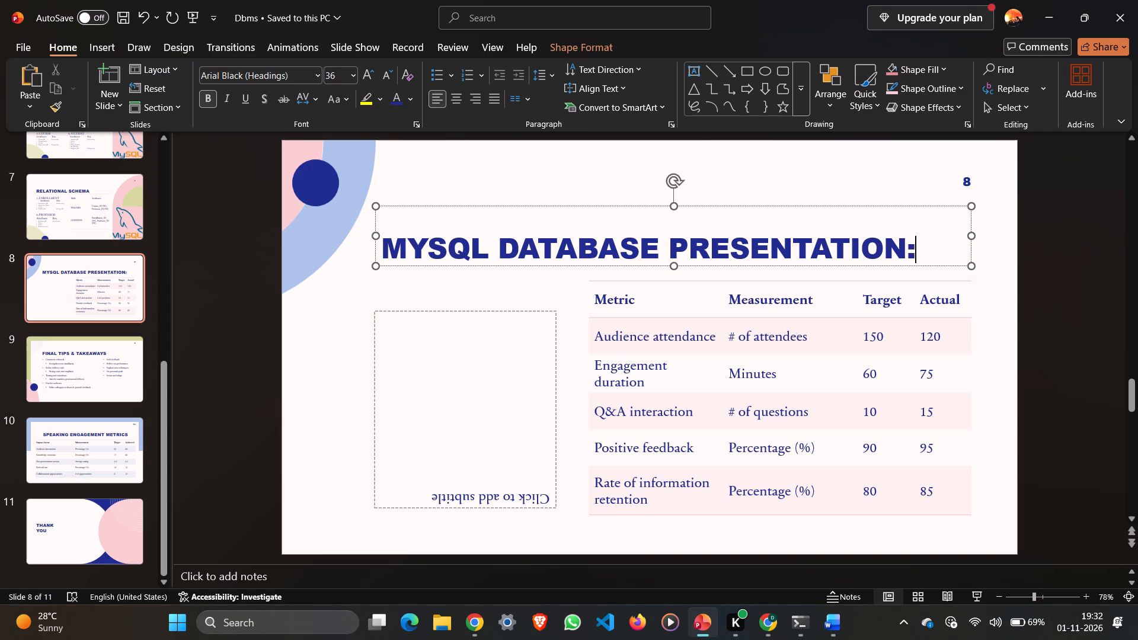
Delete the first letter of "Minutes" in the table's Engagement duration row.
click(735, 378)
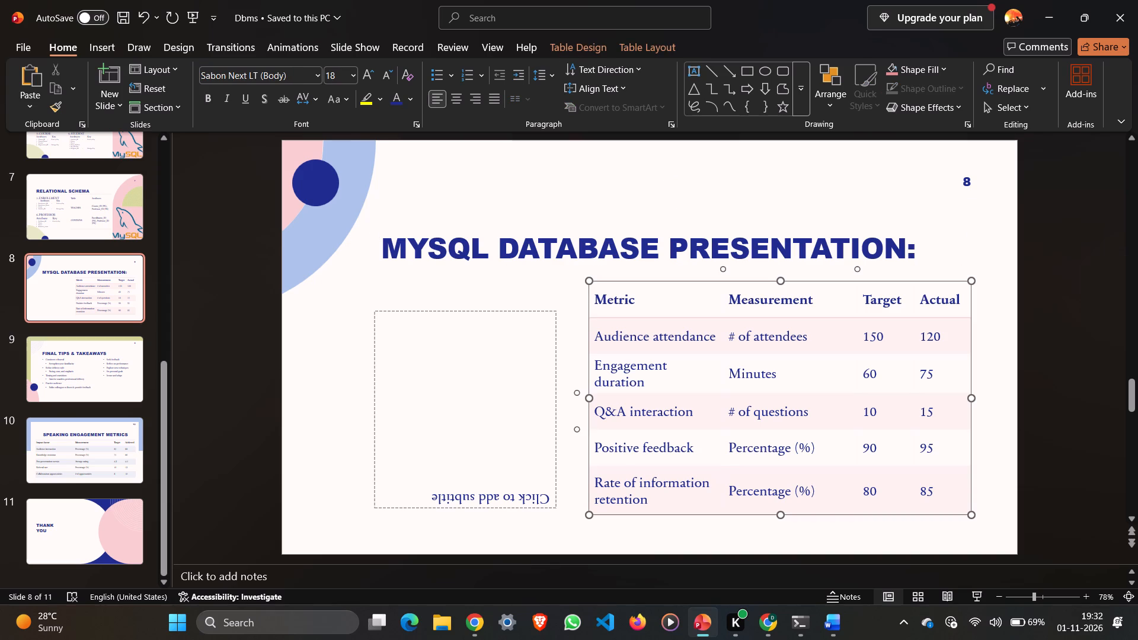
key(BackSpace)
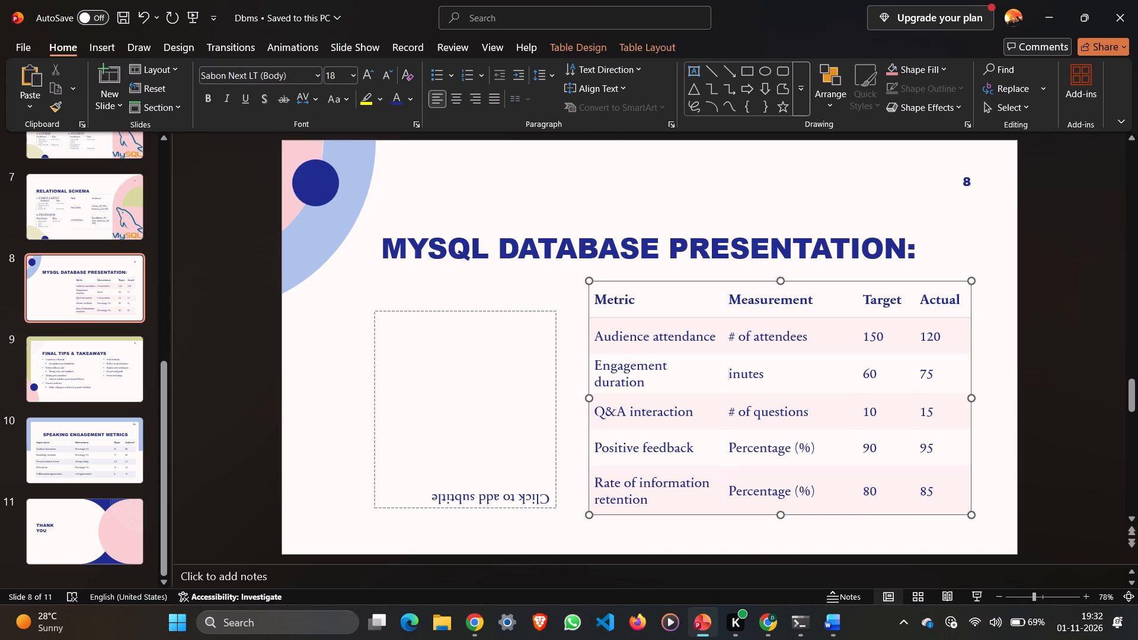
Resize the title box on slide 8 so the title sits in a shallow strip along the slide's top edge.
click(615, 253)
drag(670, 206, 666, 179)
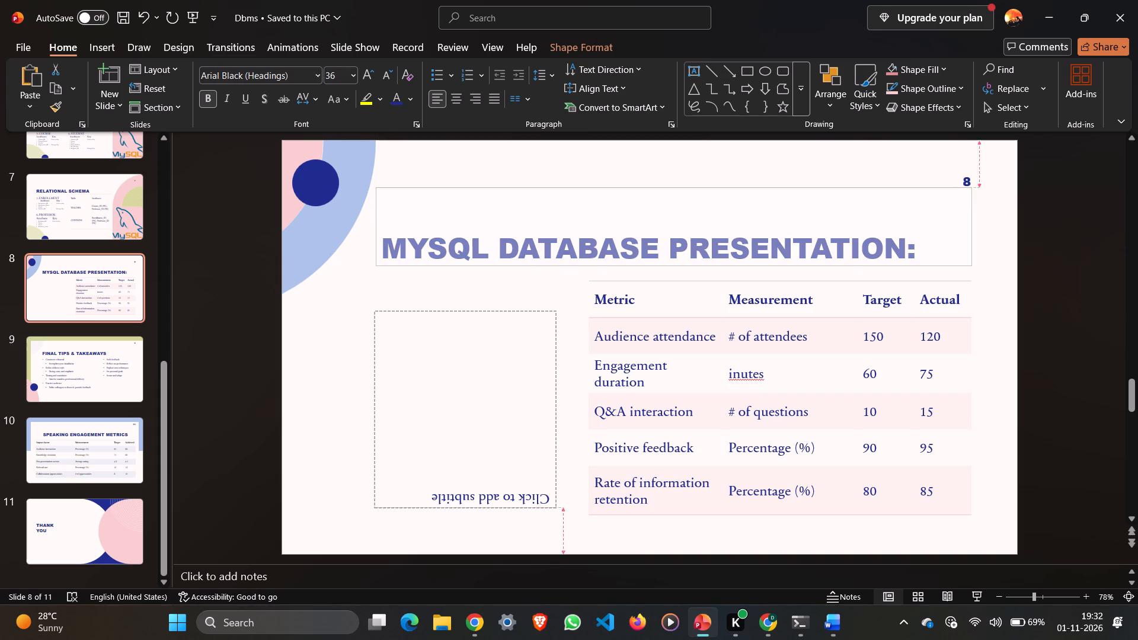
drag(666, 179, 666, 142)
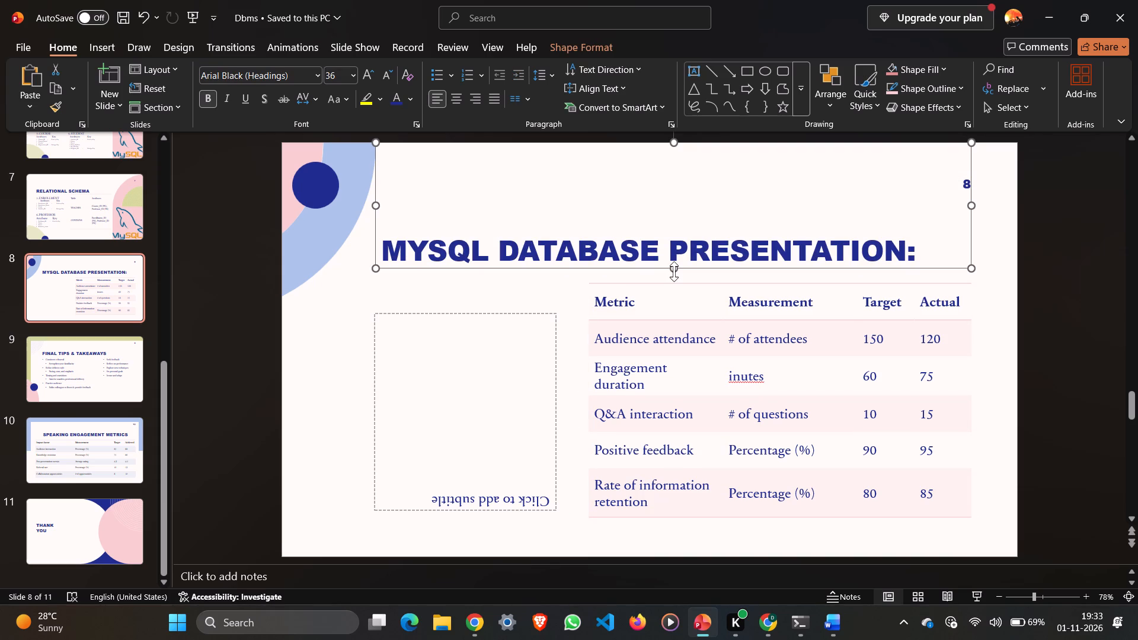
drag(674, 271, 669, 180)
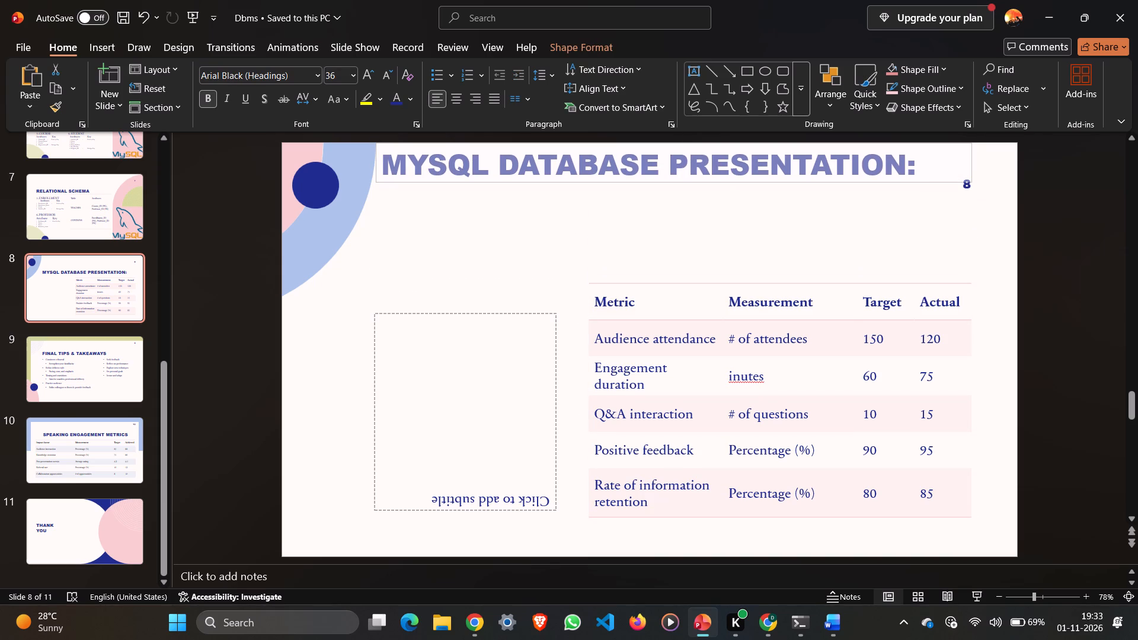
drag(669, 180, 669, 180)
click(652, 238)
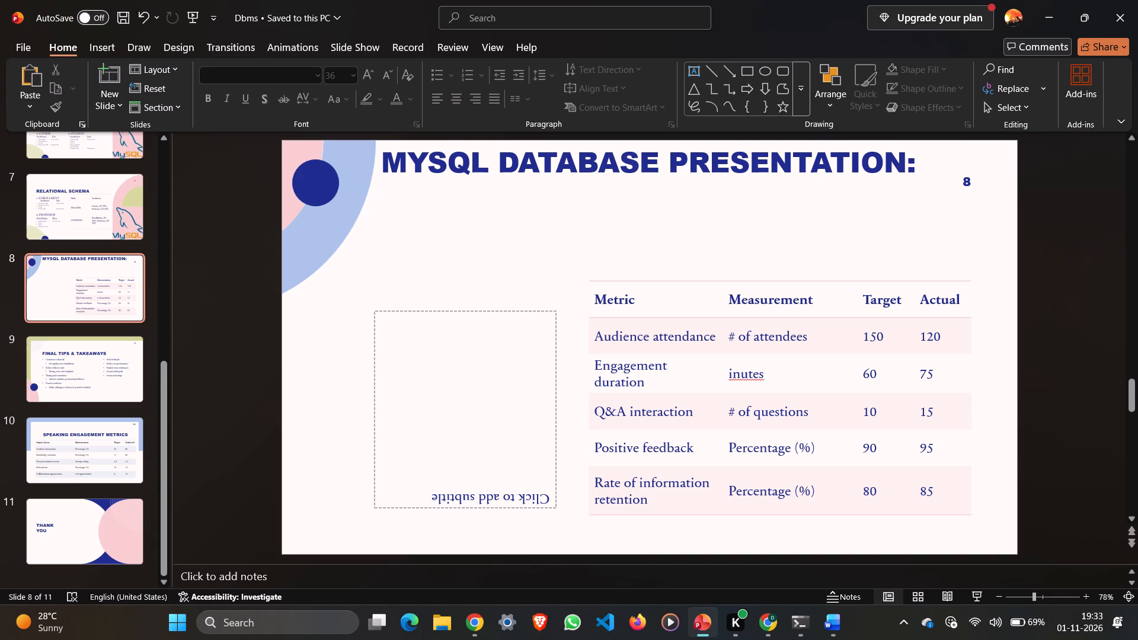
Switch to the MySQL command line, maximize it, and snip the session's start from the password line to the enrollment row of the tables list.
click(680, 368)
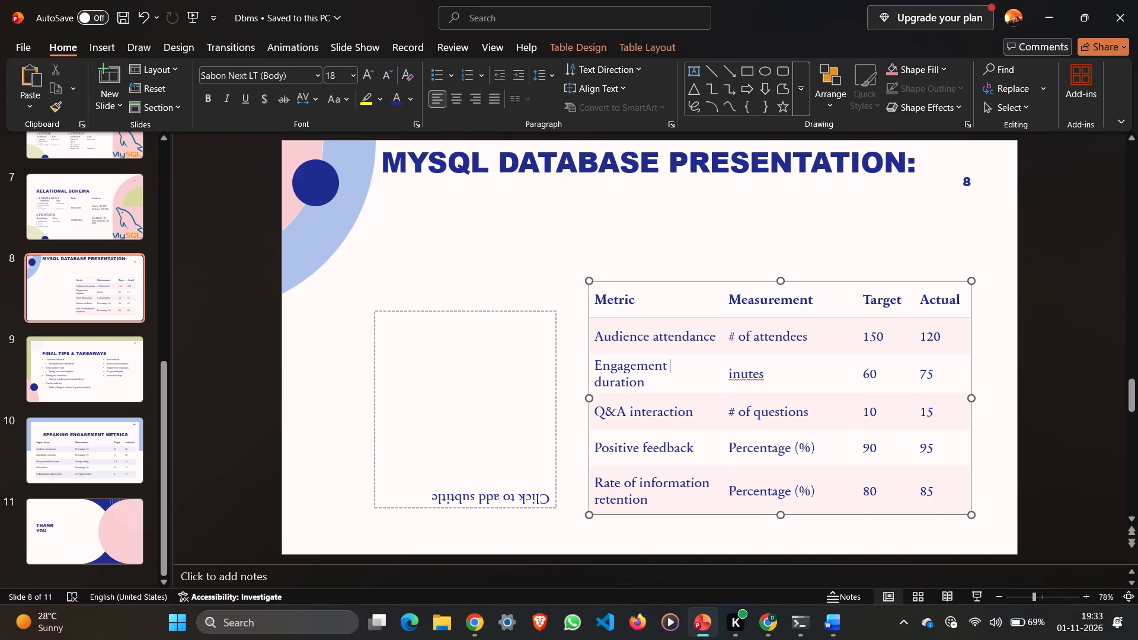
key(alt+Tab)
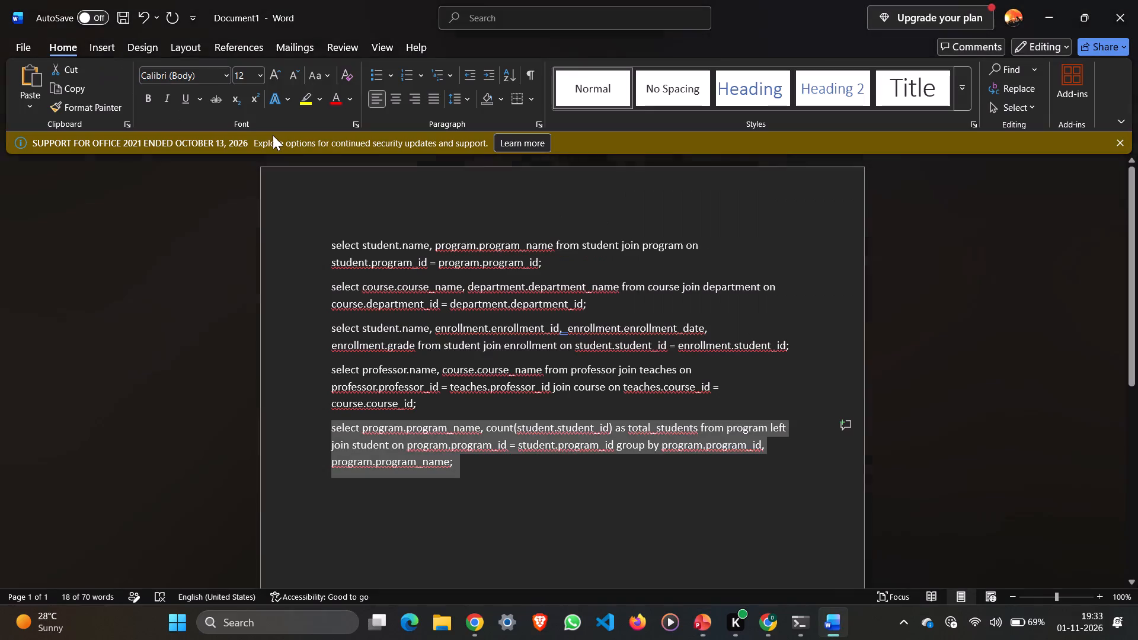
key(alt+Tab)
click(793, 626)
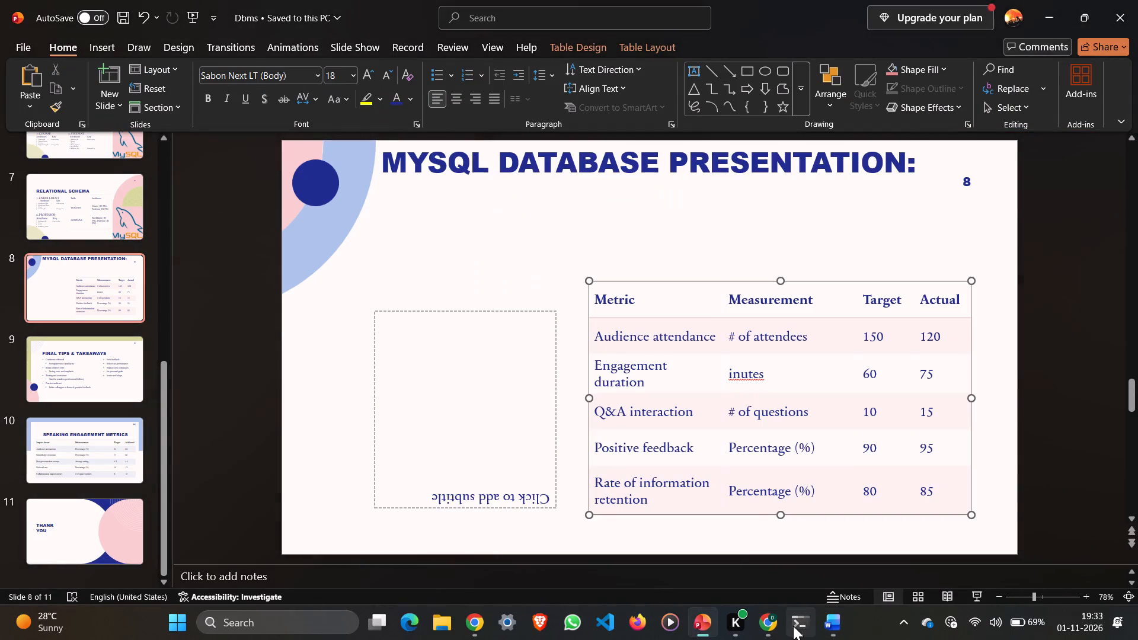
scroll(549, 364, up, 20)
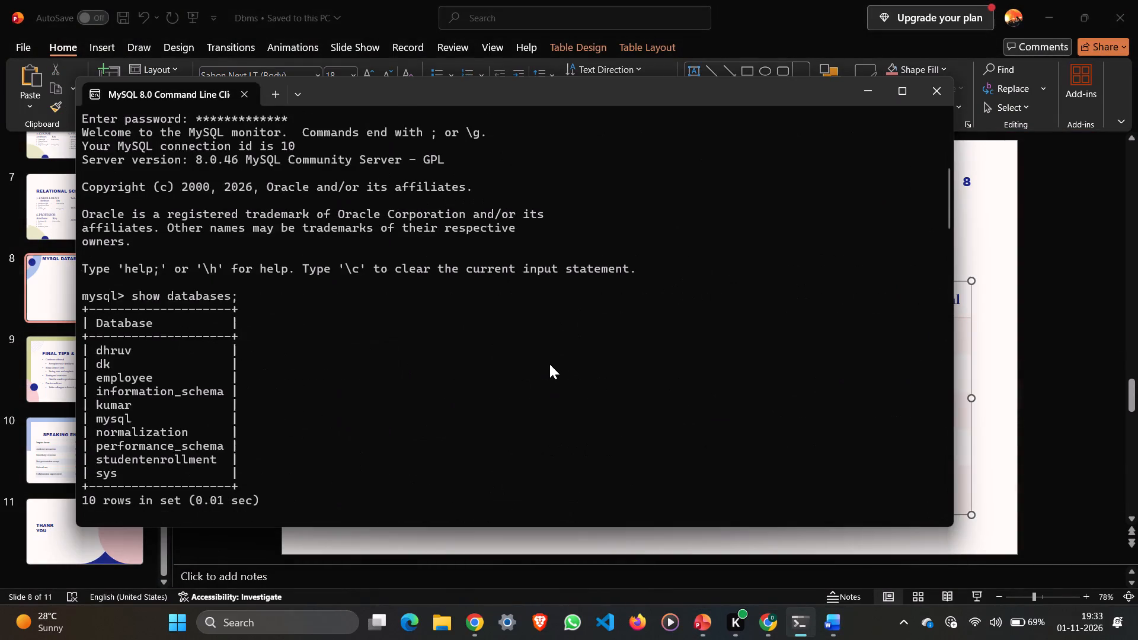
scroll(549, 364, up, 2)
click(897, 87)
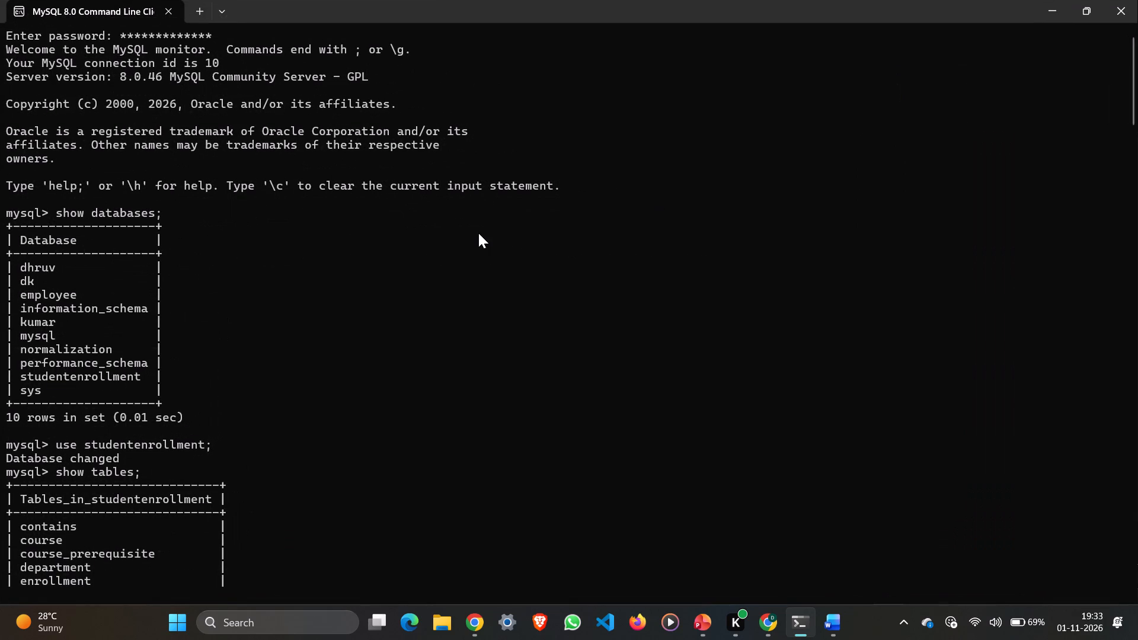
key(Print)
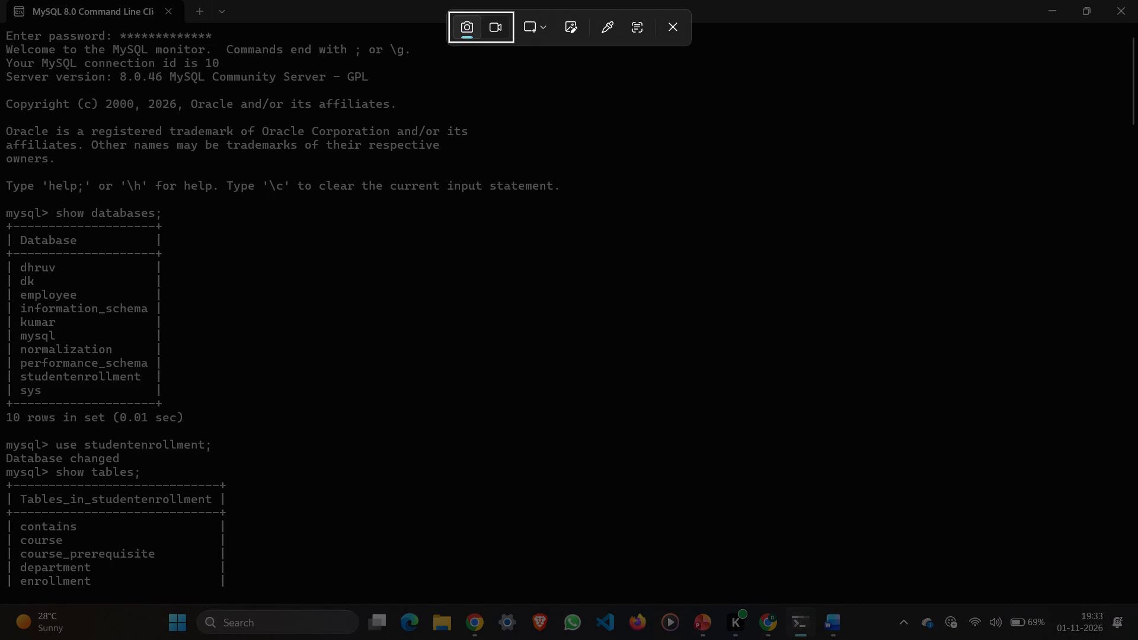
drag(2, 25, 642, 589)
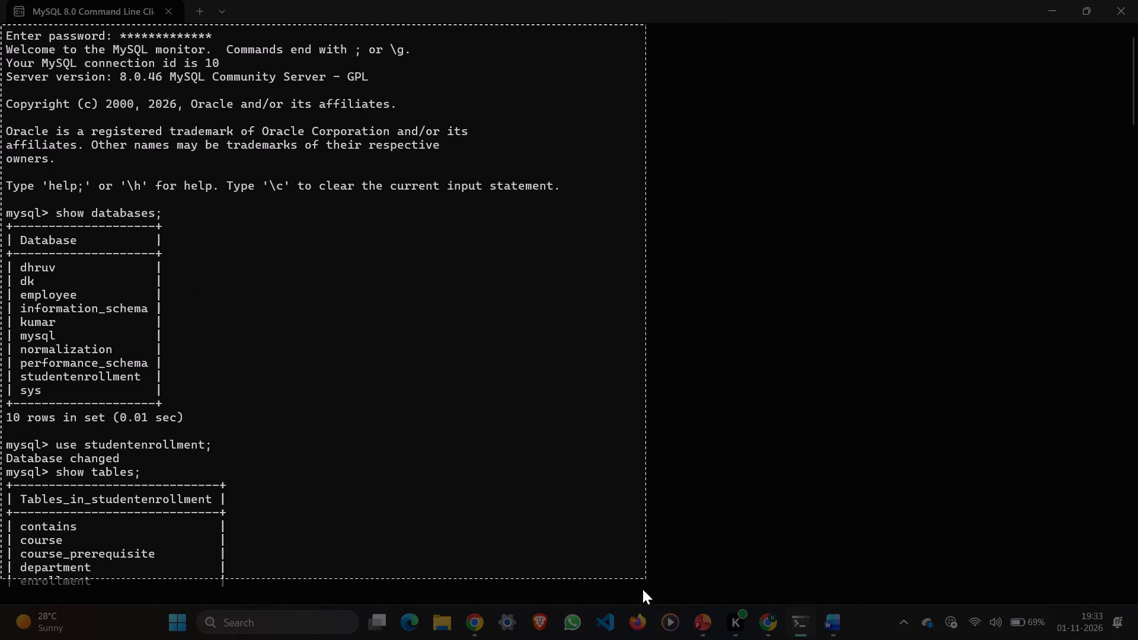
drag(642, 589, 645, 594)
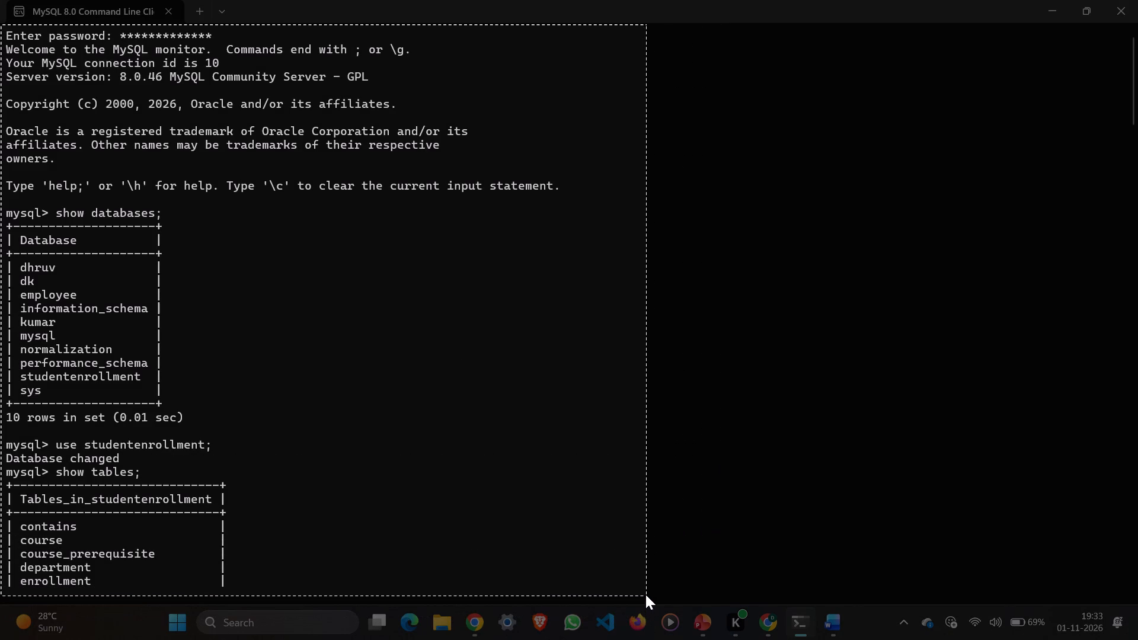
drag(645, 594, 644, 593)
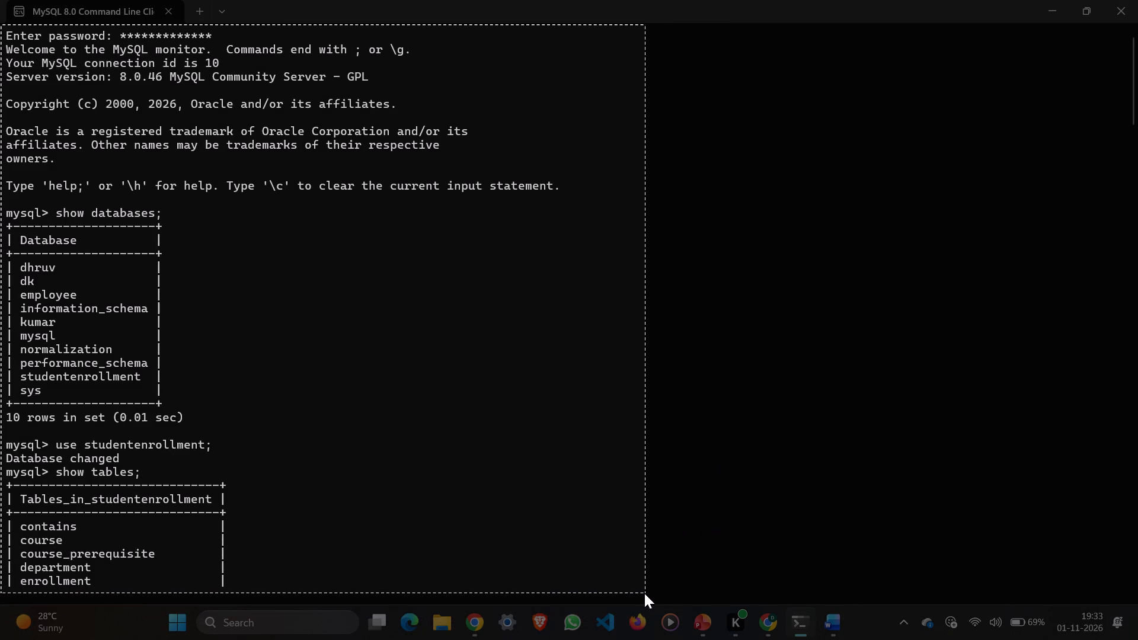
drag(644, 593, 644, 595)
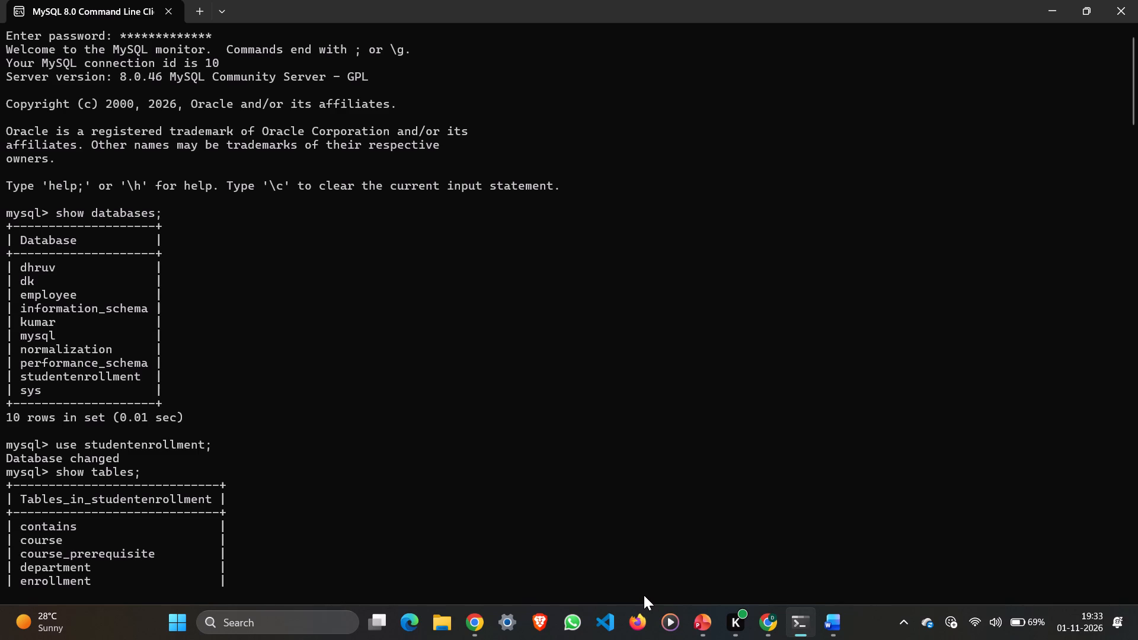
Paste the MySQL screenshot onto slide 8 in PowerPoint and move it flush with the slide's right edge.
key(alt+Tab)
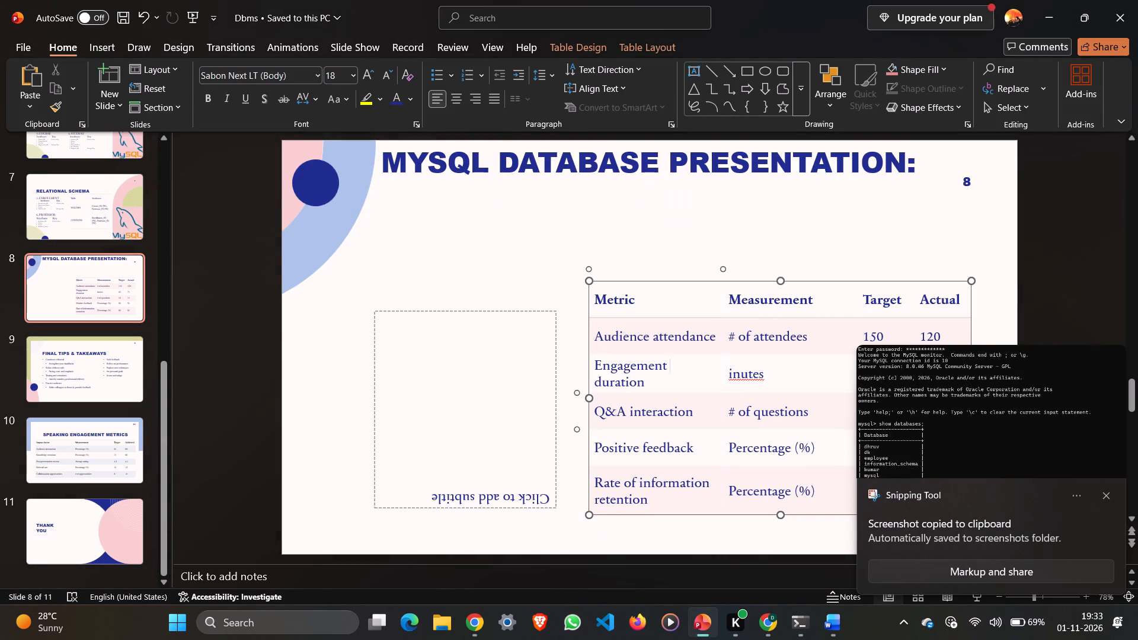
key(ctrl+v)
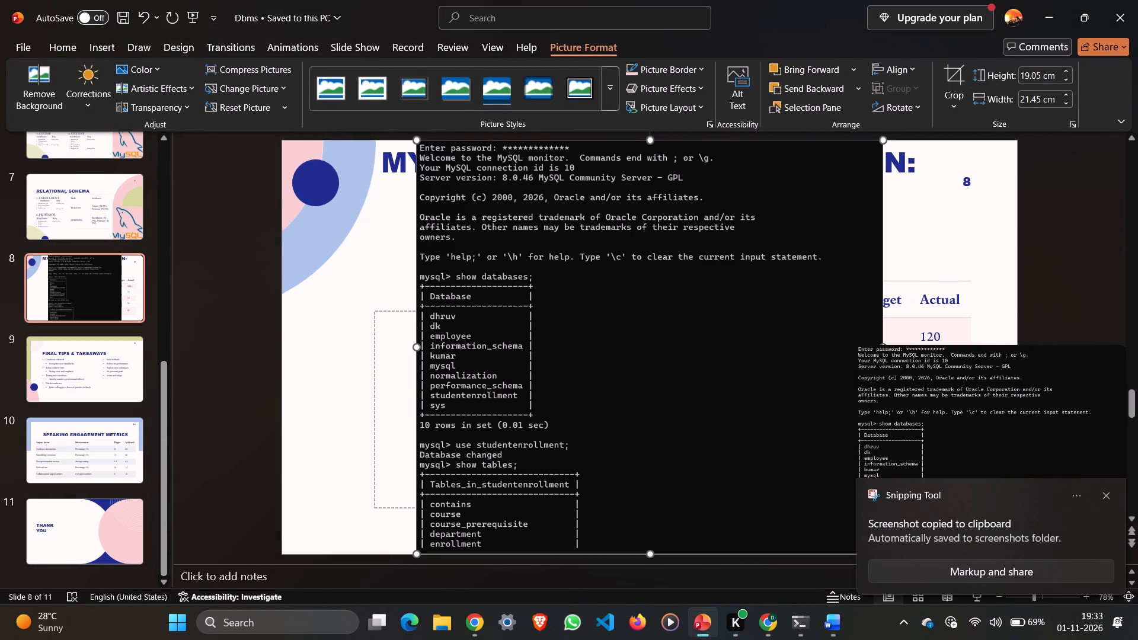
drag(675, 242, 813, 238)
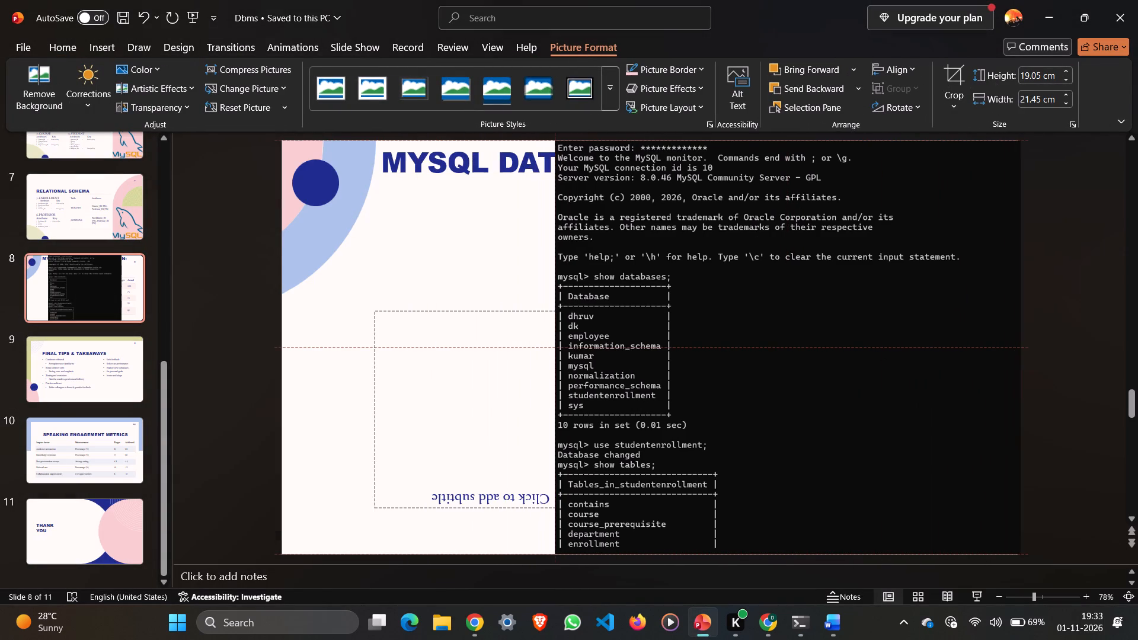
drag(813, 238, 810, 239)
Move the MySQL screenshot down clear of the slide title and narrow the title box to about a third of its width.
click(477, 159)
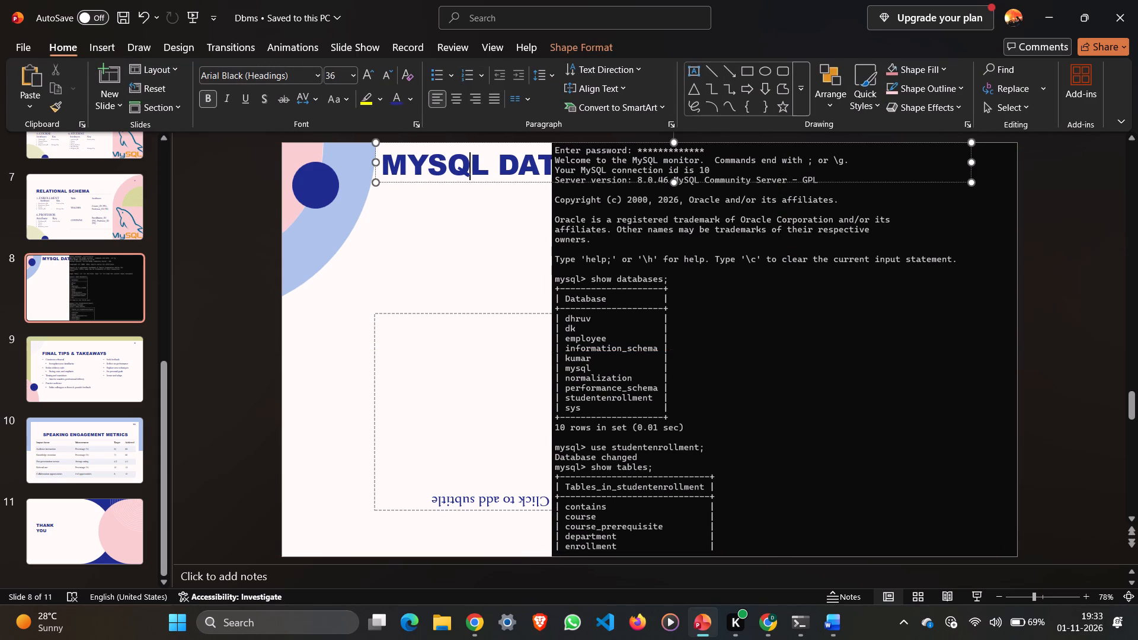
drag(482, 161, 440, 181)
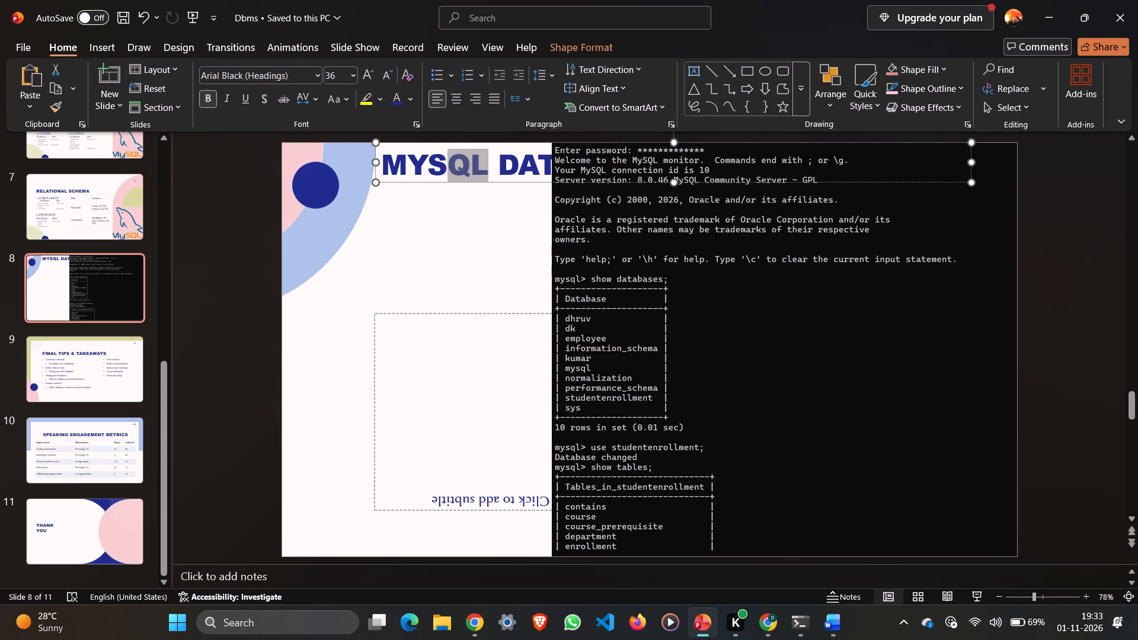
drag(704, 291, 616, 361)
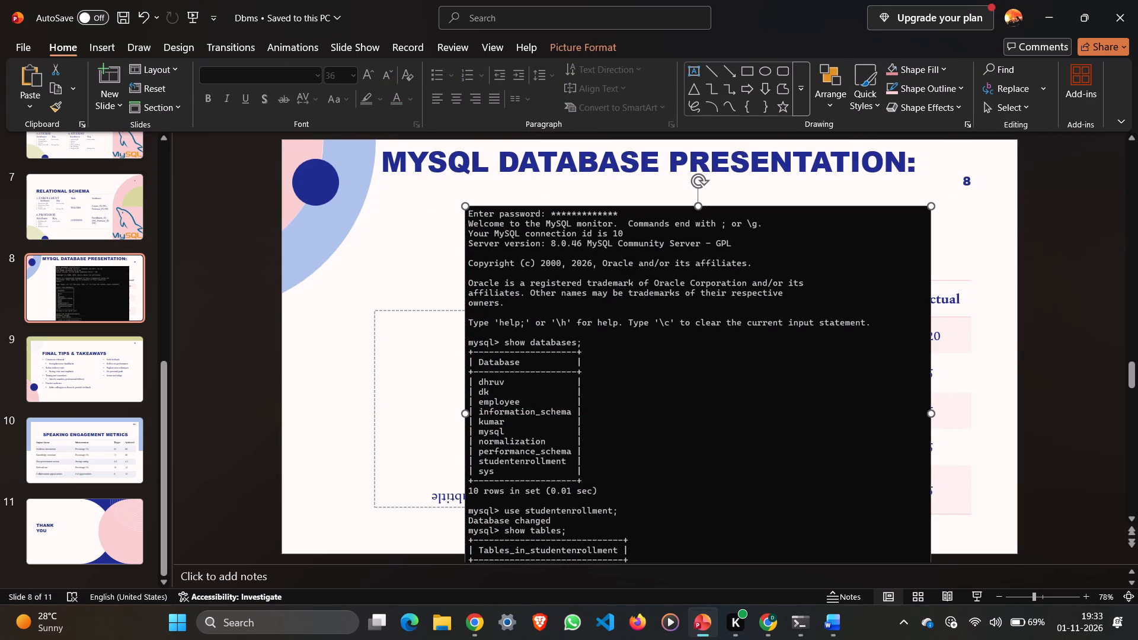
click(789, 158)
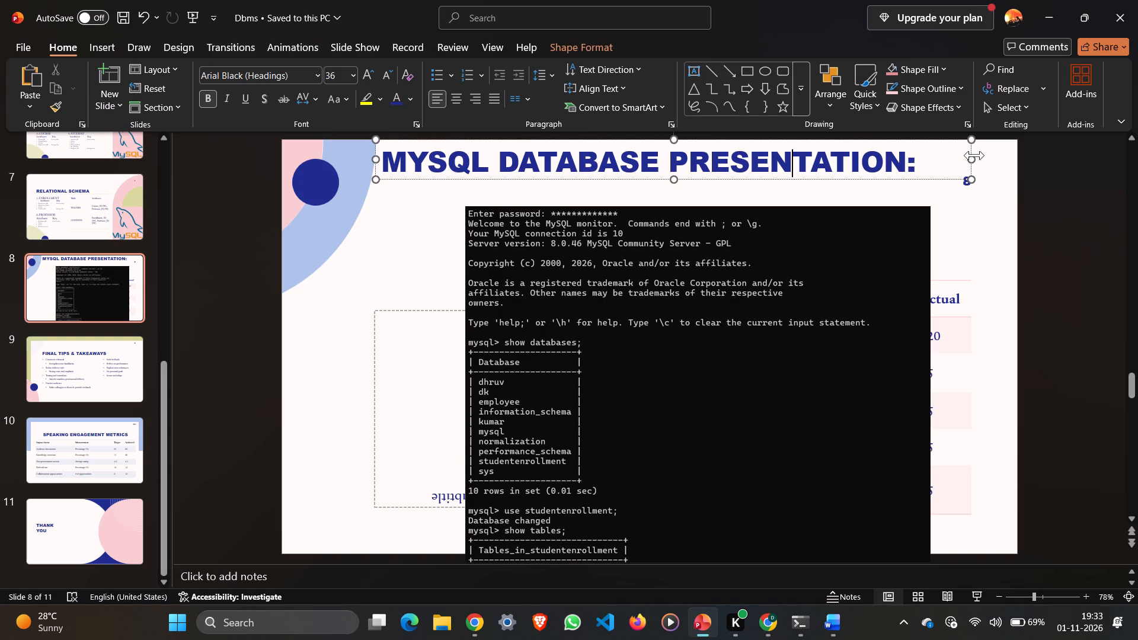
drag(974, 155, 586, 187)
Move the narrowed title box down to the slide's left edge, below the dark blue circle.
drag(493, 164, 431, 228)
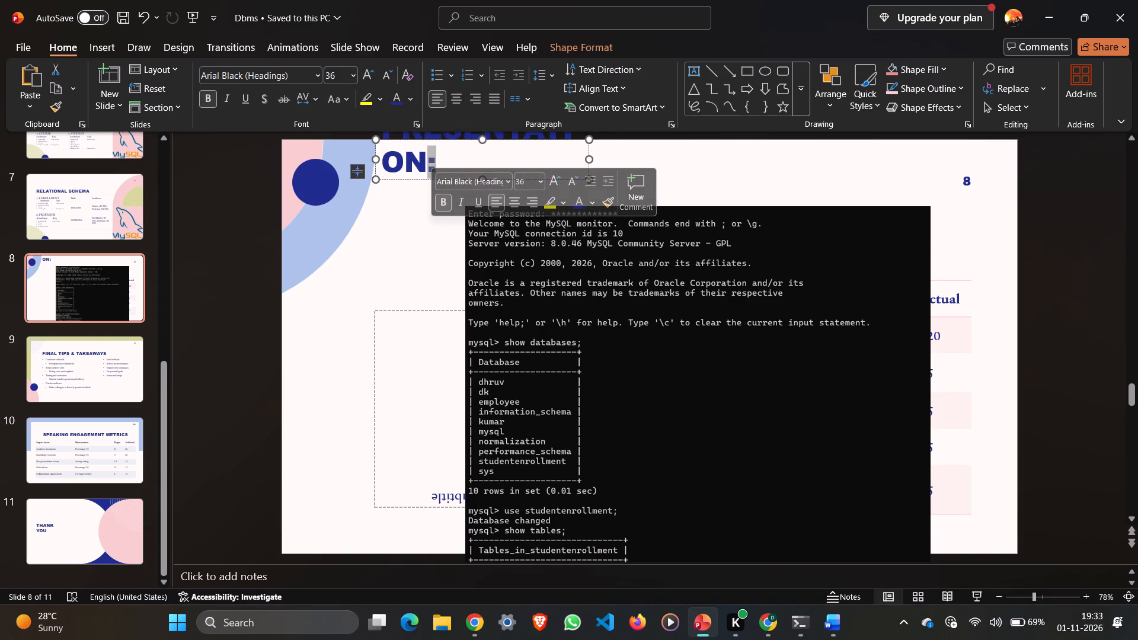
drag(423, 139, 408, 155)
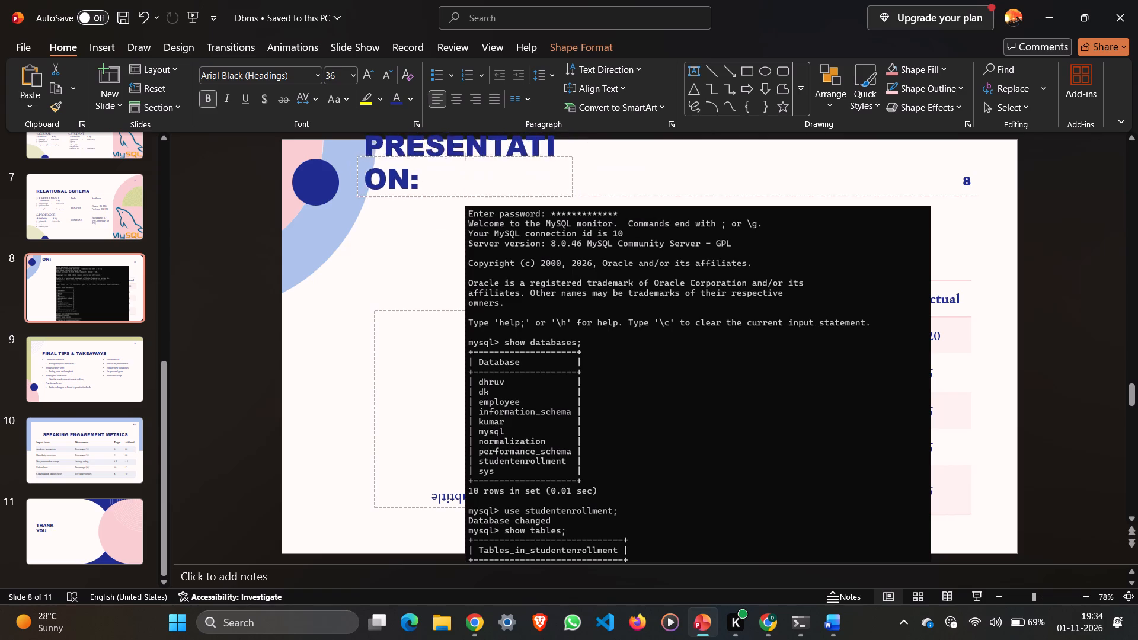
drag(408, 155, 325, 296)
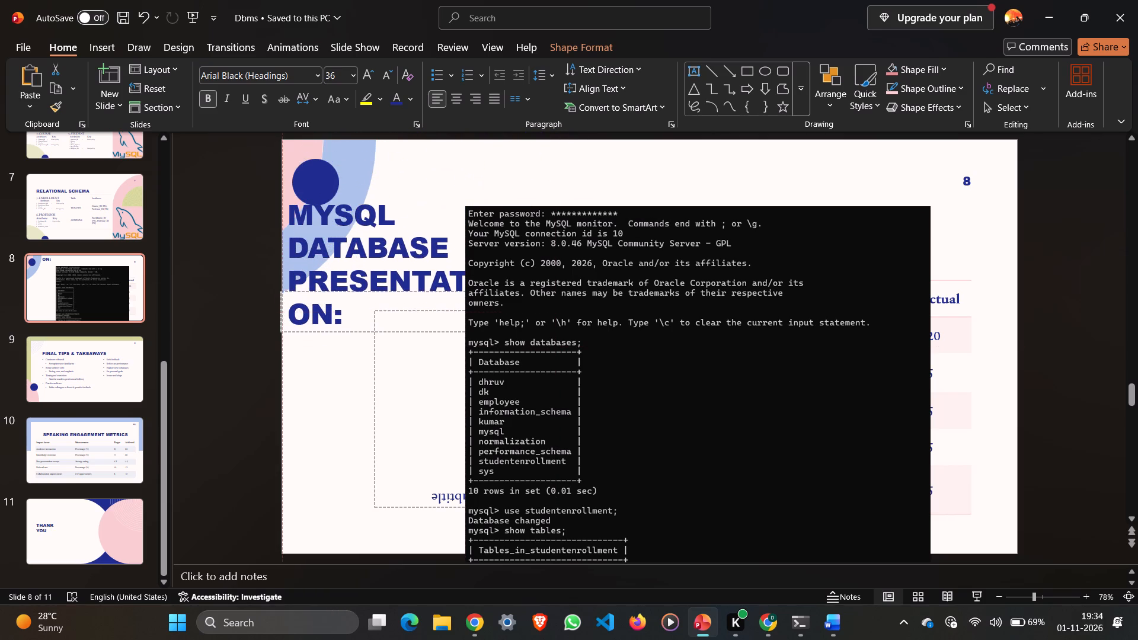
drag(325, 296, 325, 299)
click(390, 296)
drag(390, 296, 390, 290)
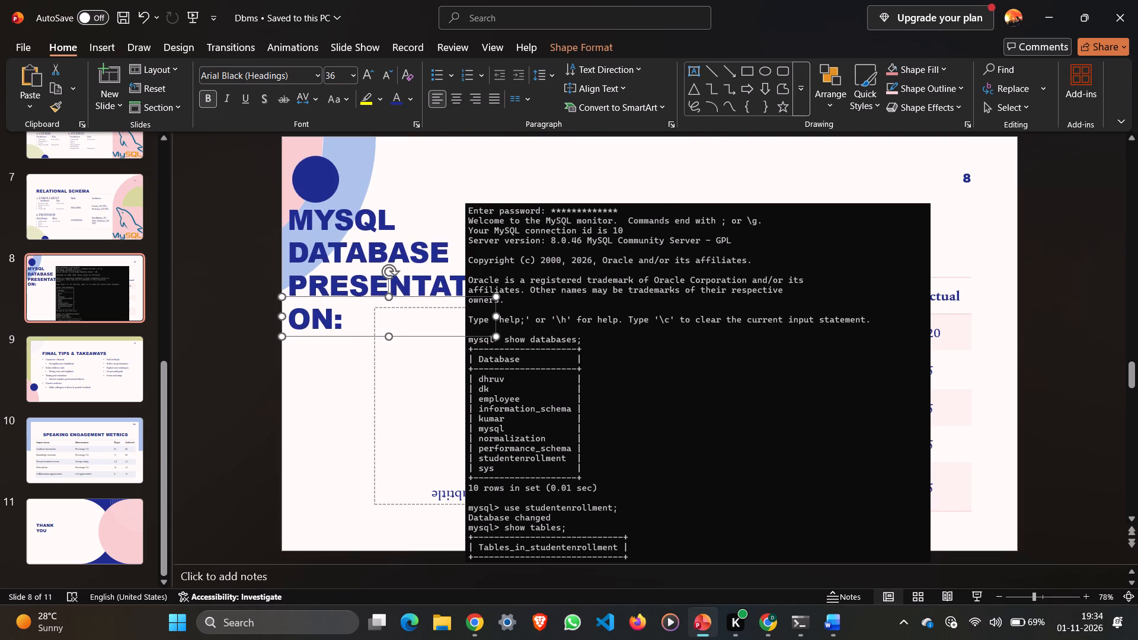
Resize the title box, raising its top edge to the dark blue circle and narrowing it to end short of the MySQL screenshot.
drag(390, 290, 378, 211)
click(378, 211)
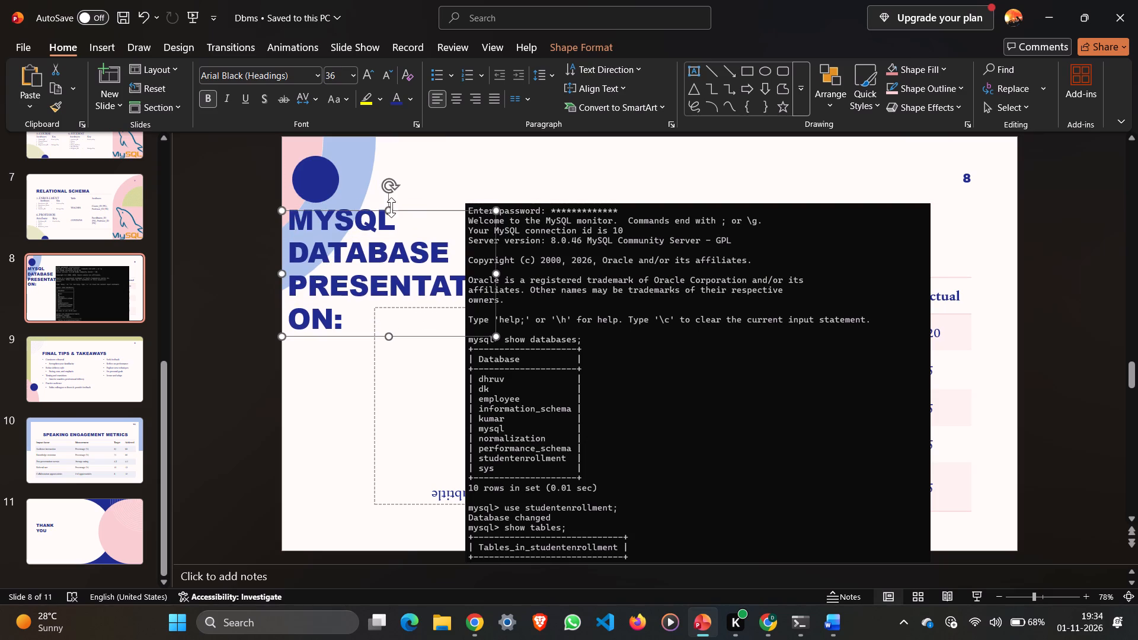
click(391, 207)
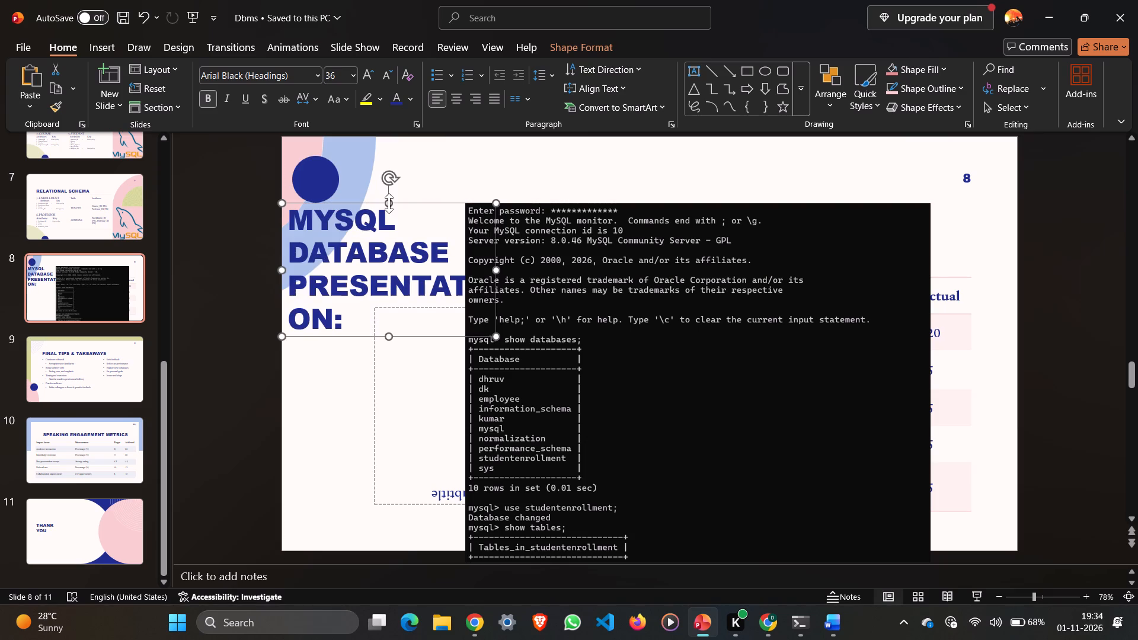
drag(494, 270, 503, 270)
drag(503, 270, 530, 270)
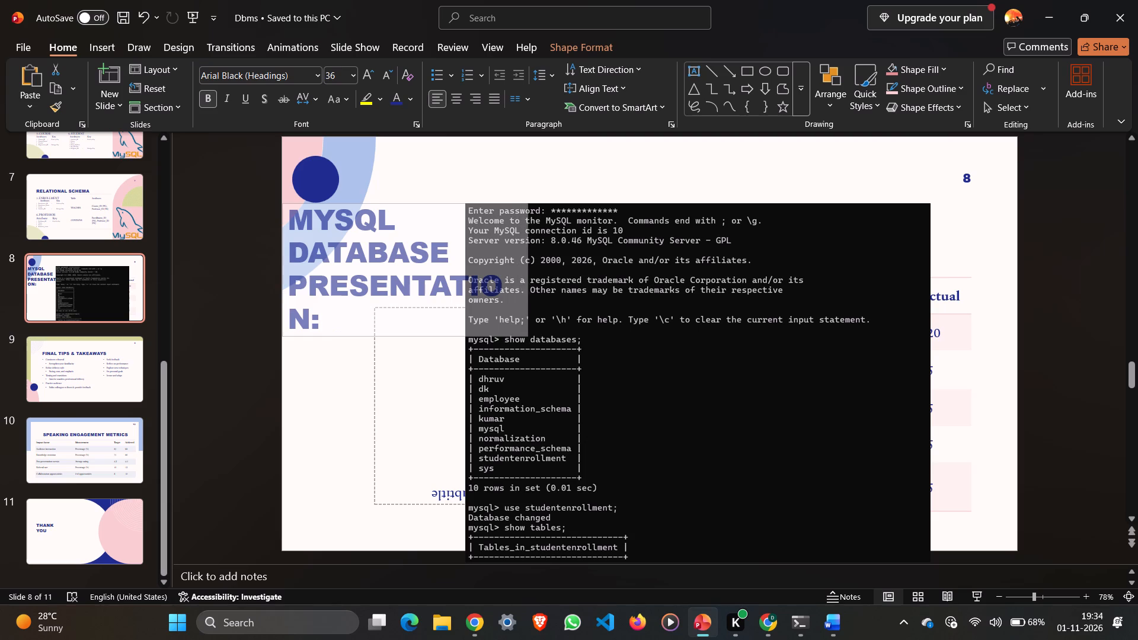
drag(530, 270, 525, 273)
drag(525, 273, 424, 283)
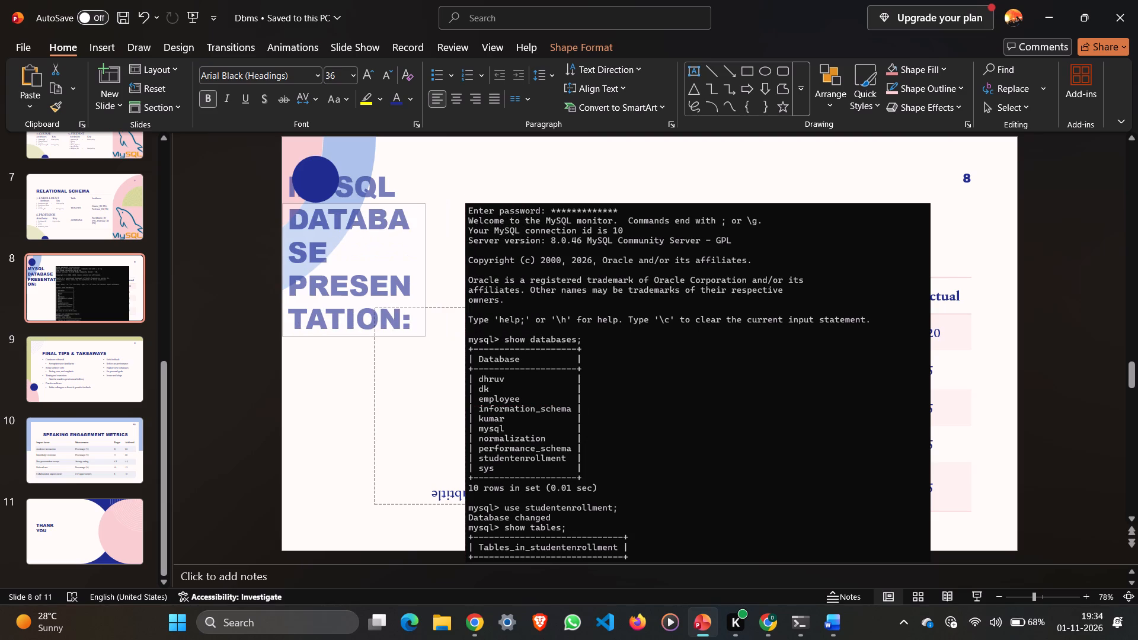
drag(424, 283, 417, 258)
drag(417, 258, 426, 263)
drag(426, 263, 436, 263)
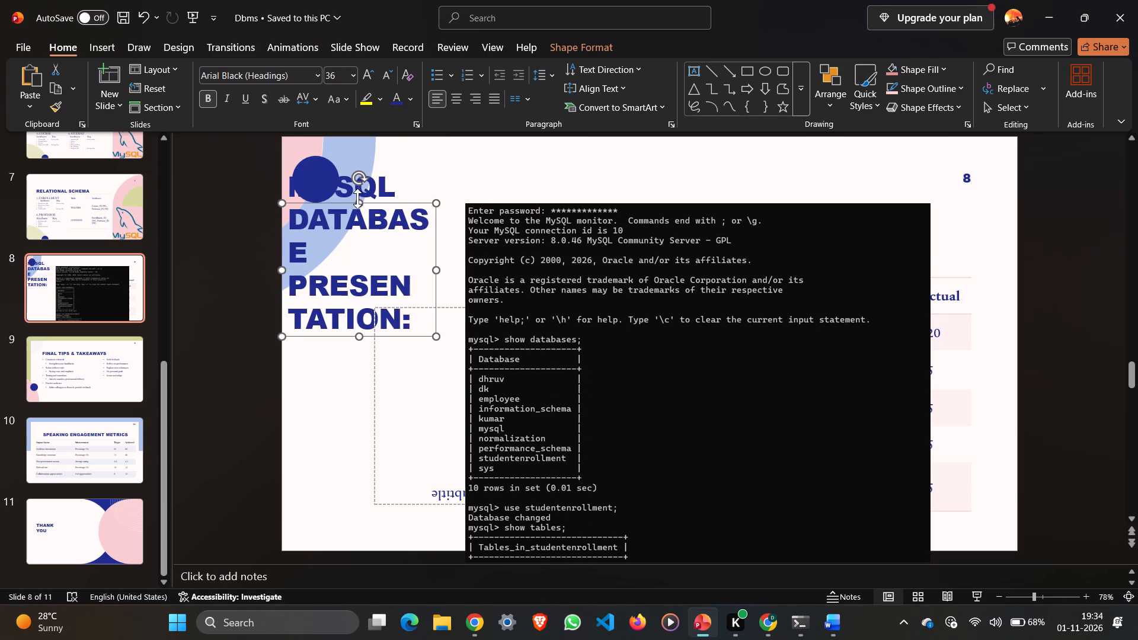
drag(355, 201, 356, 165)
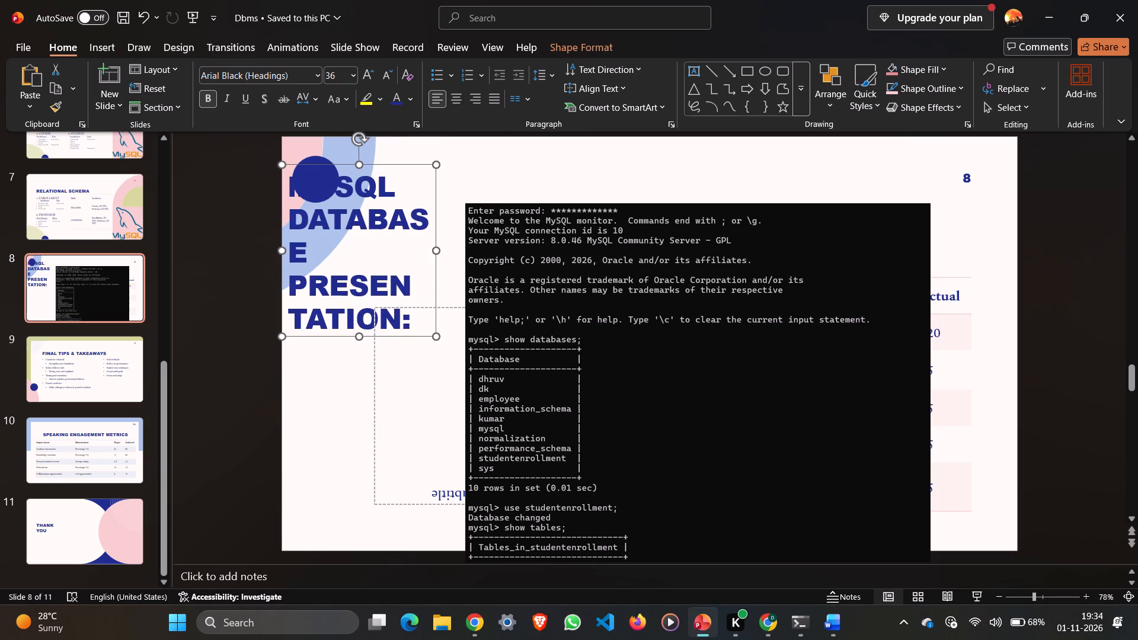
drag(353, 211, 353, 253)
click(353, 253)
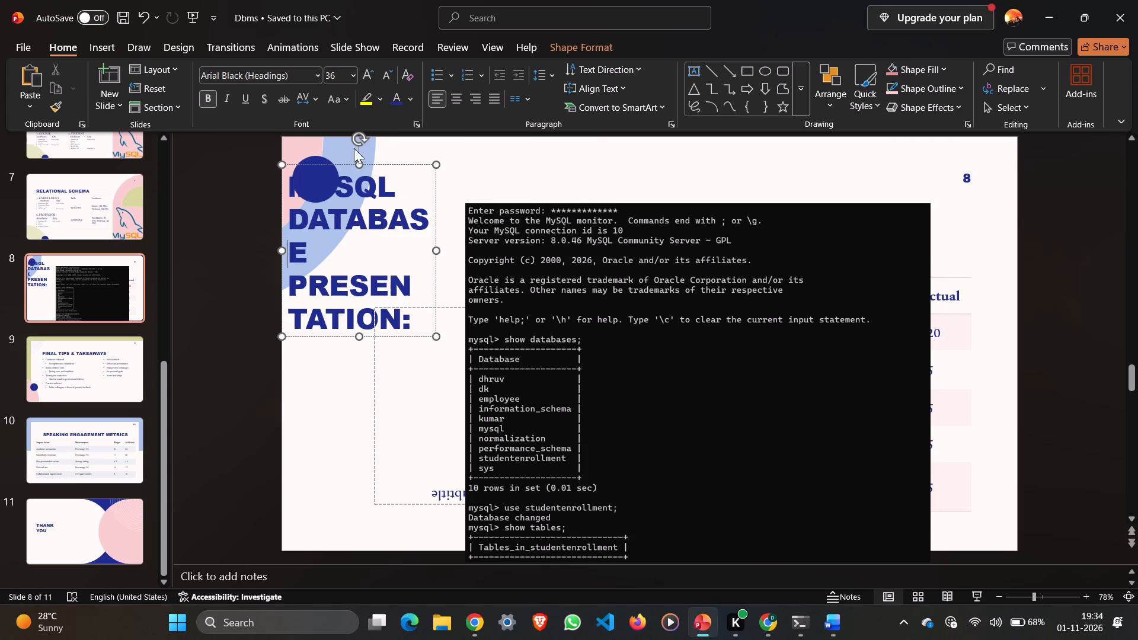
Move the title box down until its text clears the dark blue circle, flush with the slide's left edge.
drag(346, 164, 339, 219)
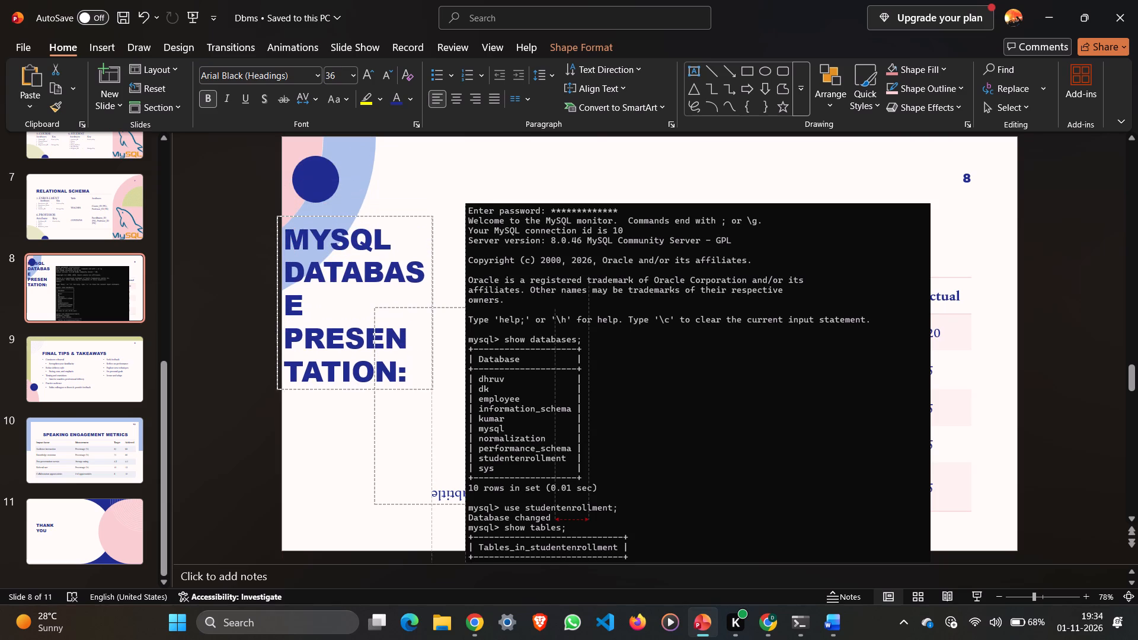
drag(339, 219, 346, 219)
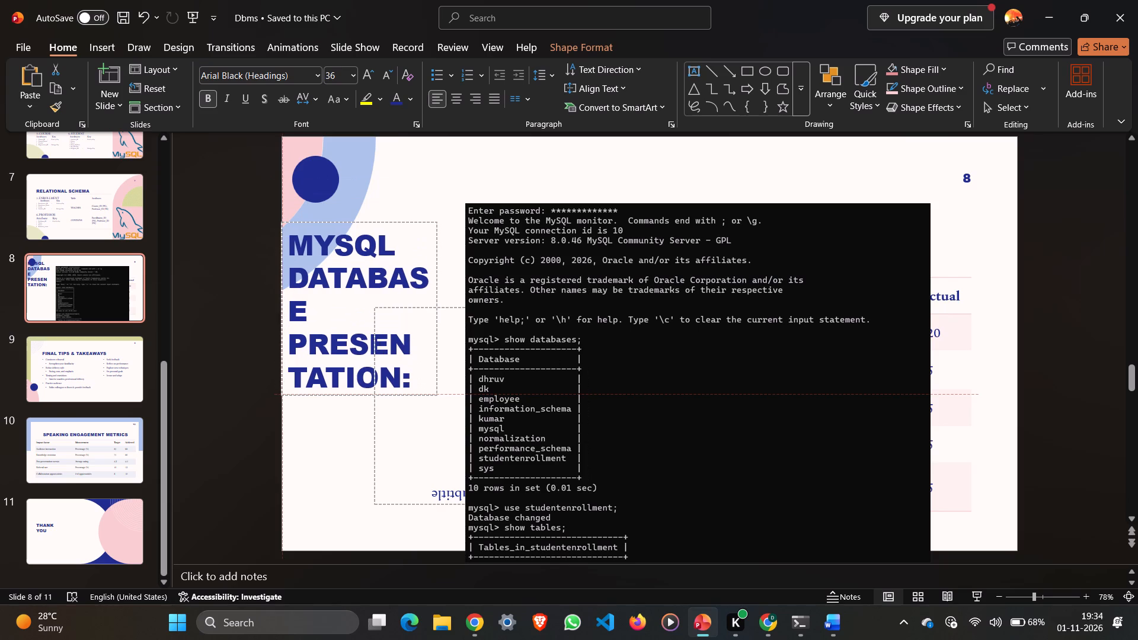
drag(346, 219, 346, 219)
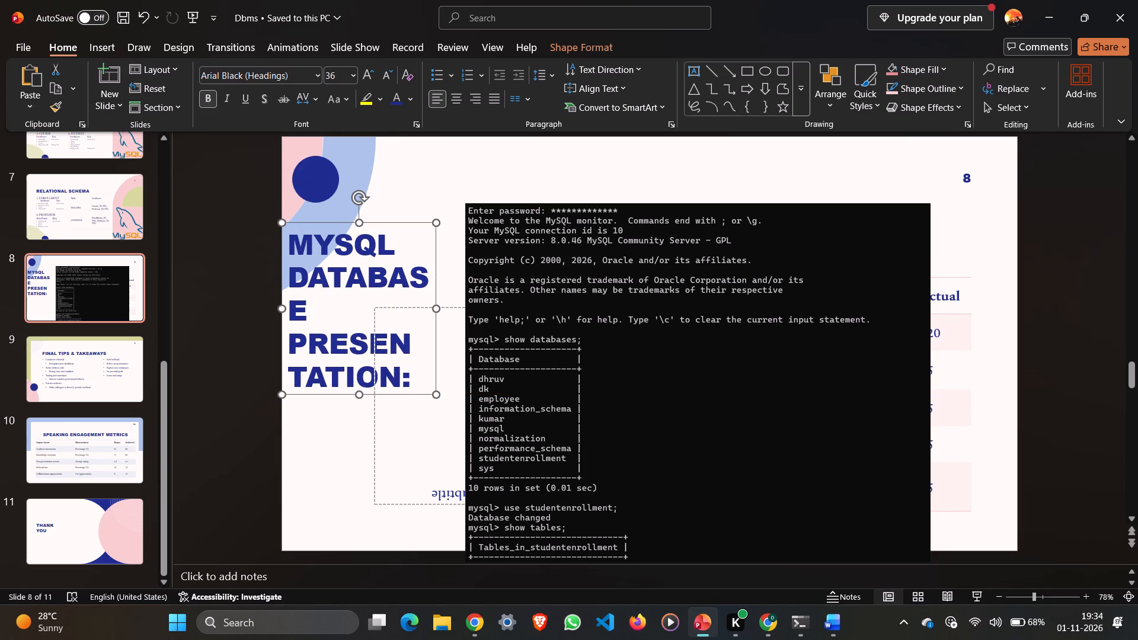
Widen the title box slightly so its right edge nearly reaches the MySQL screenshot.
click(427, 277)
drag(435, 308, 440, 308)
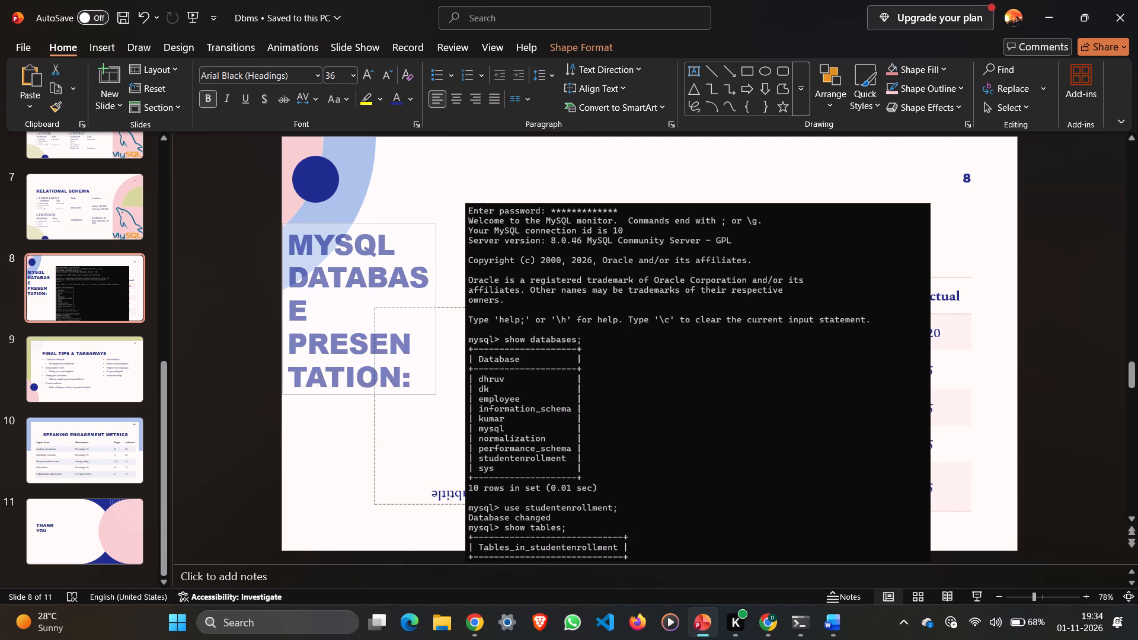
drag(440, 308, 454, 309)
Delete the letter S before the final E of DATABASE in the slide title.
click(291, 308)
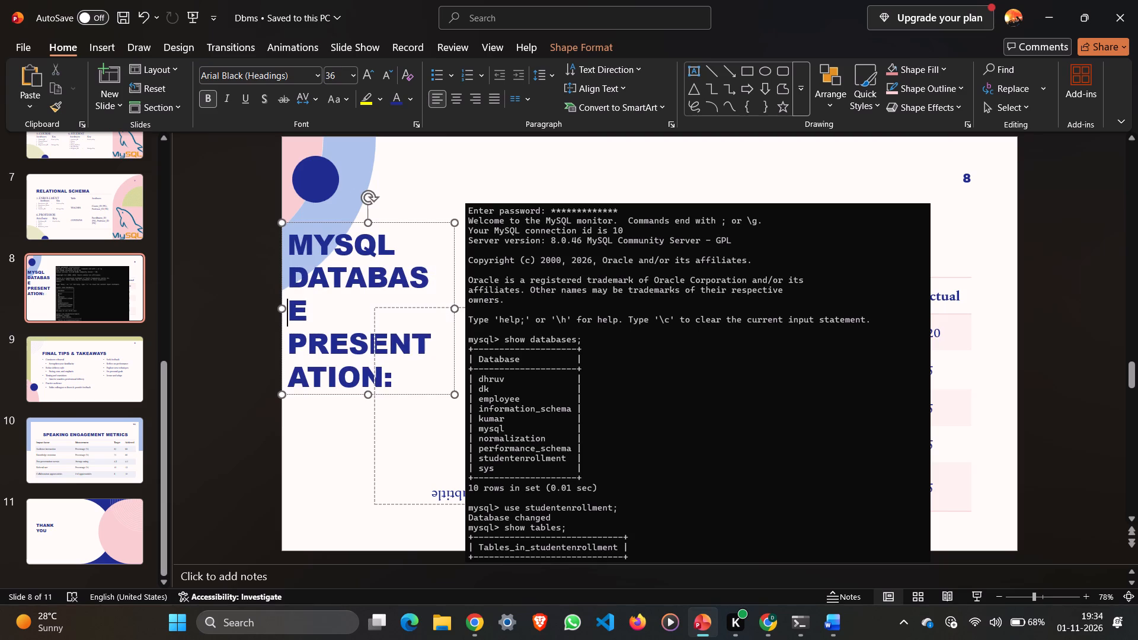
key(BackSpace)
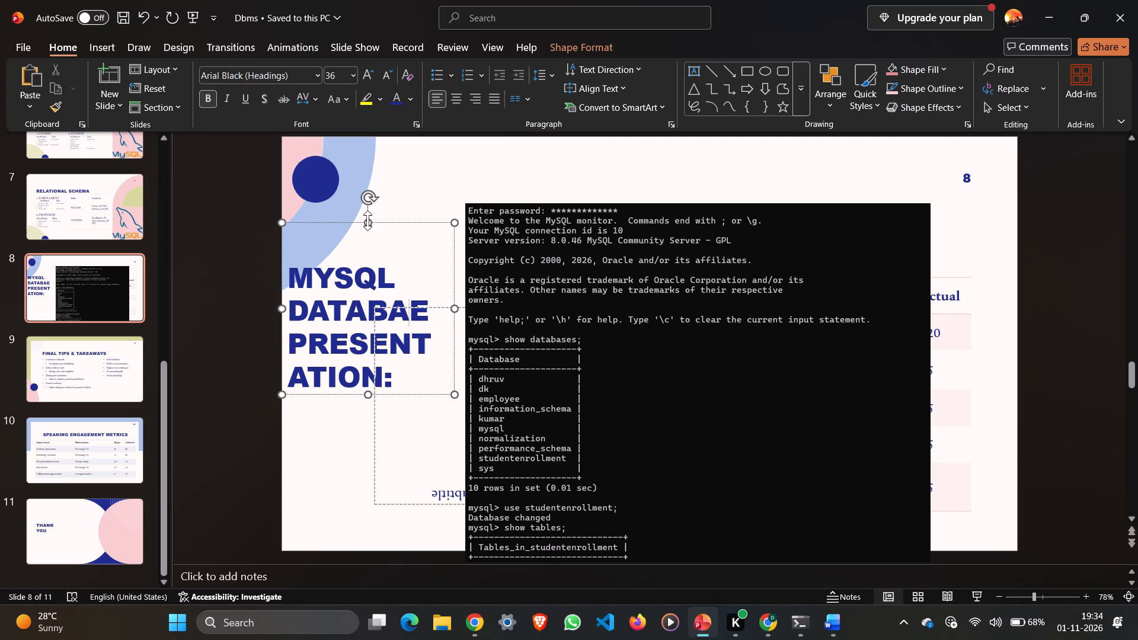
Shorten the title box to fit its text lines and move it up just beneath the dark blue circle.
drag(367, 220, 365, 258)
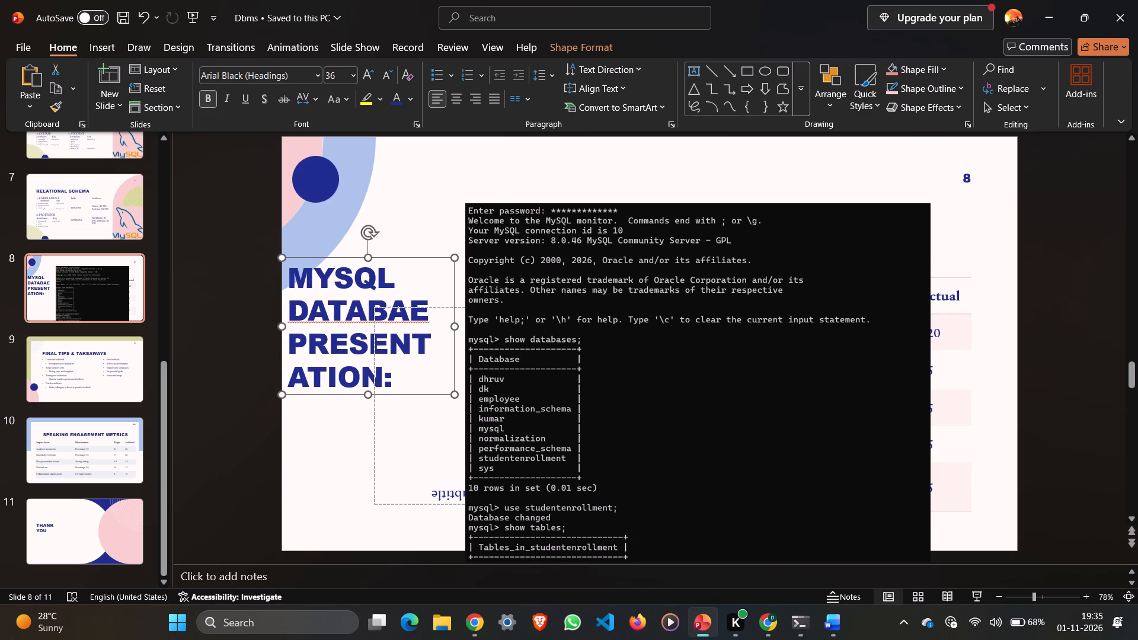
drag(354, 253, 351, 199)
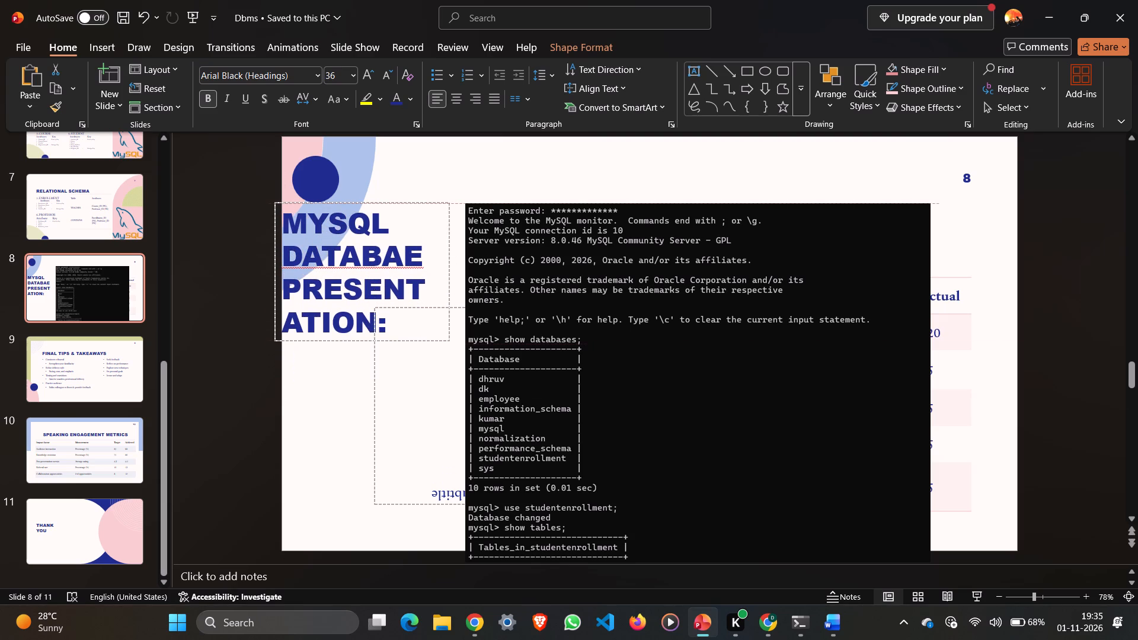
drag(351, 199, 351, 194)
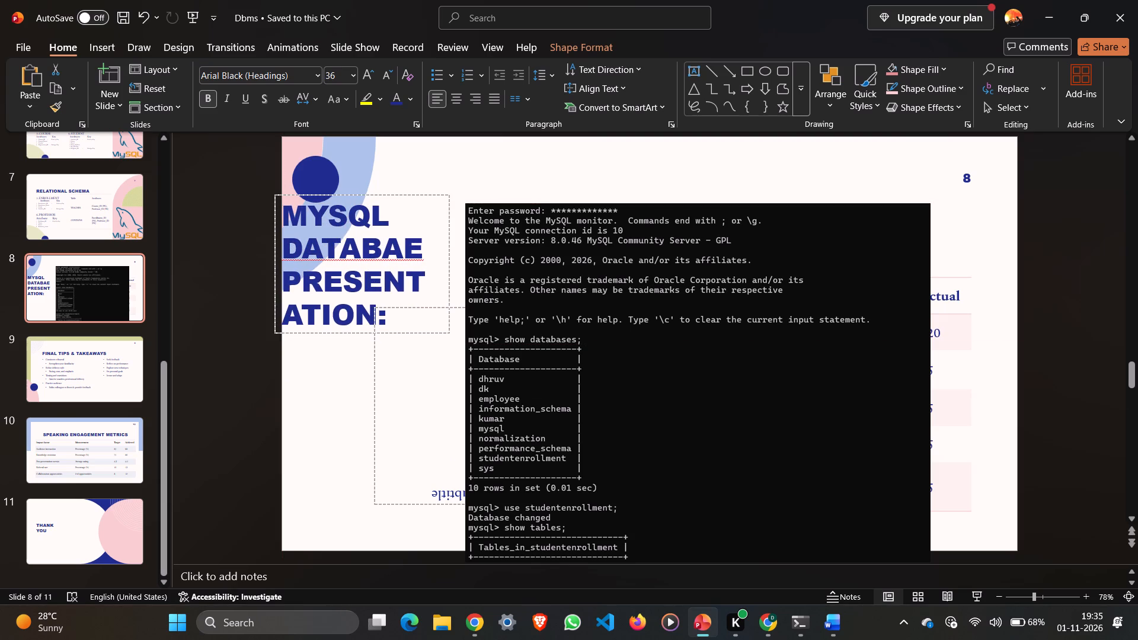
drag(351, 194, 351, 195)
Move the MySQL screenshot up to span the slide's height and stretch its sides from just beside the title to the slide's right edge.
drag(621, 378, 676, 327)
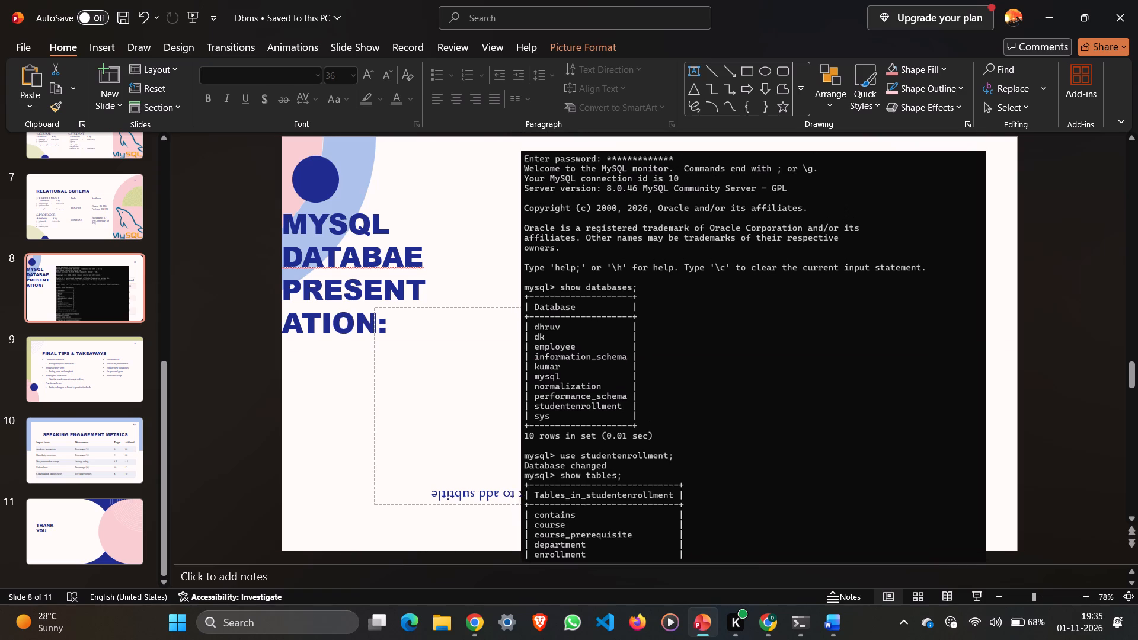
drag(676, 327, 668, 312)
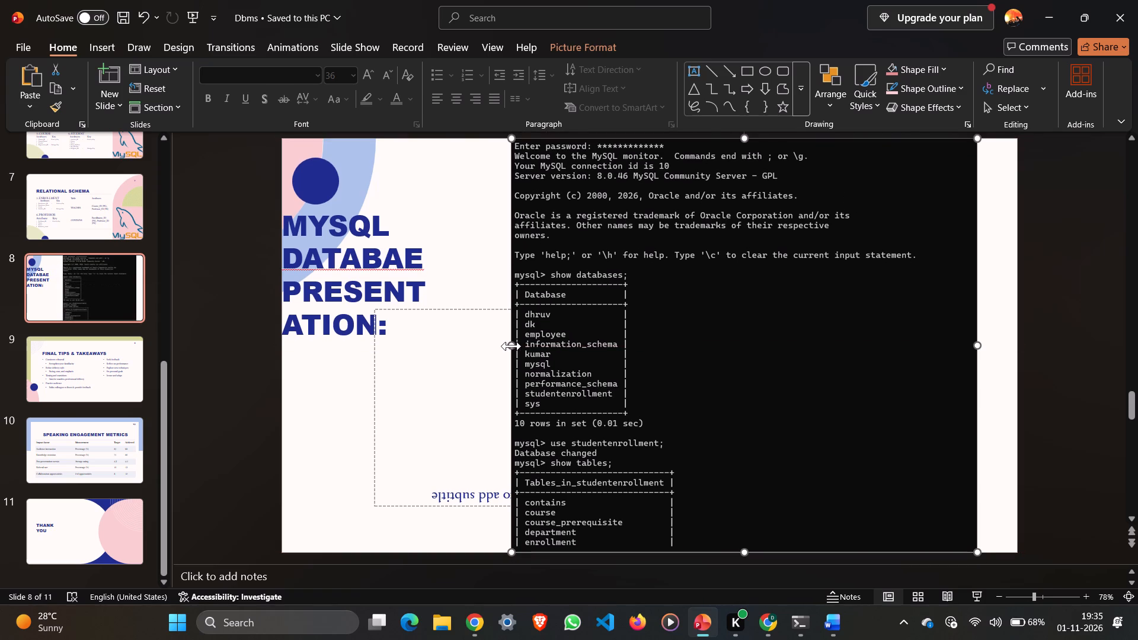
drag(512, 346, 458, 344)
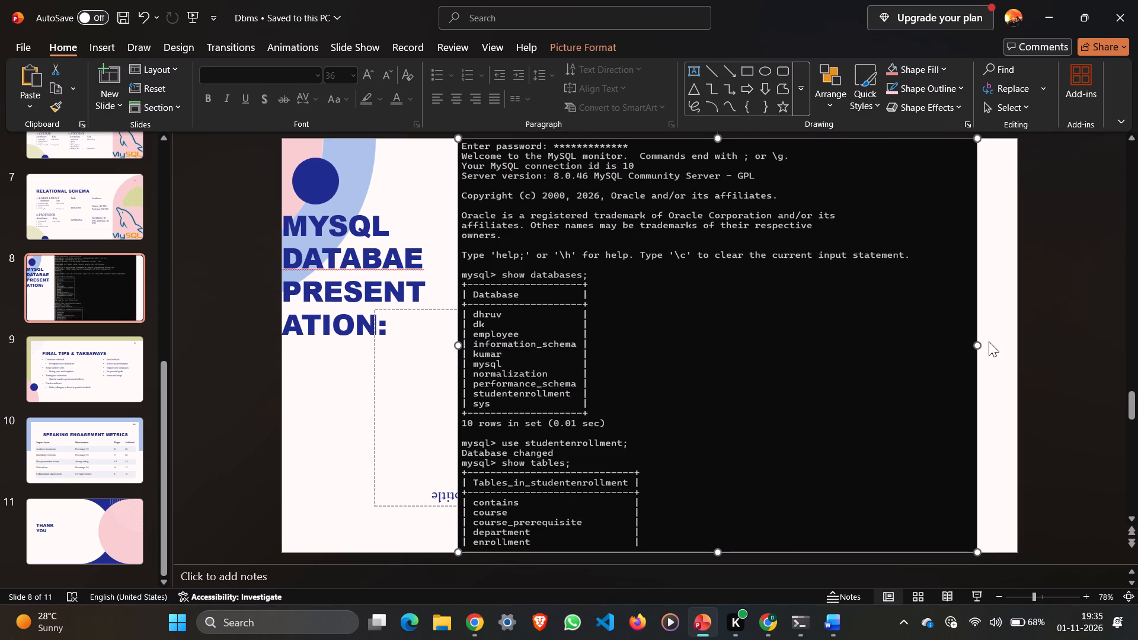
drag(974, 343, 1022, 343)
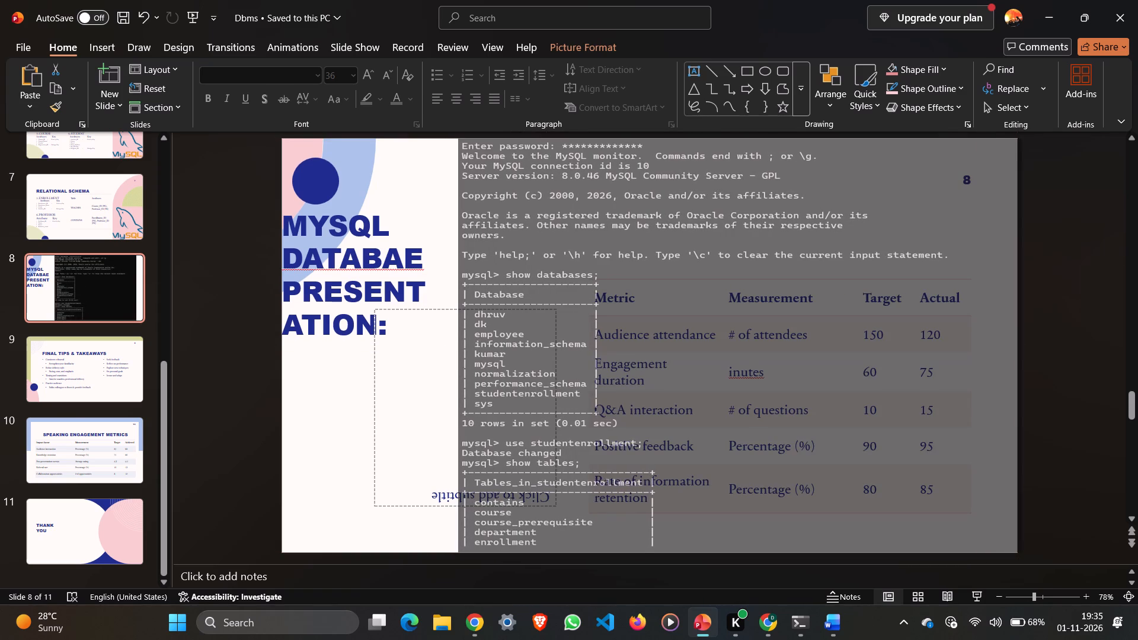
drag(1022, 343, 1016, 343)
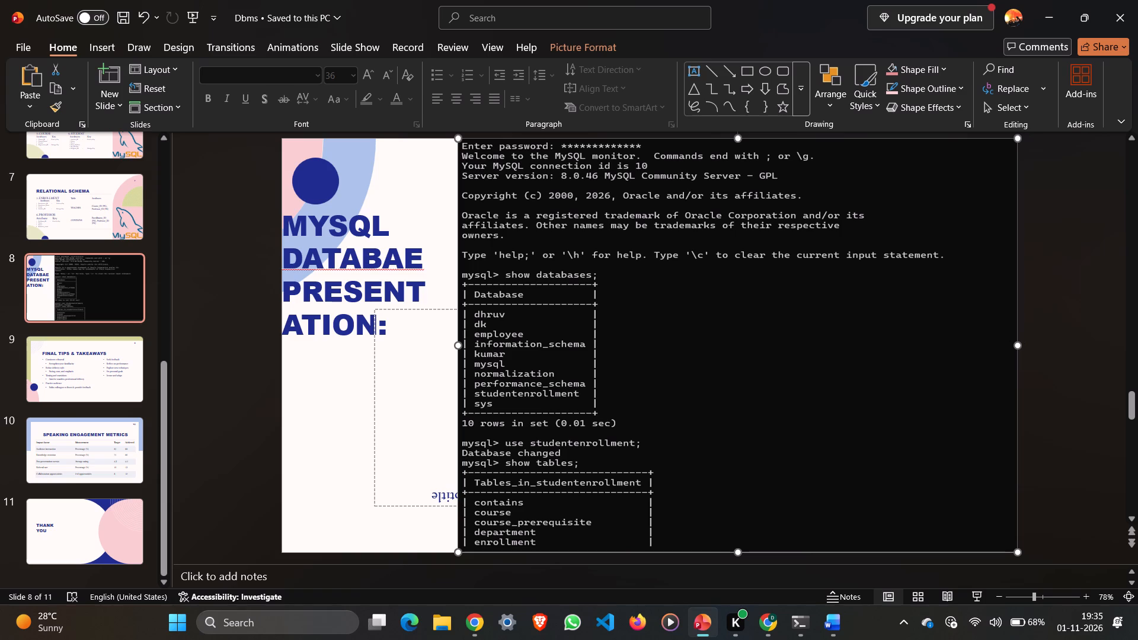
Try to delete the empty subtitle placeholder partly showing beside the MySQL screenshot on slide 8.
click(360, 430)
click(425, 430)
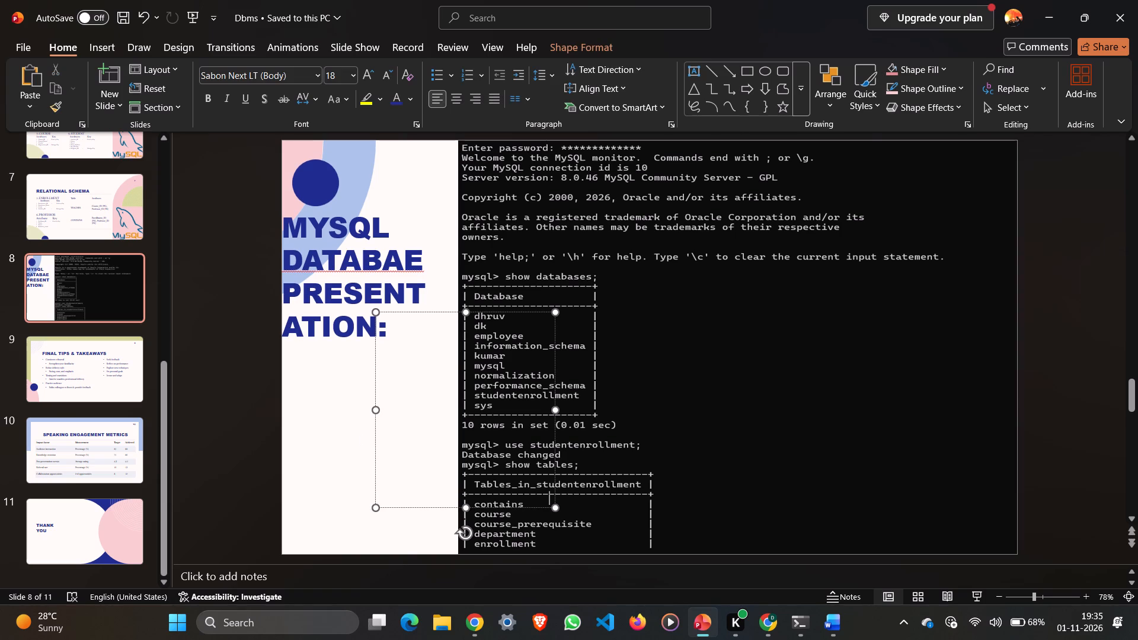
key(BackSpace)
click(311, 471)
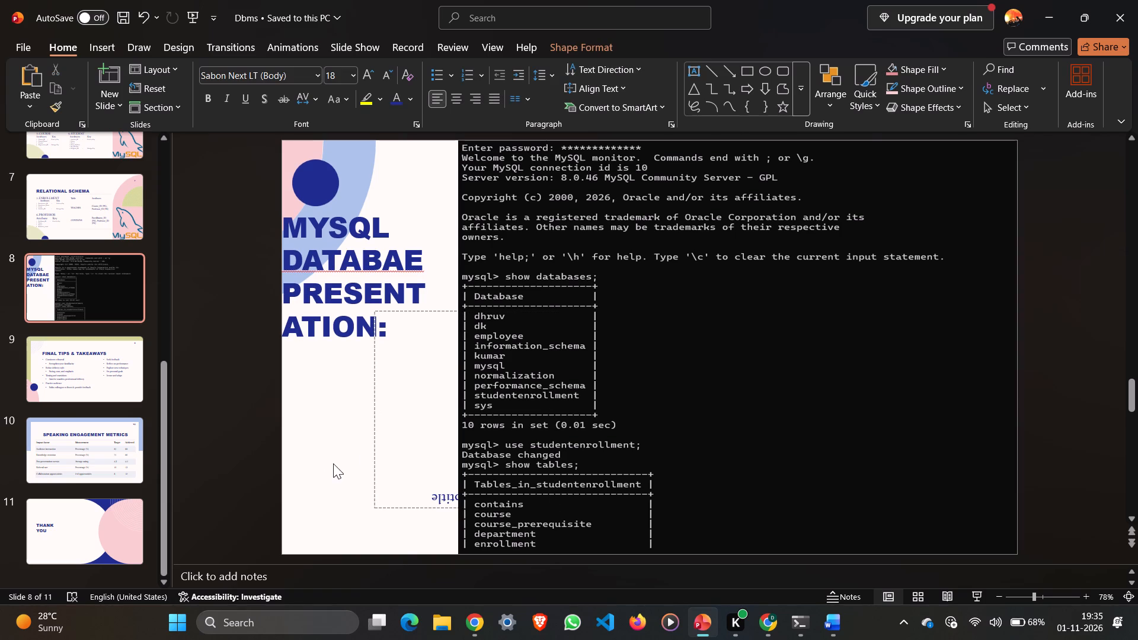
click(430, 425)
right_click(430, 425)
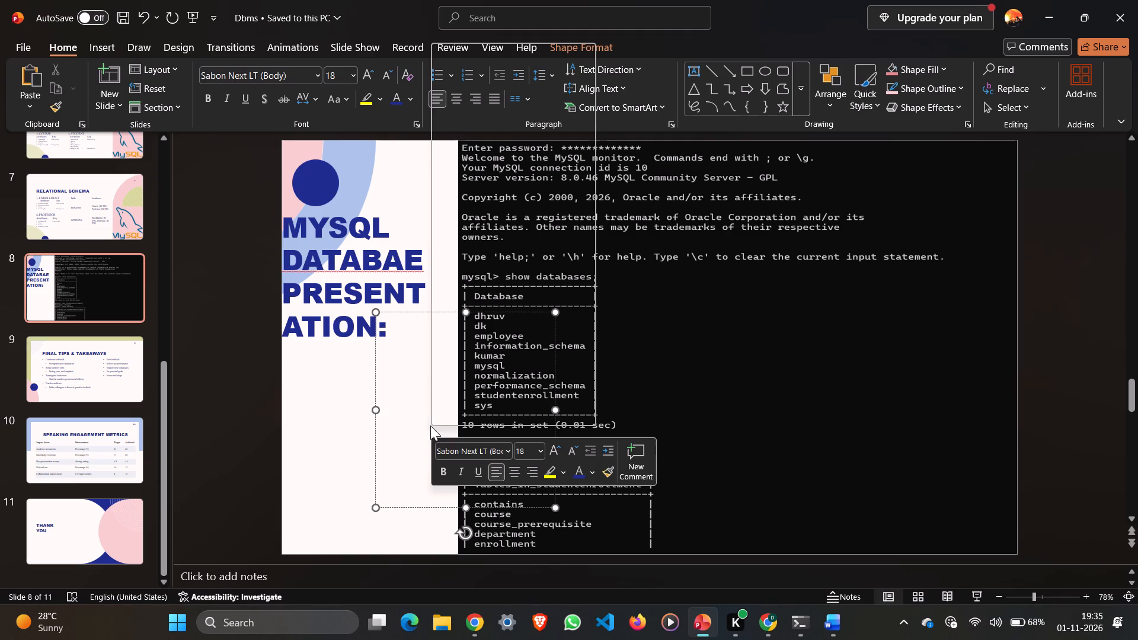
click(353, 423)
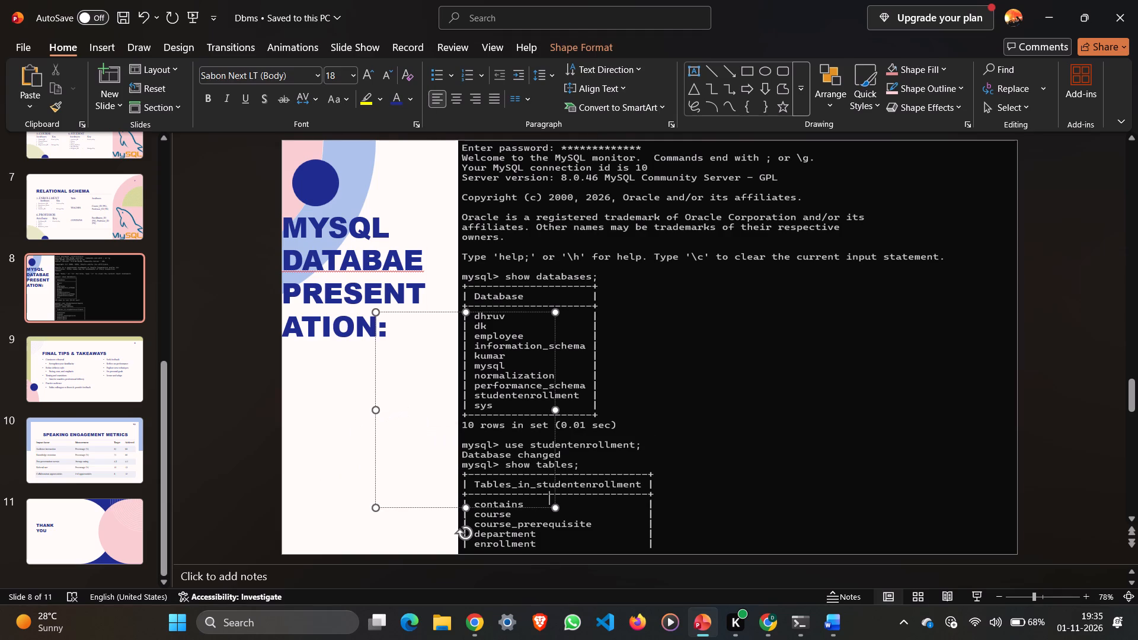
Narrow the empty subtitle placeholder from its left side so it sits entirely behind the MySQL screenshot.
drag(372, 410, 493, 411)
click(531, 405)
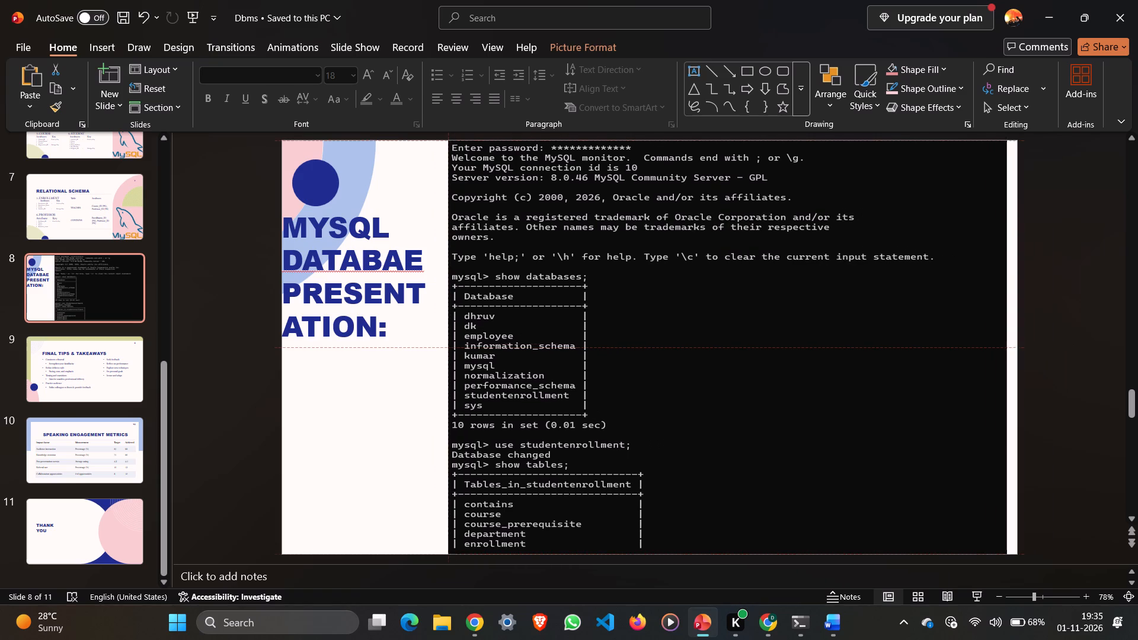
click(383, 460)
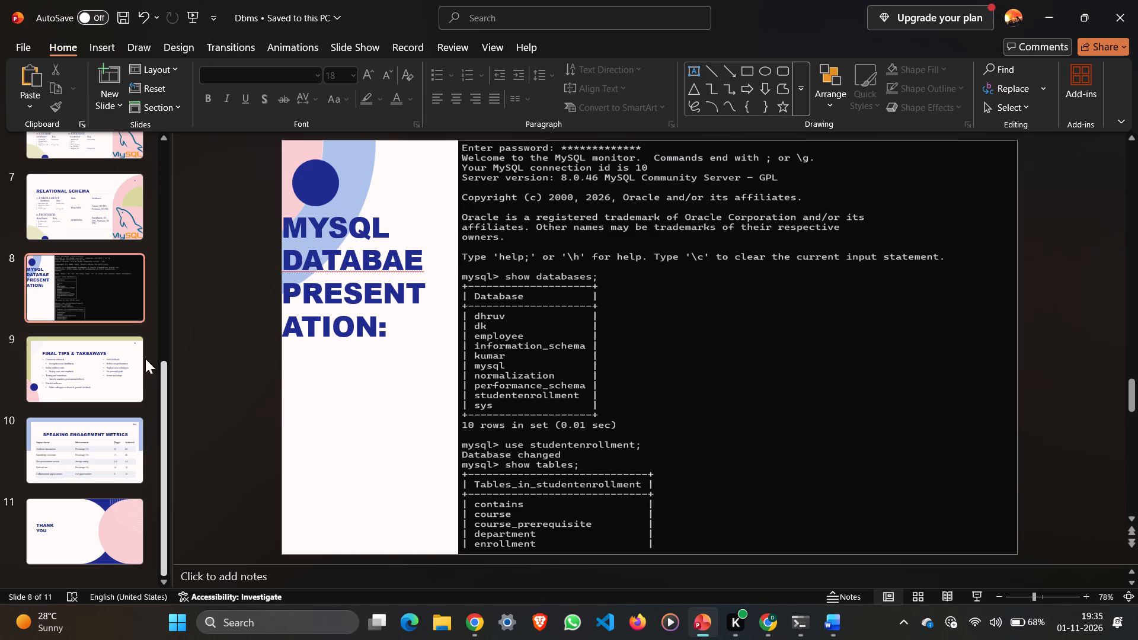
With slide 9 open, switch to the MySQL command line and capture the output from the studentenrollment table list through the course query.
click(106, 361)
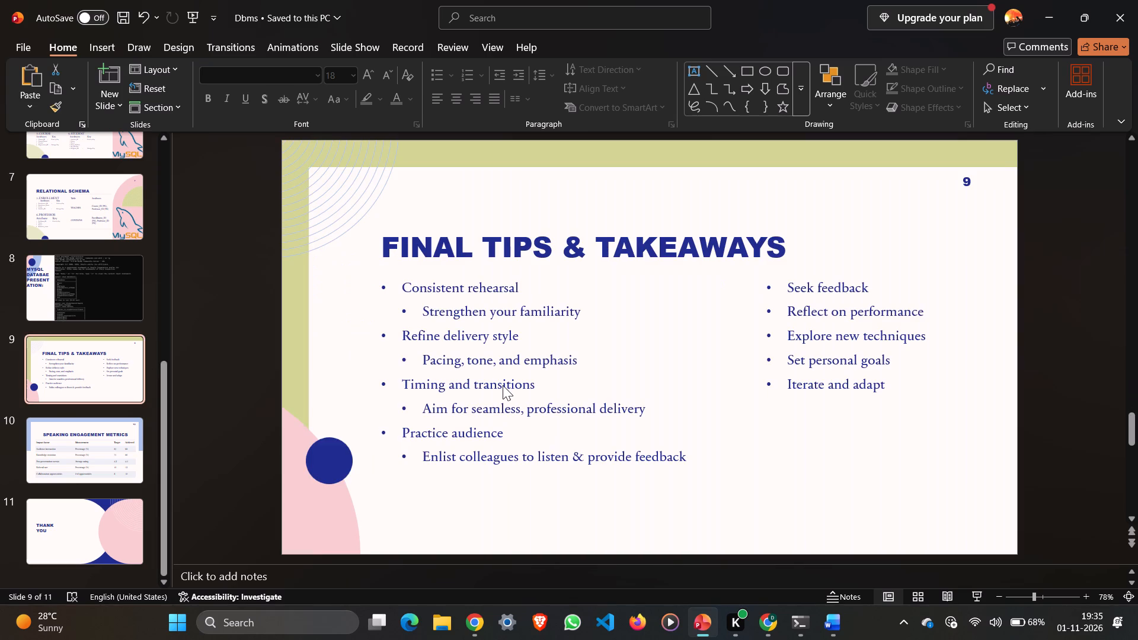
key(alt+Tab)
scroll(427, 410, down, 3)
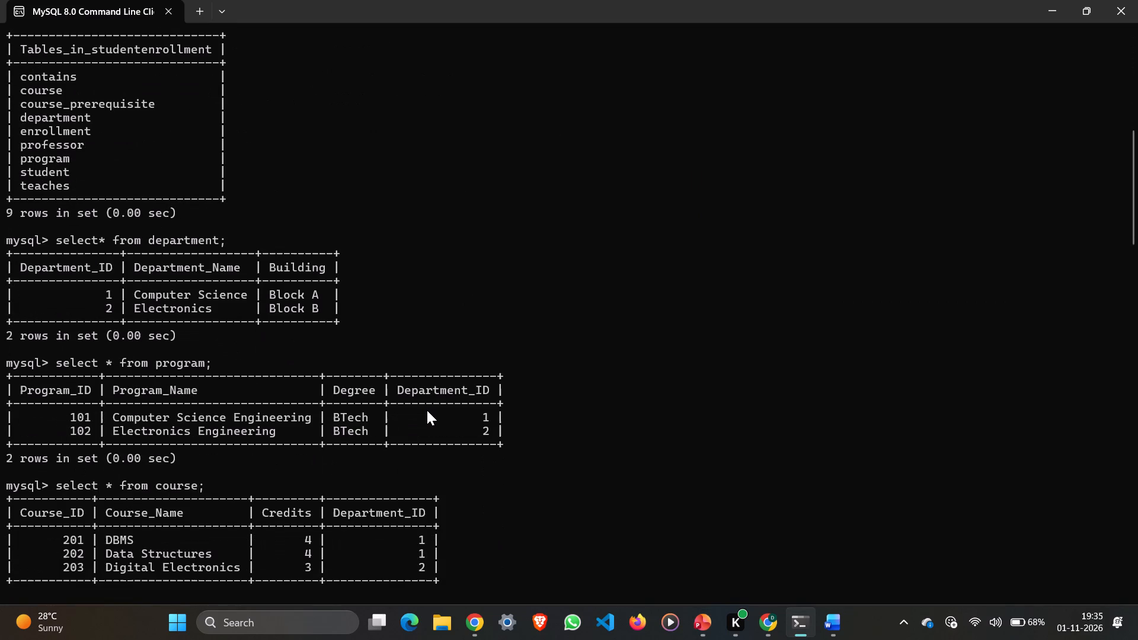
key(Print)
drag(5, 28, 619, 591)
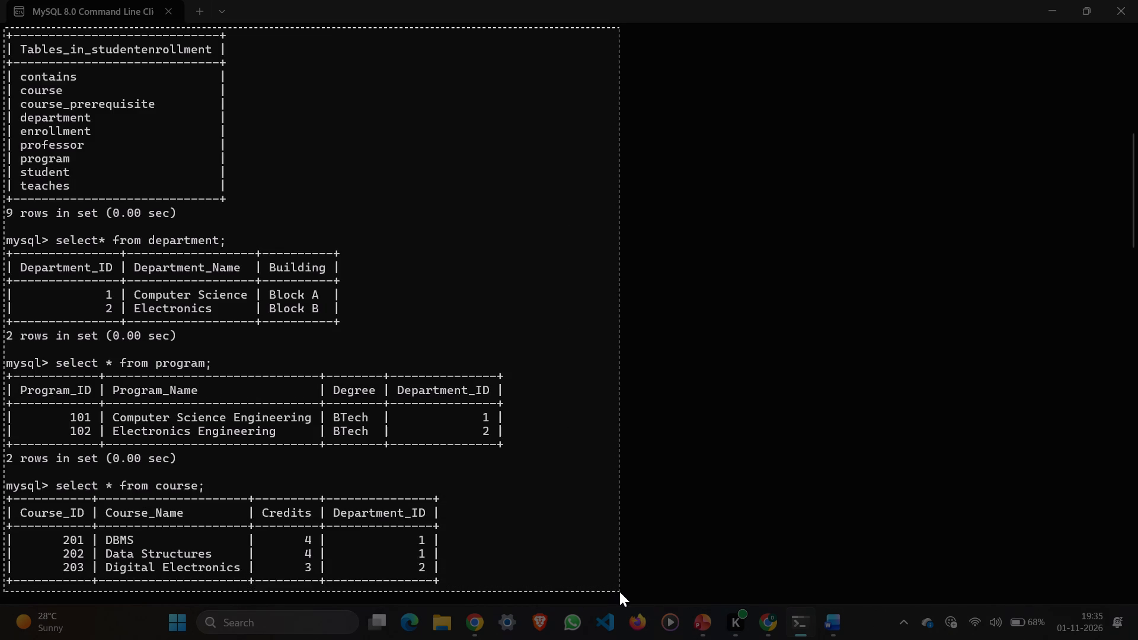
drag(619, 591, 594, 590)
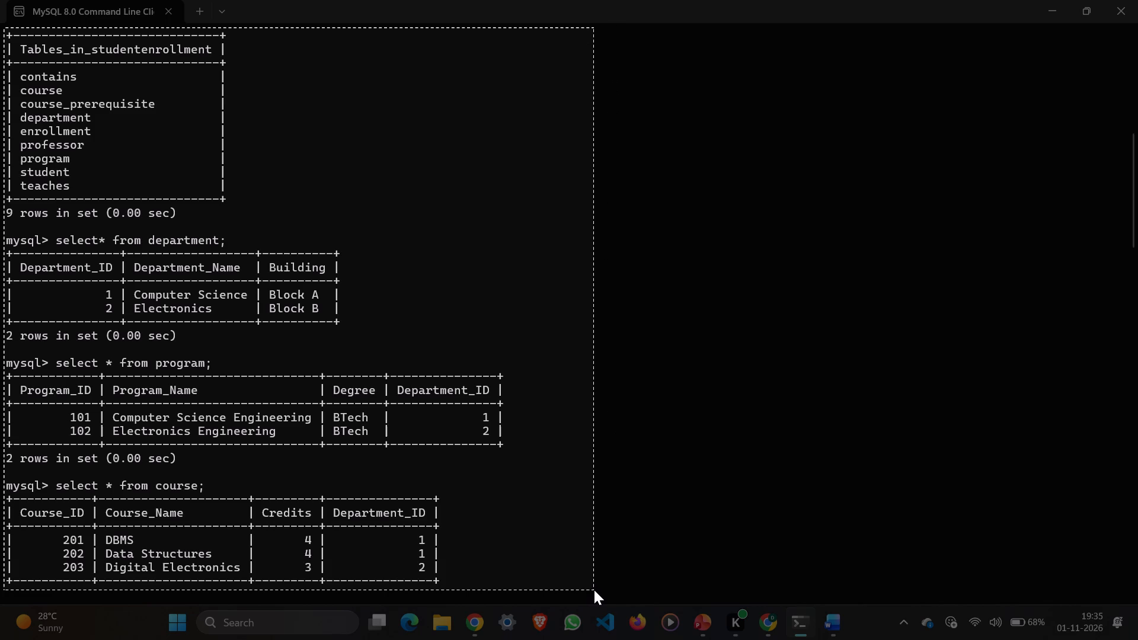
drag(594, 590, 644, 593)
Return to PowerPoint, paste the captured screenshot onto slide 9 and stretch both its sides outward to a width of 25.95 cm.
key(alt+Tab)
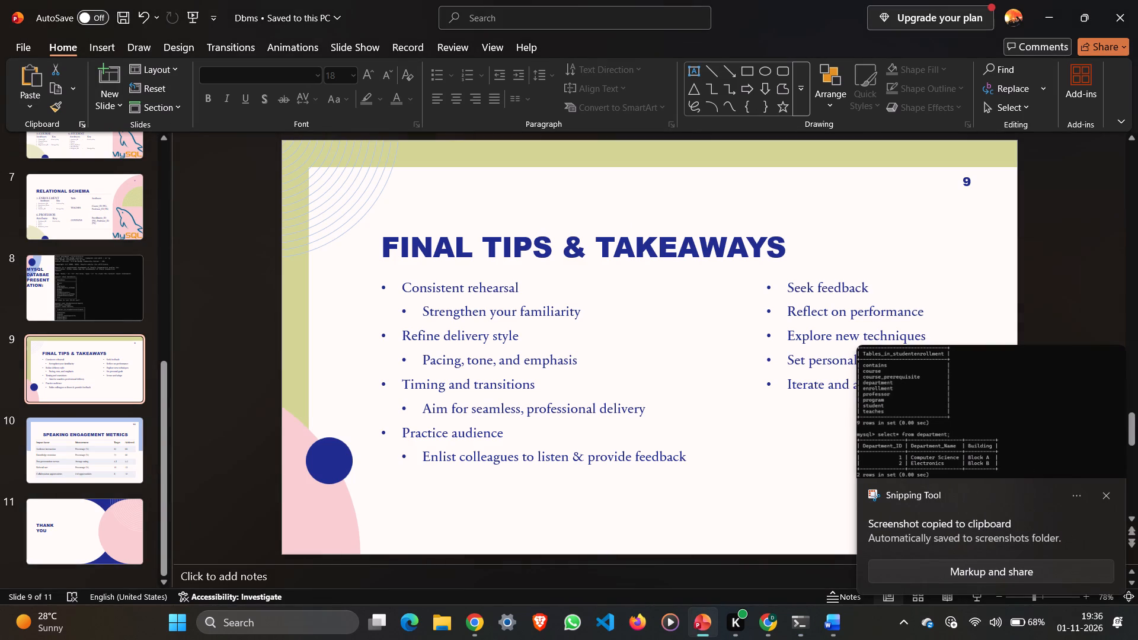
click(539, 392)
key(ctrl+v)
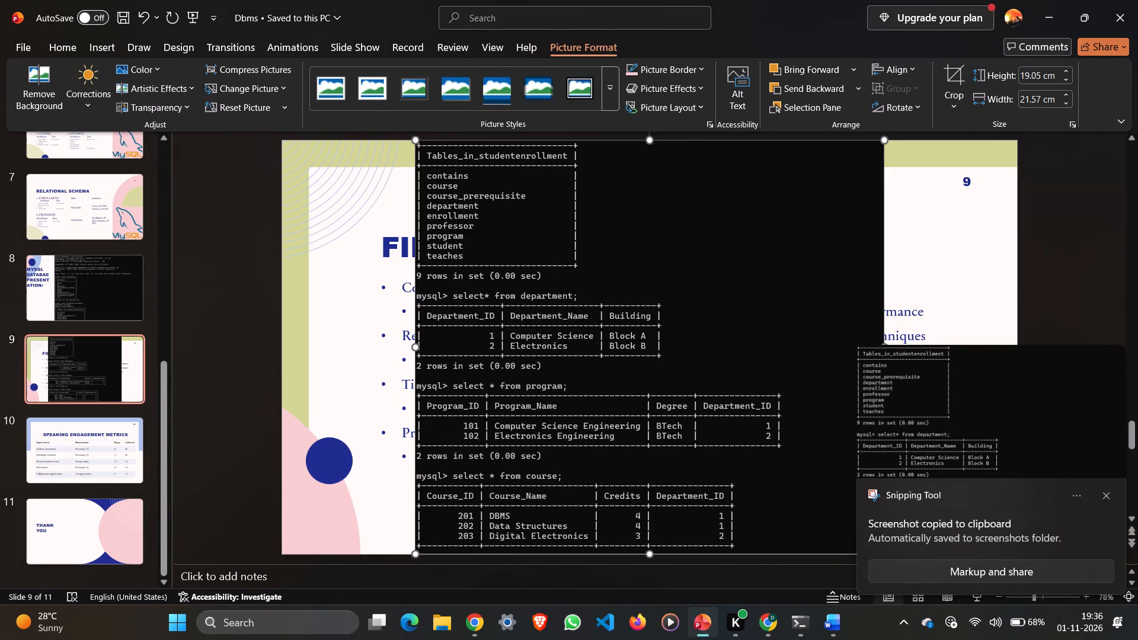
drag(412, 346, 371, 348)
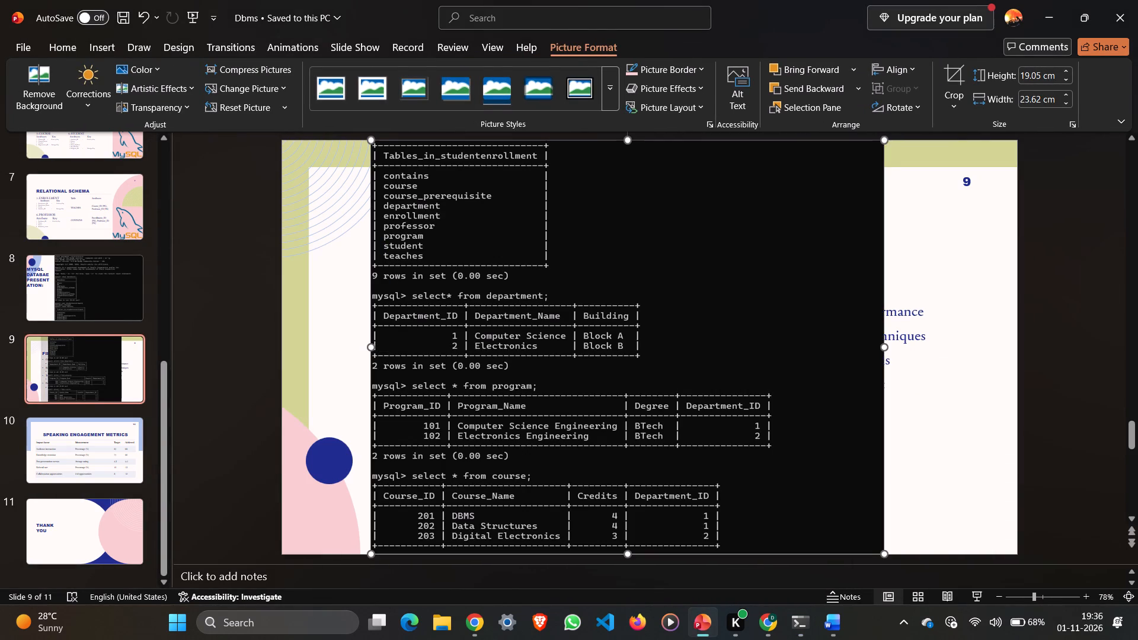
drag(883, 348, 935, 348)
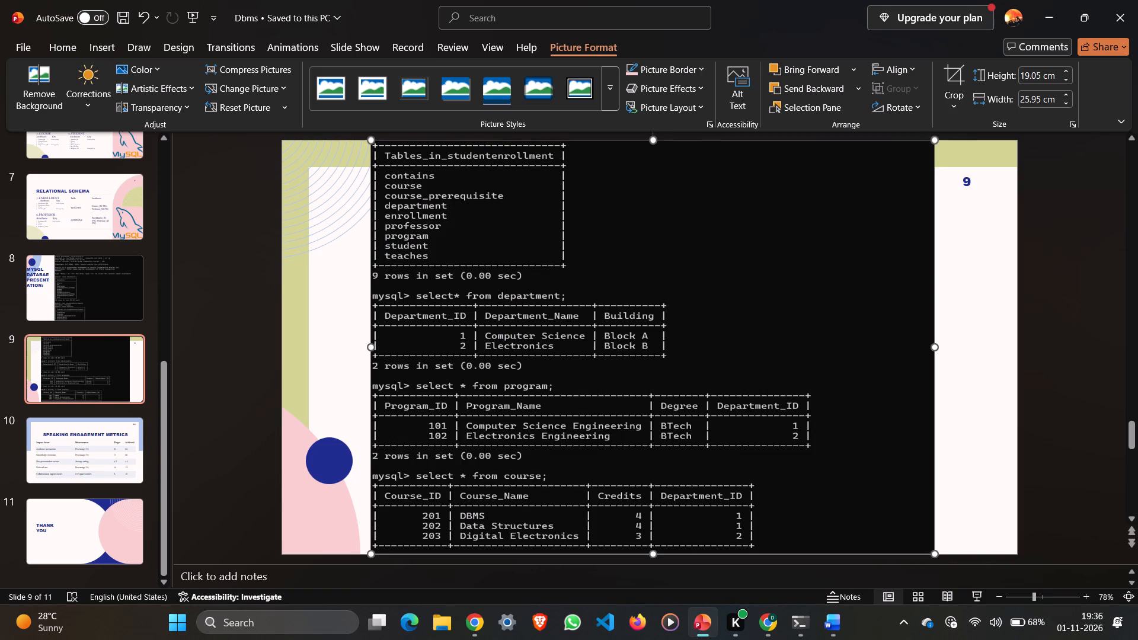
On slide 10, narrow the Speaking Engagement Metrics table from both sides into the middle of the slide.
click(92, 456)
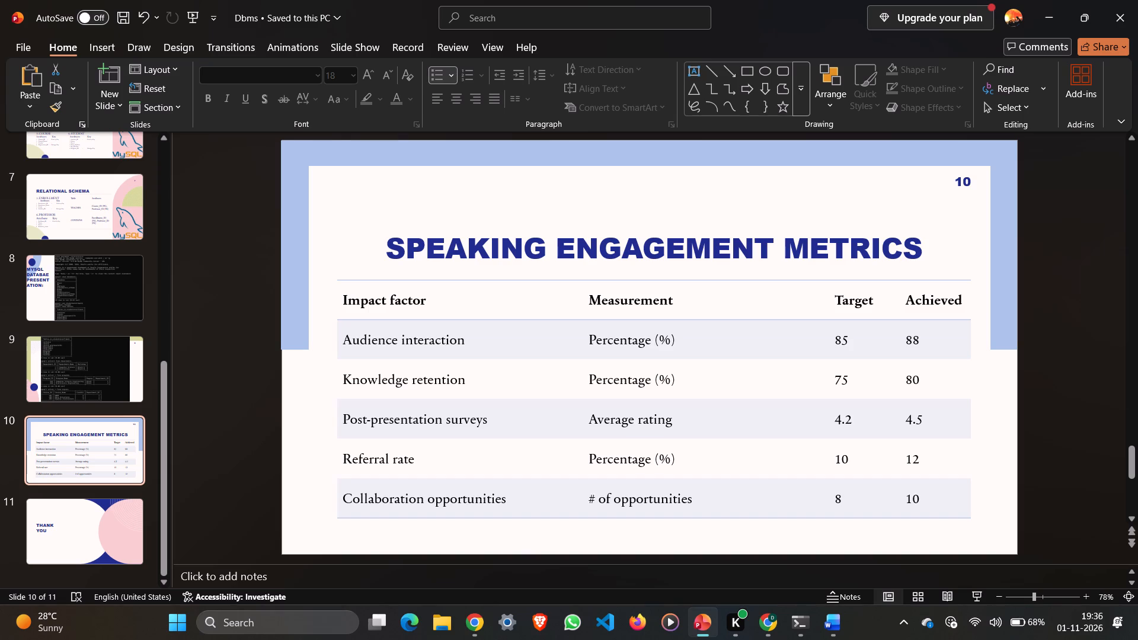
click(514, 364)
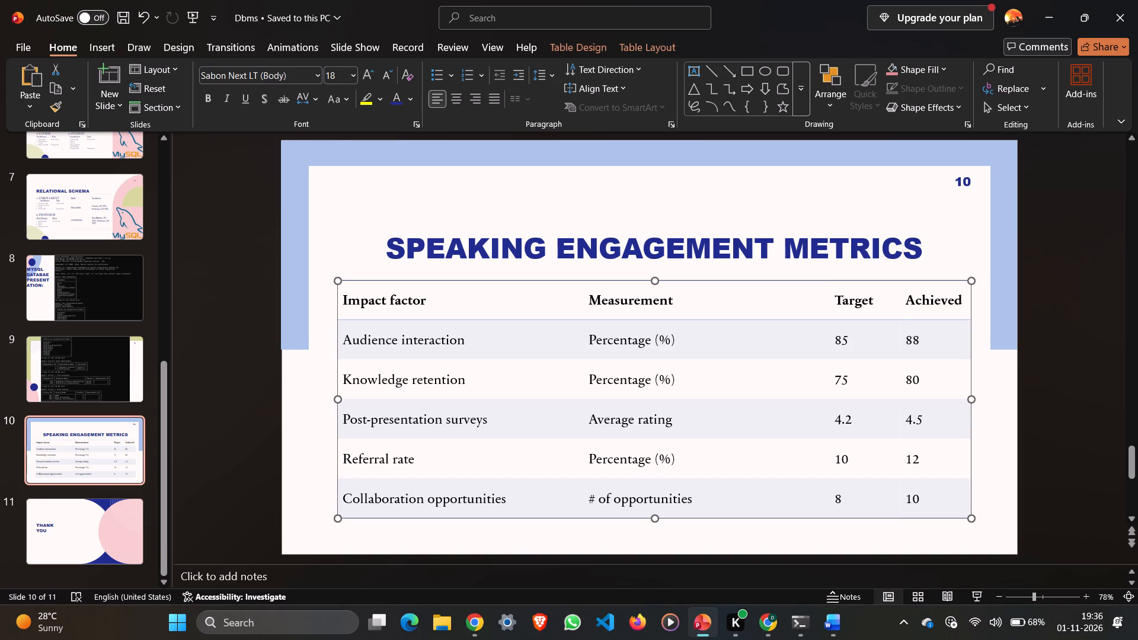
drag(340, 400, 518, 393)
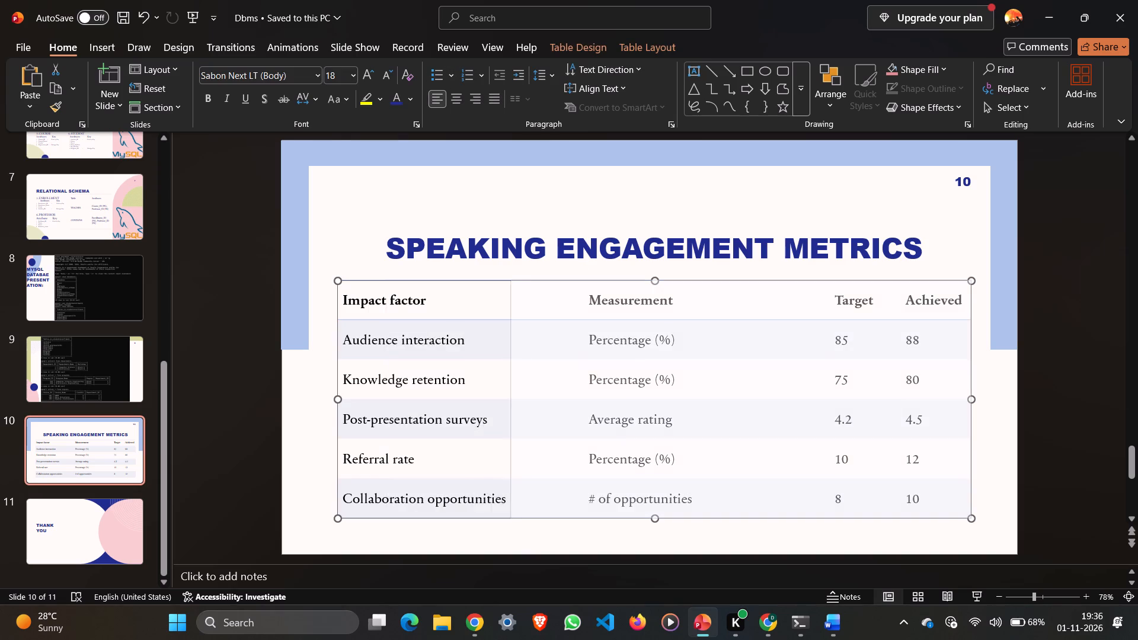
drag(518, 393, 534, 393)
drag(971, 400, 752, 395)
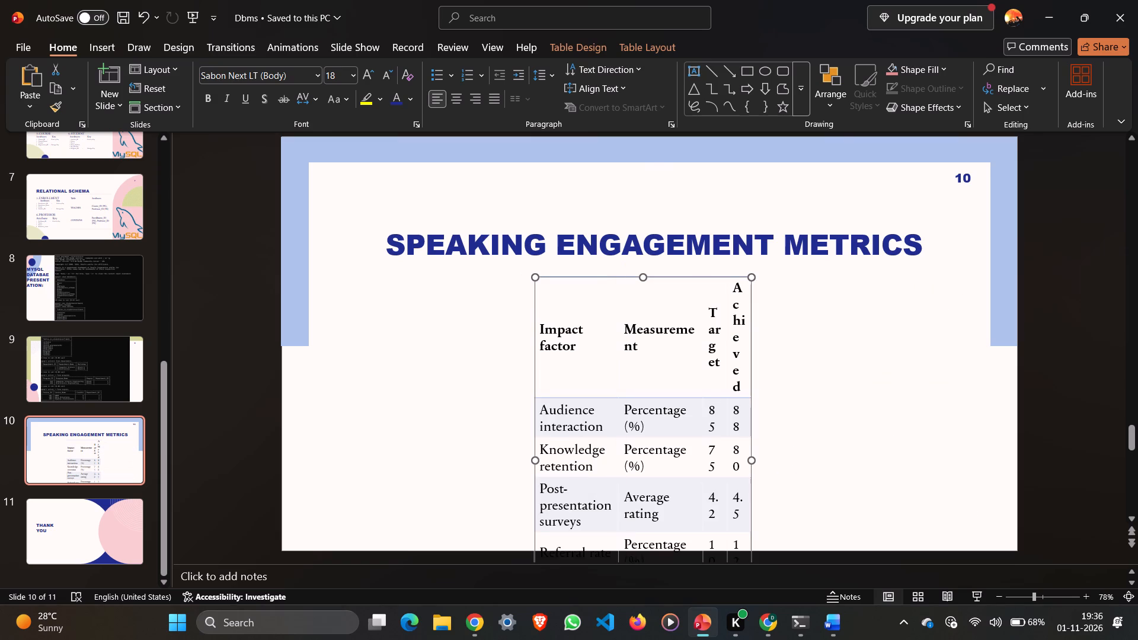
Narrow slide 10's title box from both sides so its text wraps onto three centred lines above the table.
click(604, 254)
drag(335, 230, 486, 218)
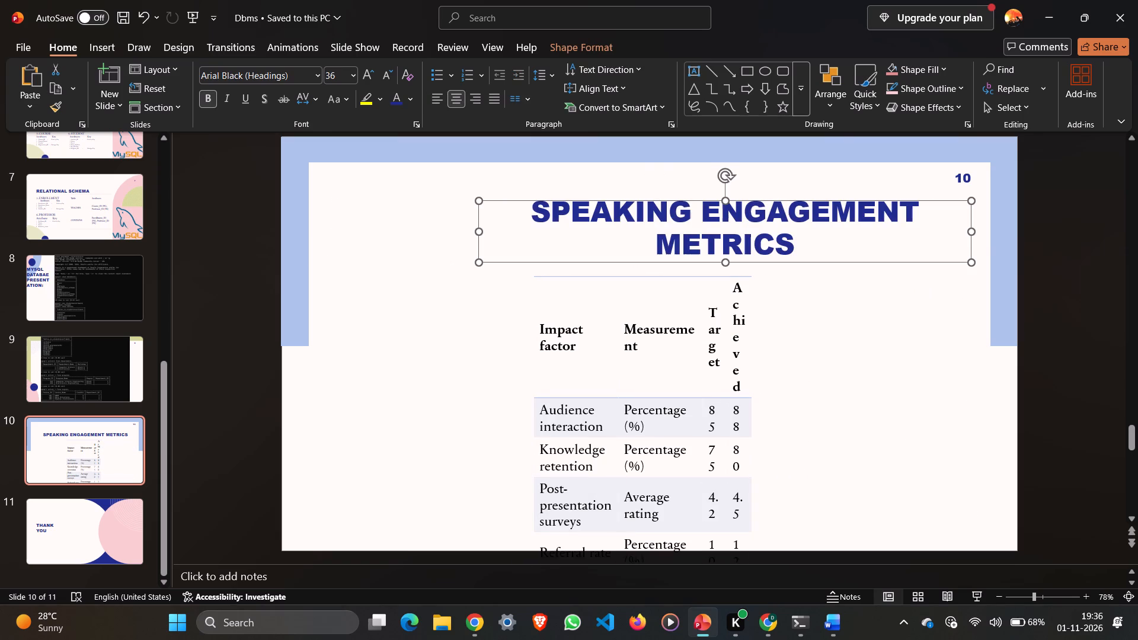
drag(966, 231, 773, 241)
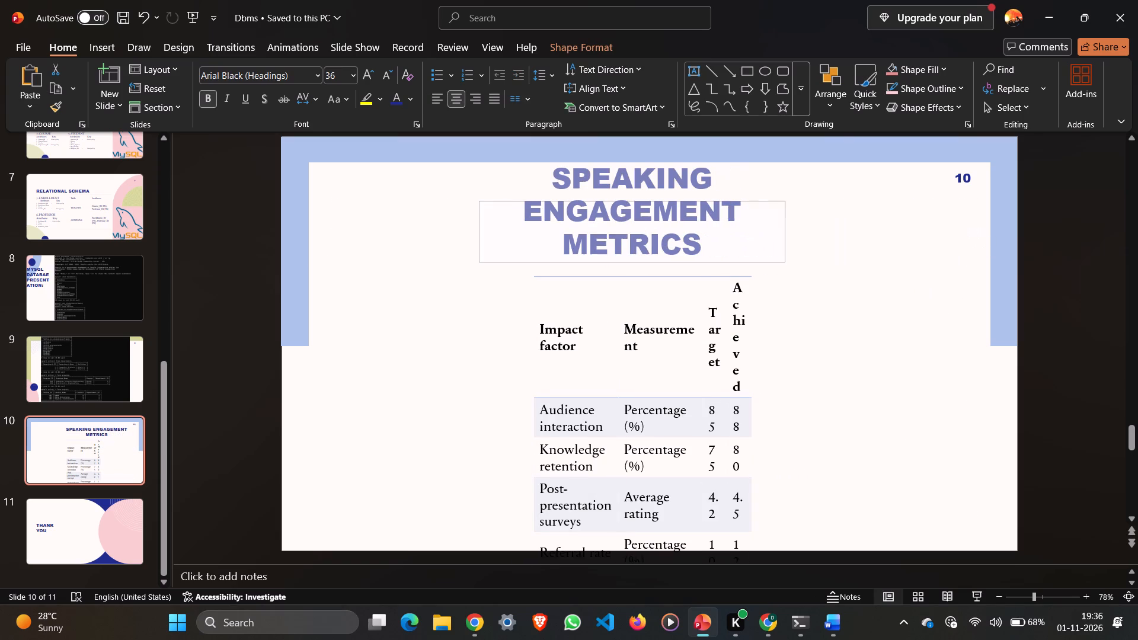
drag(773, 241, 759, 240)
Switch to the MySQL command line and capture the output from the professor query down to the start of the course_prerequisite query.
key(alt+Tab)
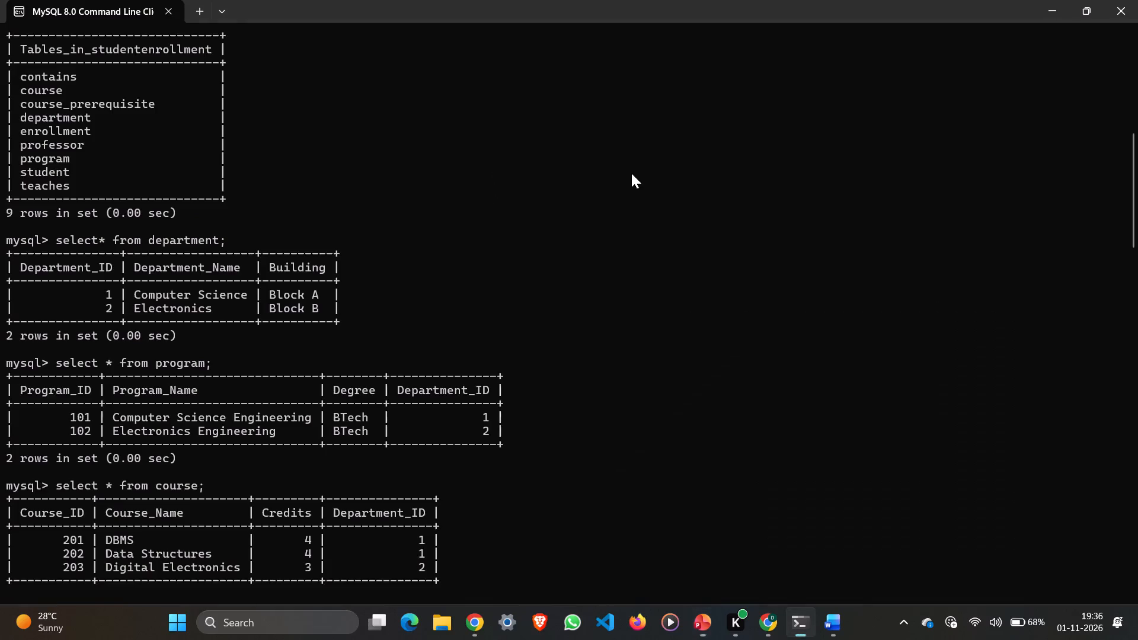
scroll(609, 293, down, 1)
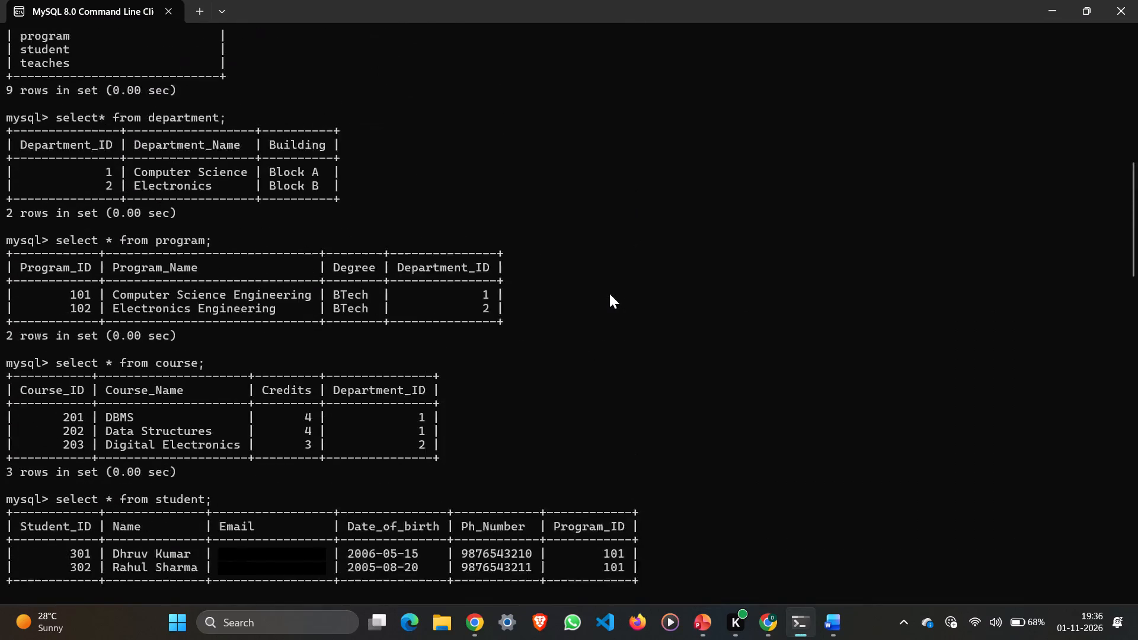
scroll(609, 293, down, 1)
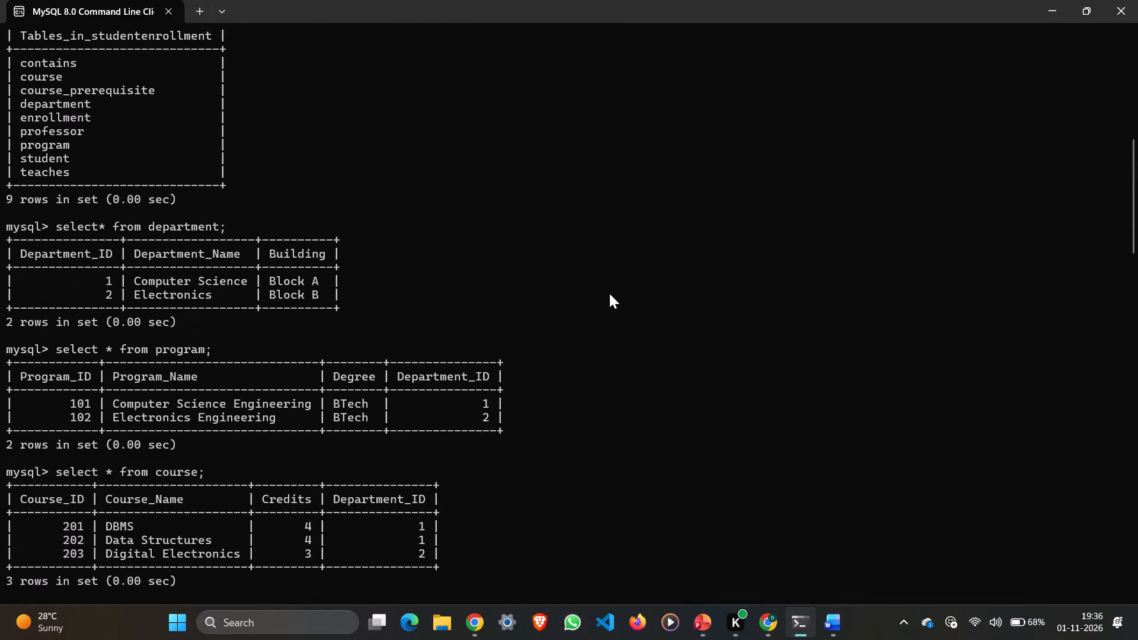
scroll(609, 293, down, 1)
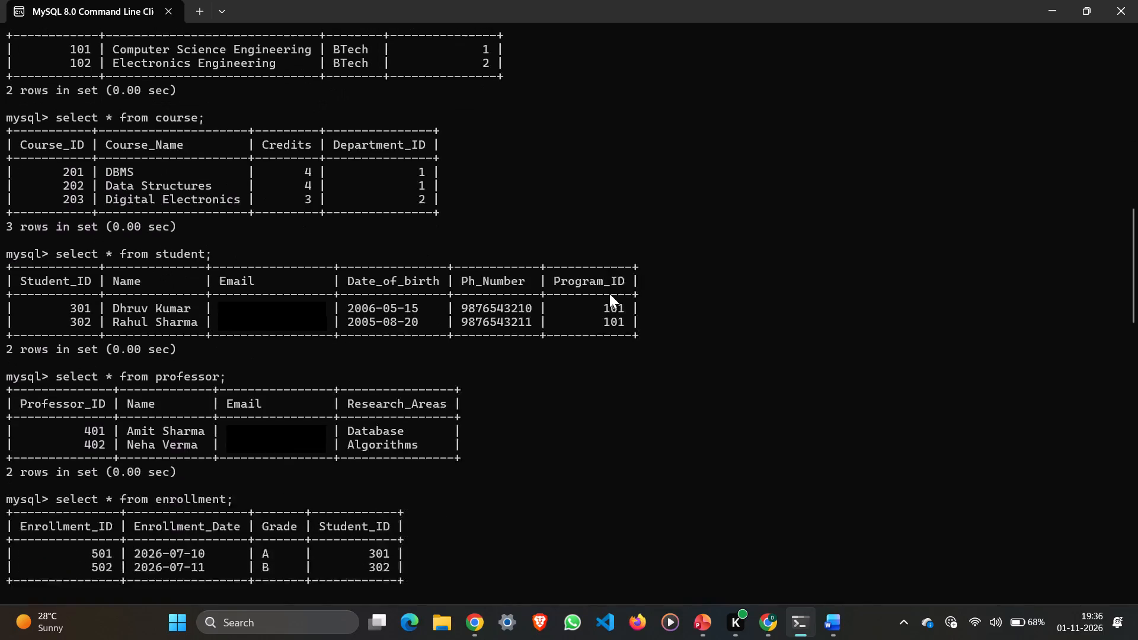
scroll(609, 293, down, 1)
scroll(609, 293, up, 1)
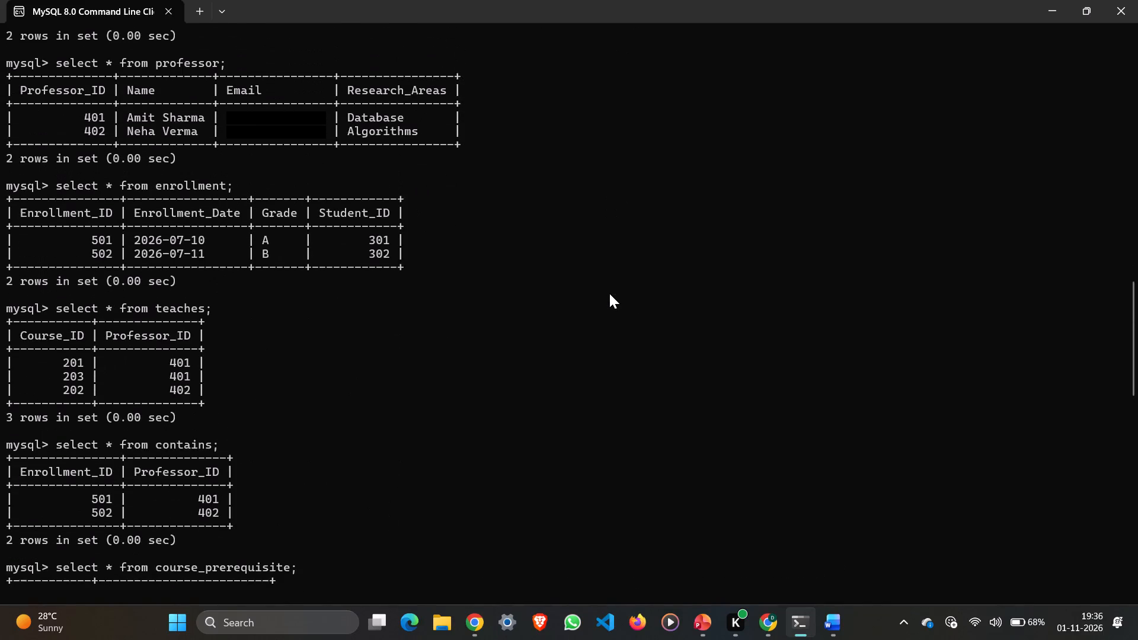
scroll(609, 293, up, 1)
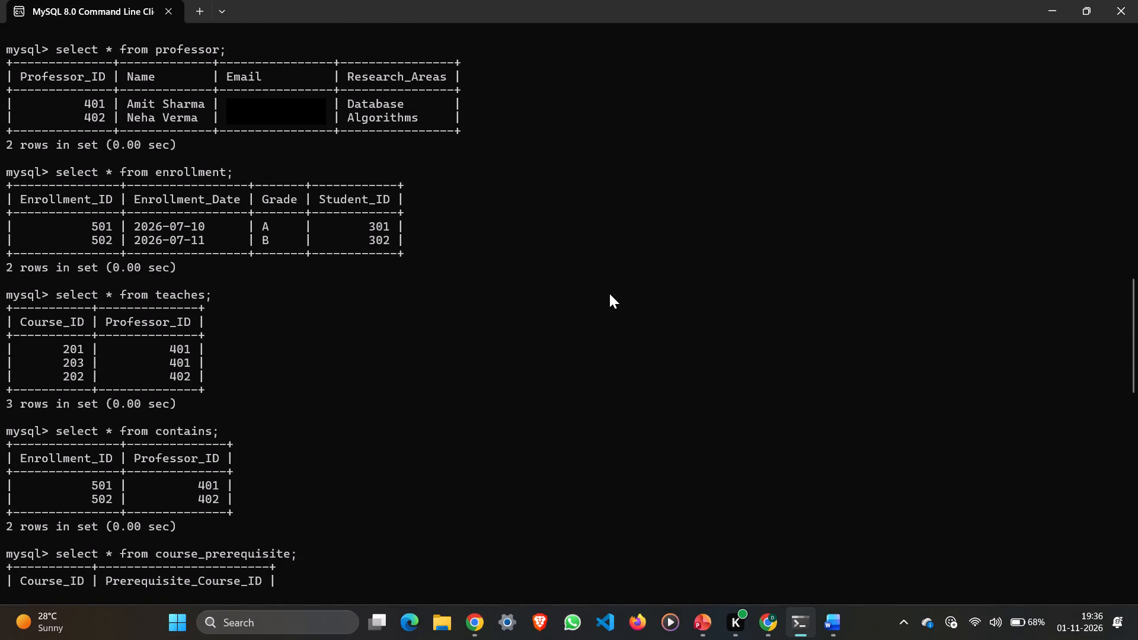
key(Print)
drag(1, 39, 553, 616)
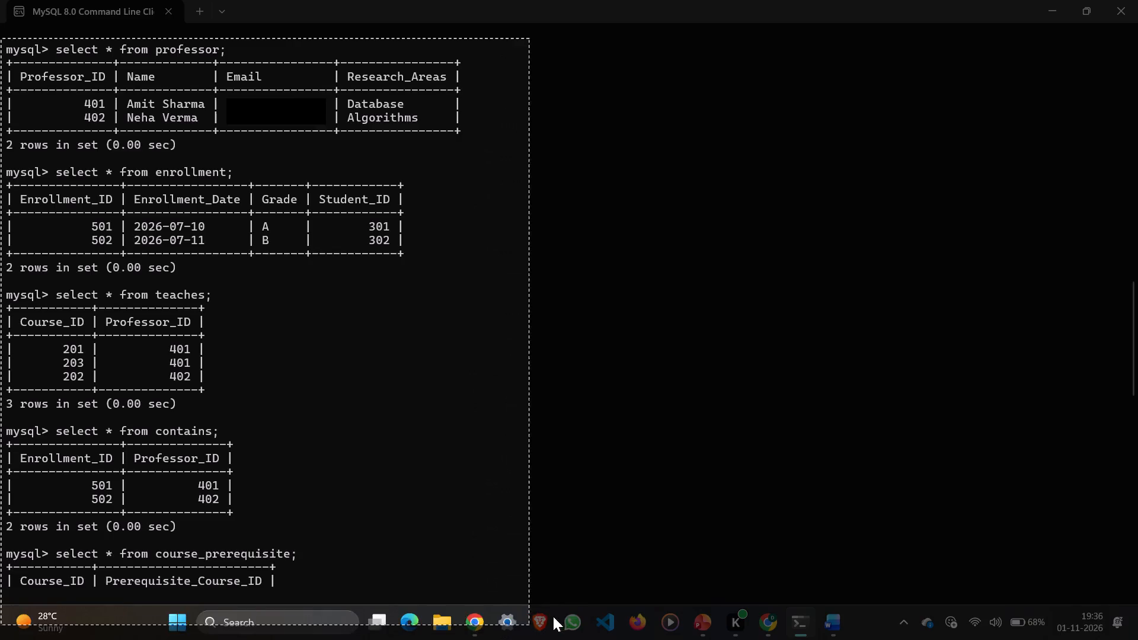
drag(553, 616, 590, 601)
Return to PowerPoint and paste the captured screenshot onto slide 10, covering the title and table.
key(alt+Tab)
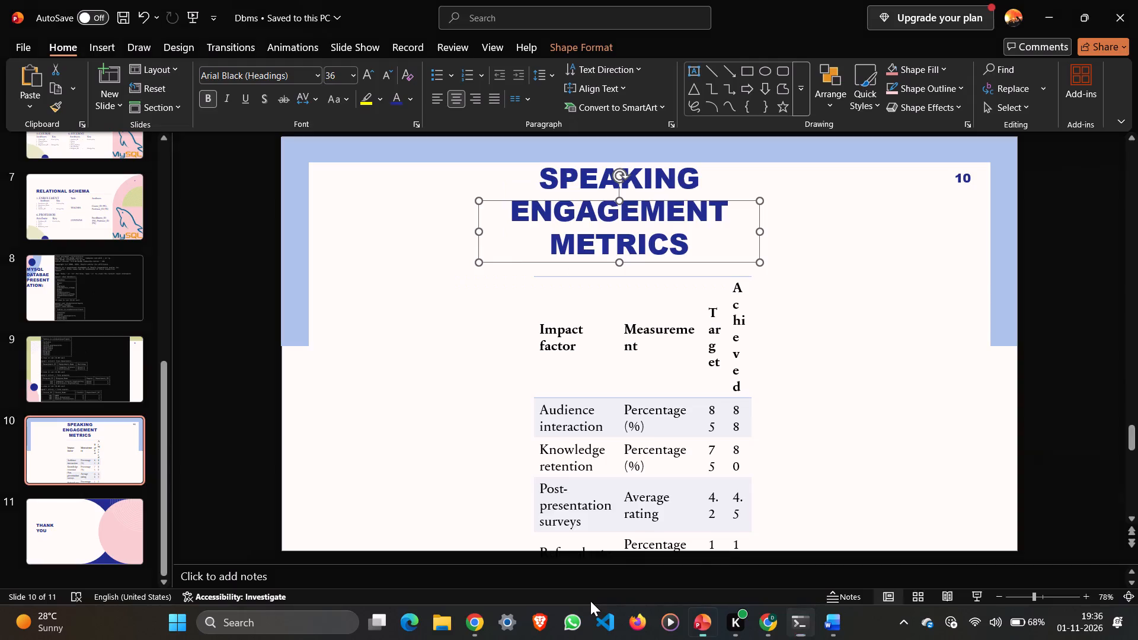
click(565, 399)
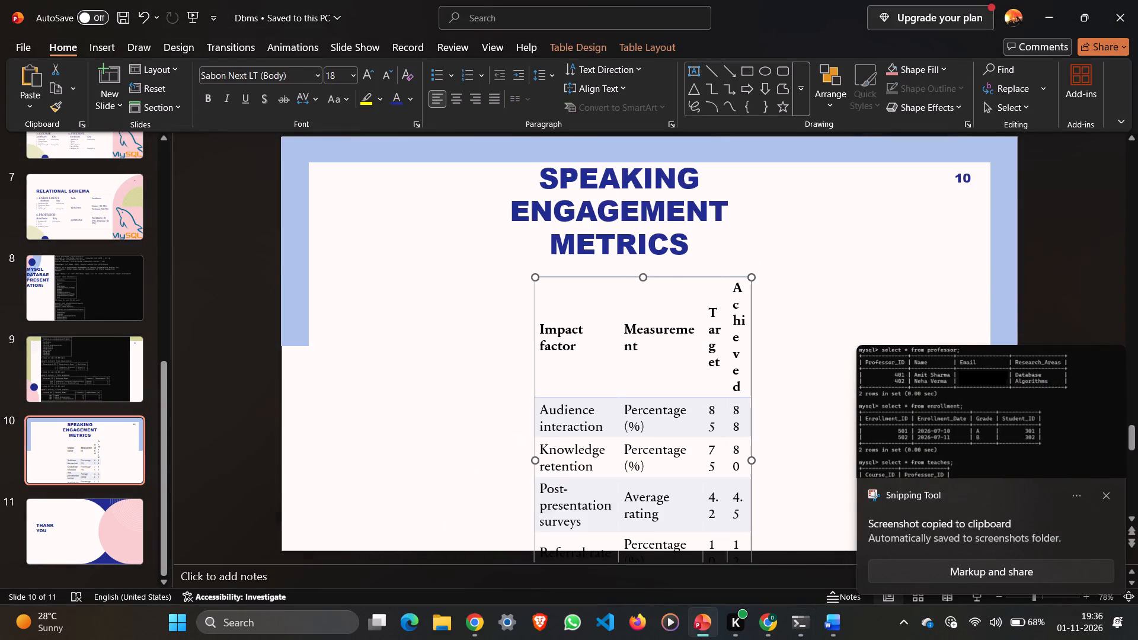
key(ctrl+v)
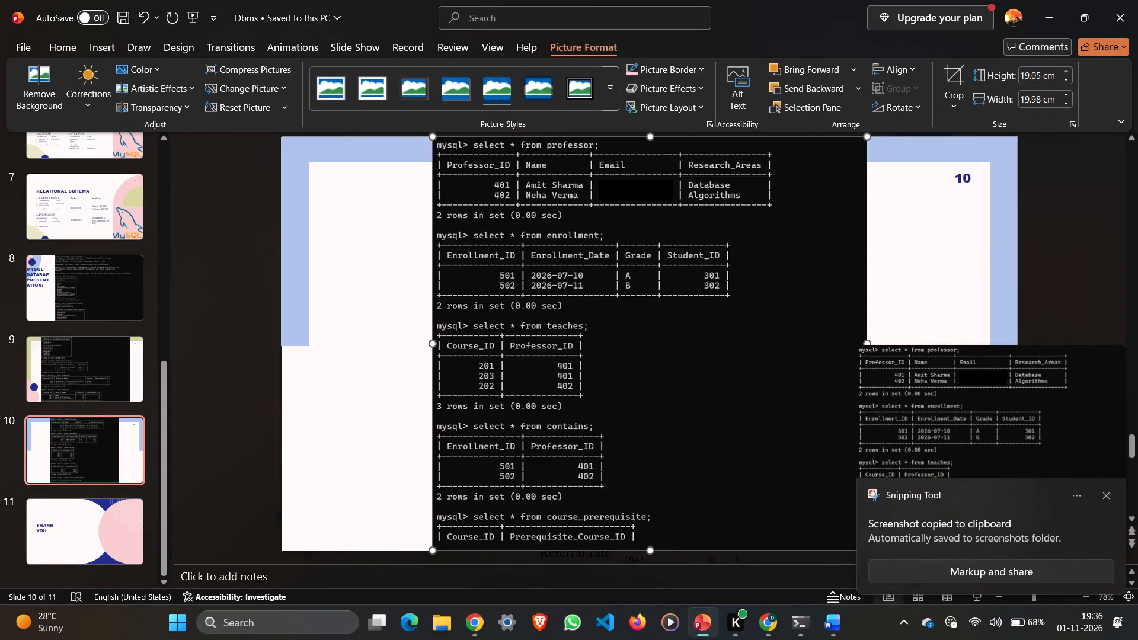
click(819, 332)
click(984, 320)
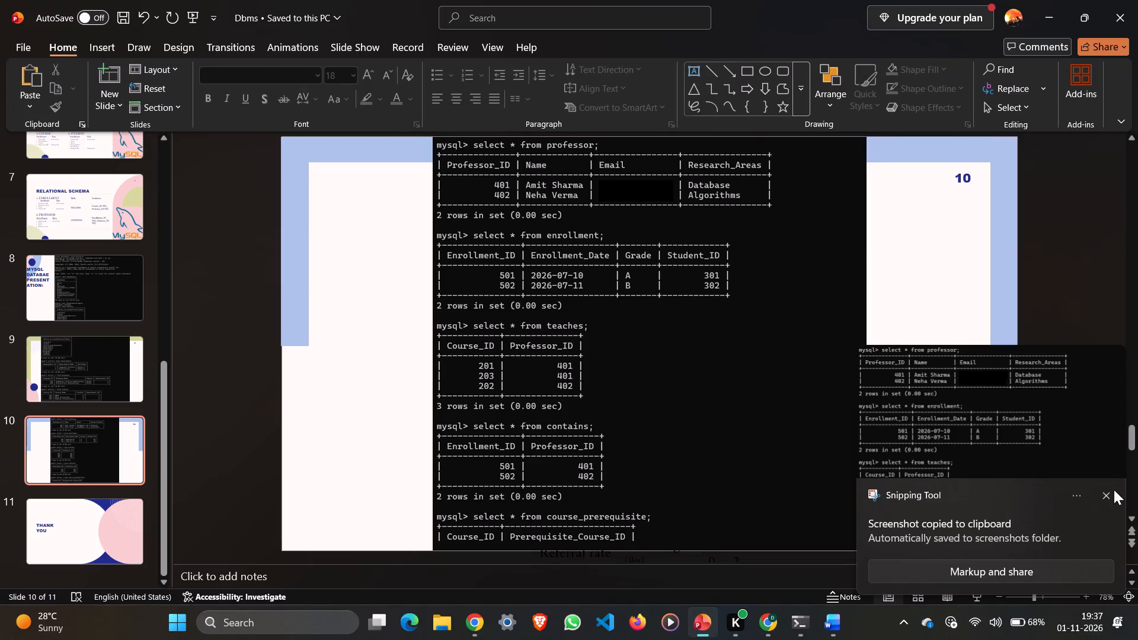
Widen the MySQL screenshot on slide 10 slightly on both sides, keeping its full slide height.
click(1105, 498)
click(837, 328)
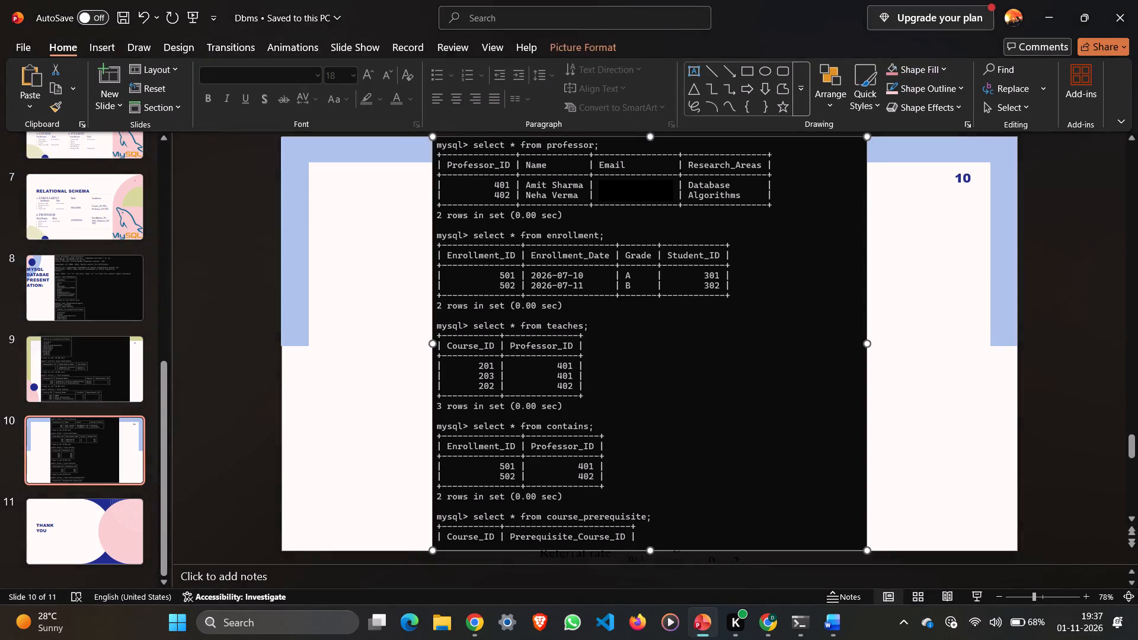
drag(868, 340, 888, 340)
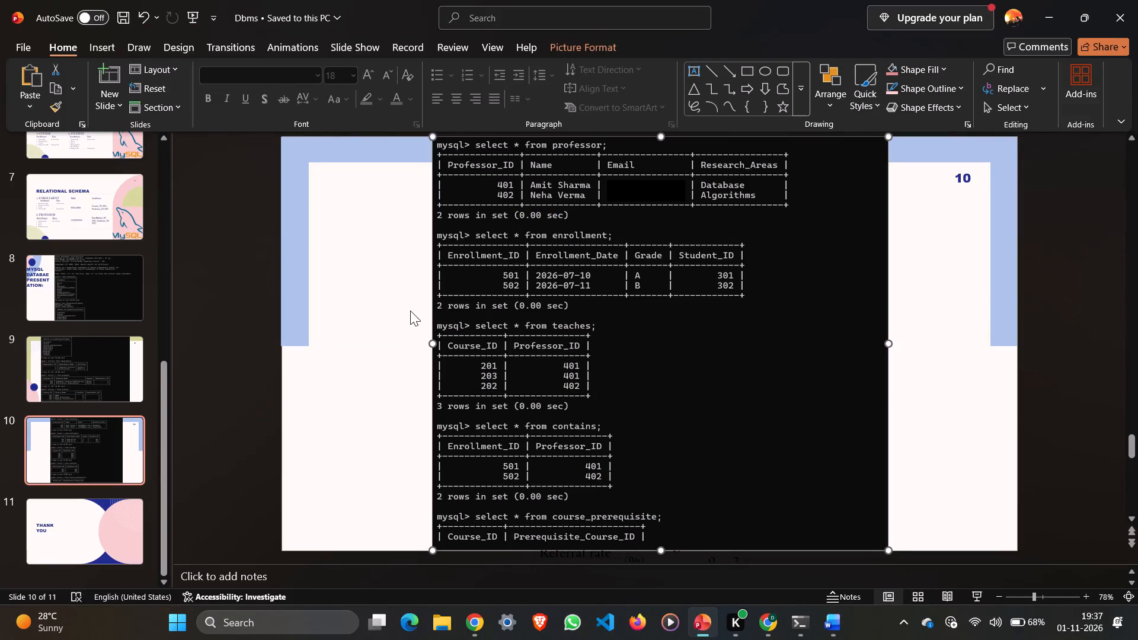
drag(431, 345, 402, 348)
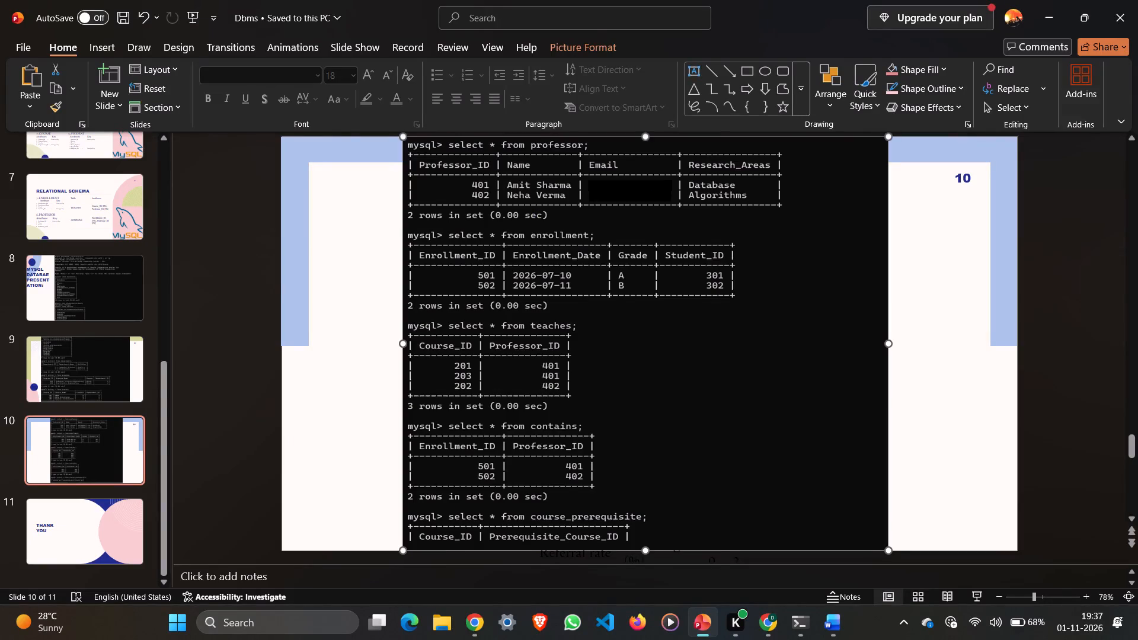
click(954, 397)
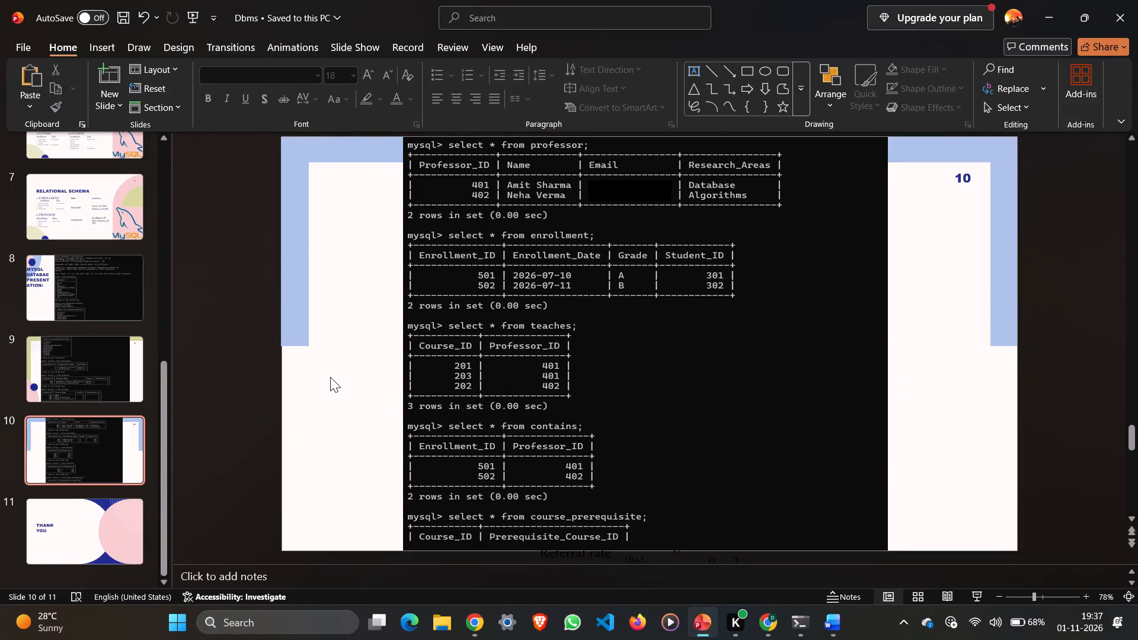
Insert a new slide after slide 10 with the same blue-bordered title and content layout.
click(108, 46)
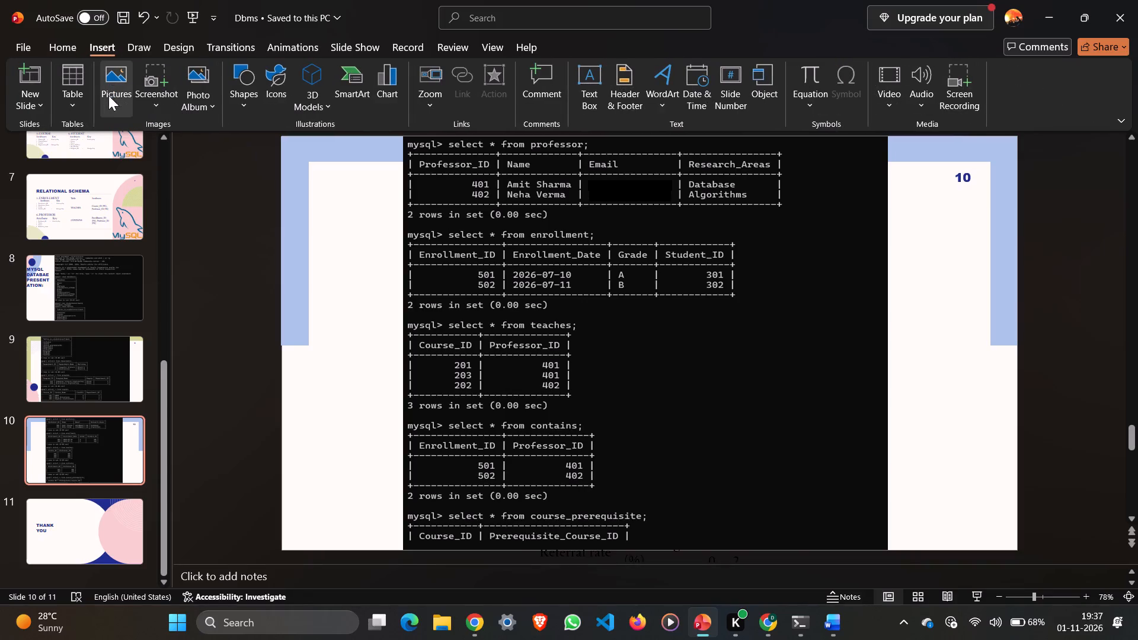
right_click(71, 454)
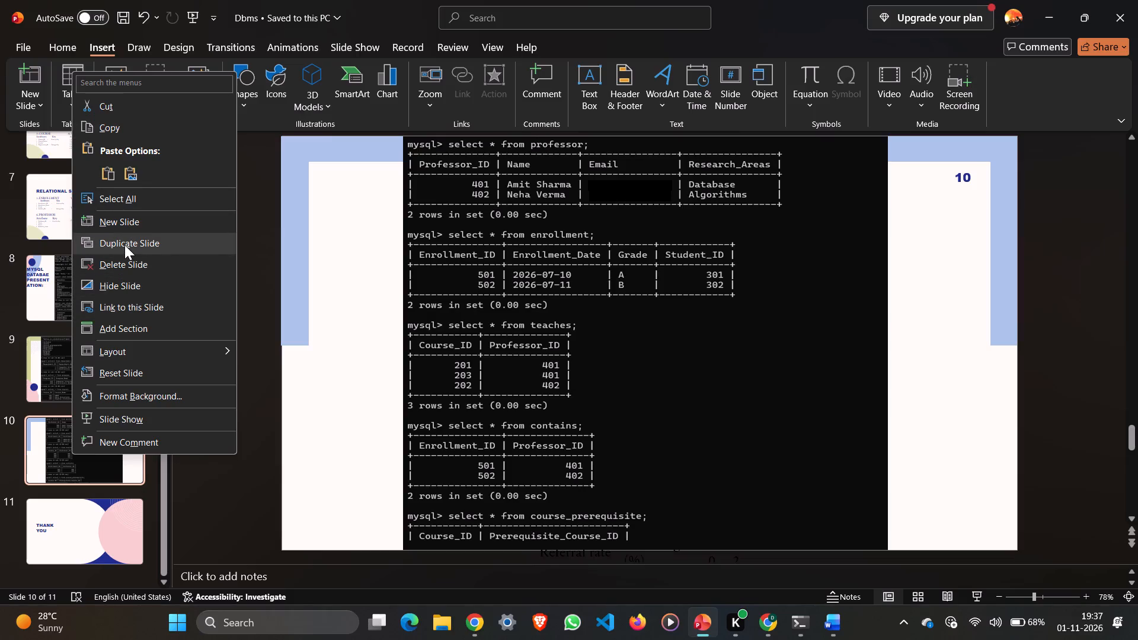
click(267, 261)
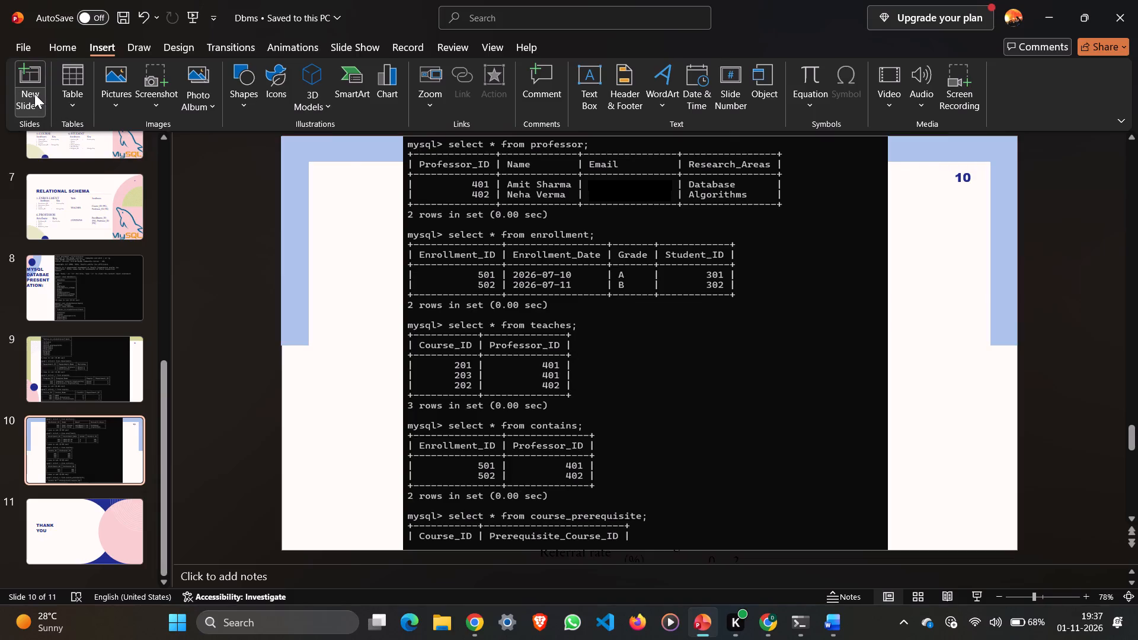
click(34, 94)
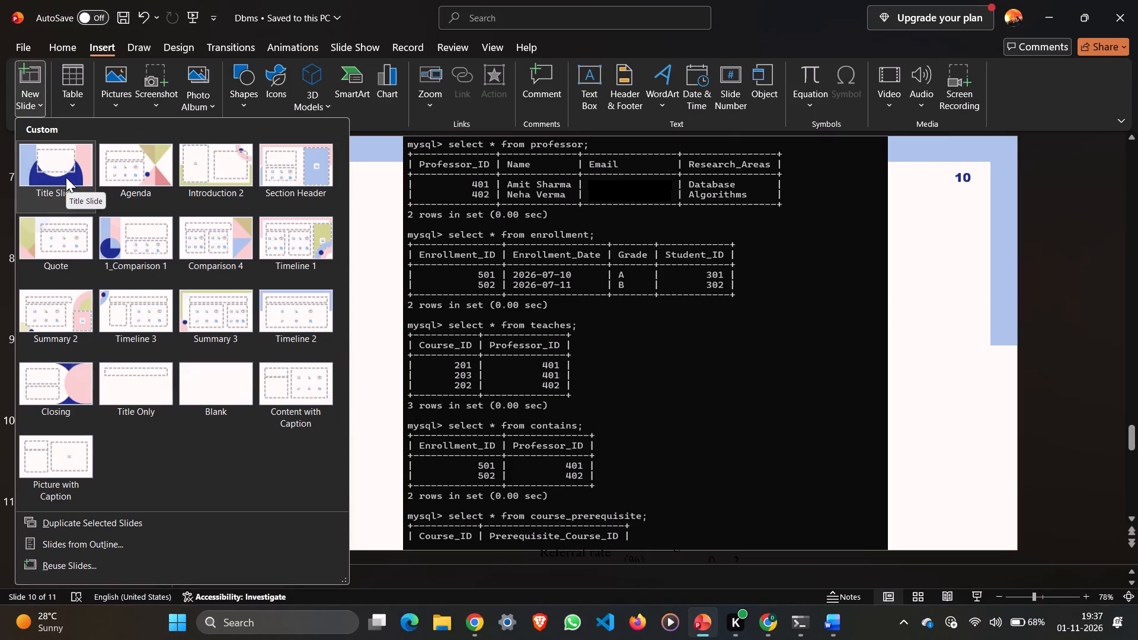
click(26, 89)
click(26, 72)
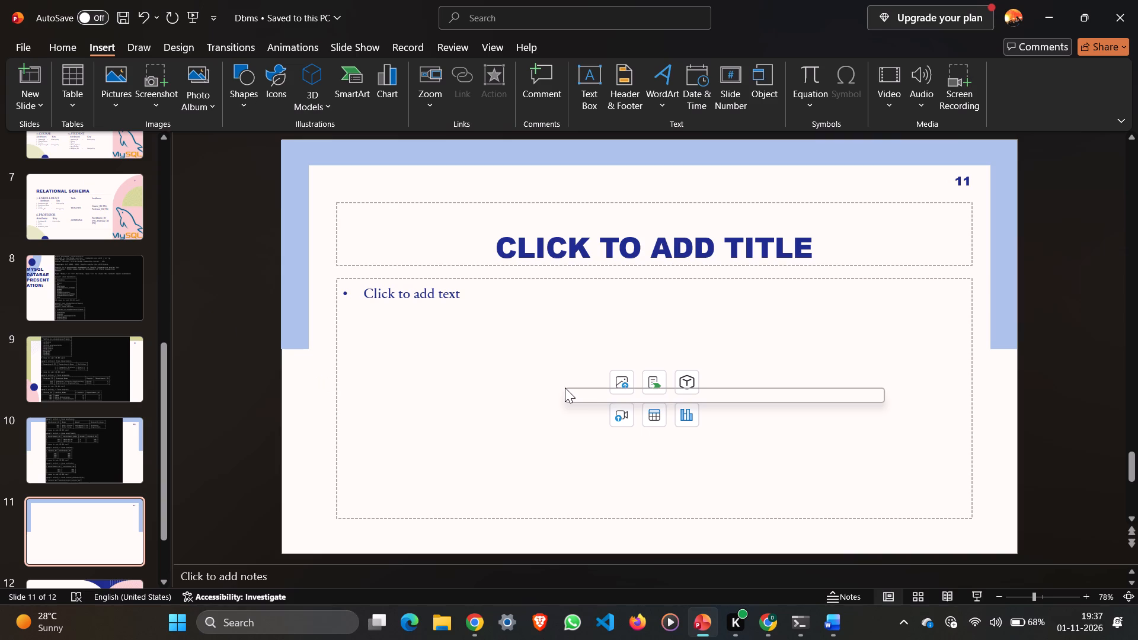
On slide 11, delete the title placeholder, then narrow the content placeholder and move it to the middle of the slide.
click(536, 391)
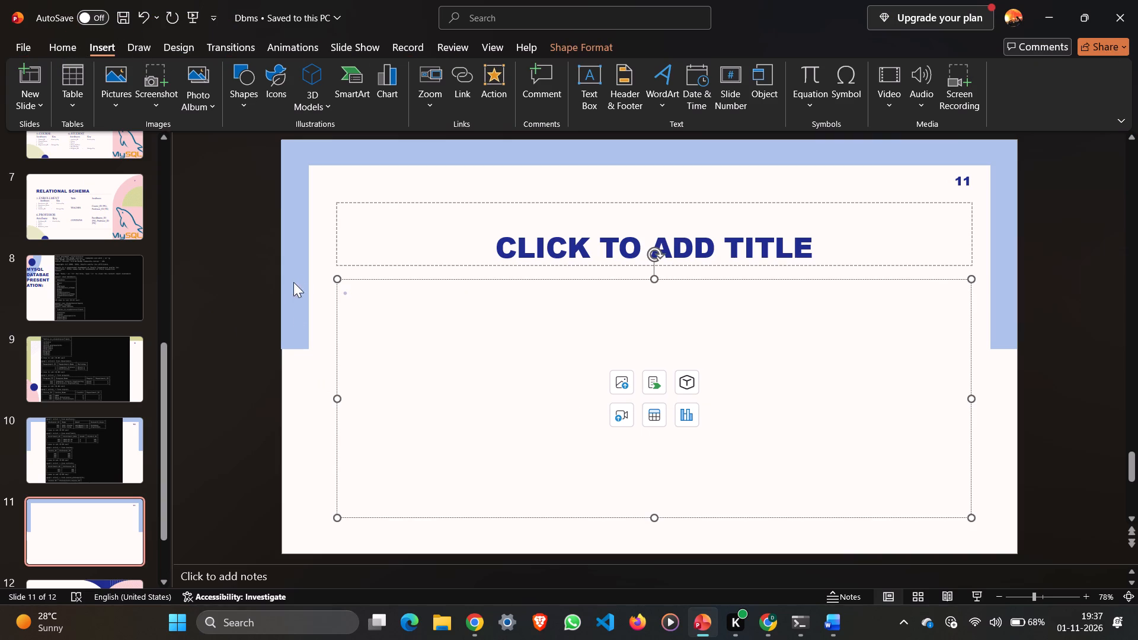
drag(335, 398, 596, 419)
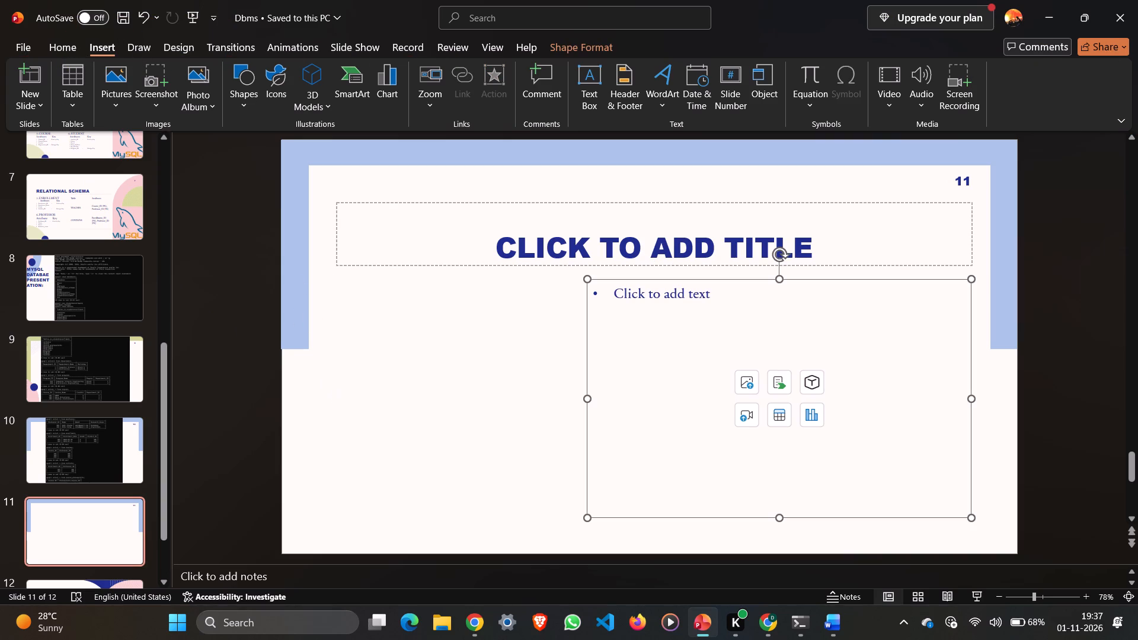
click(423, 238)
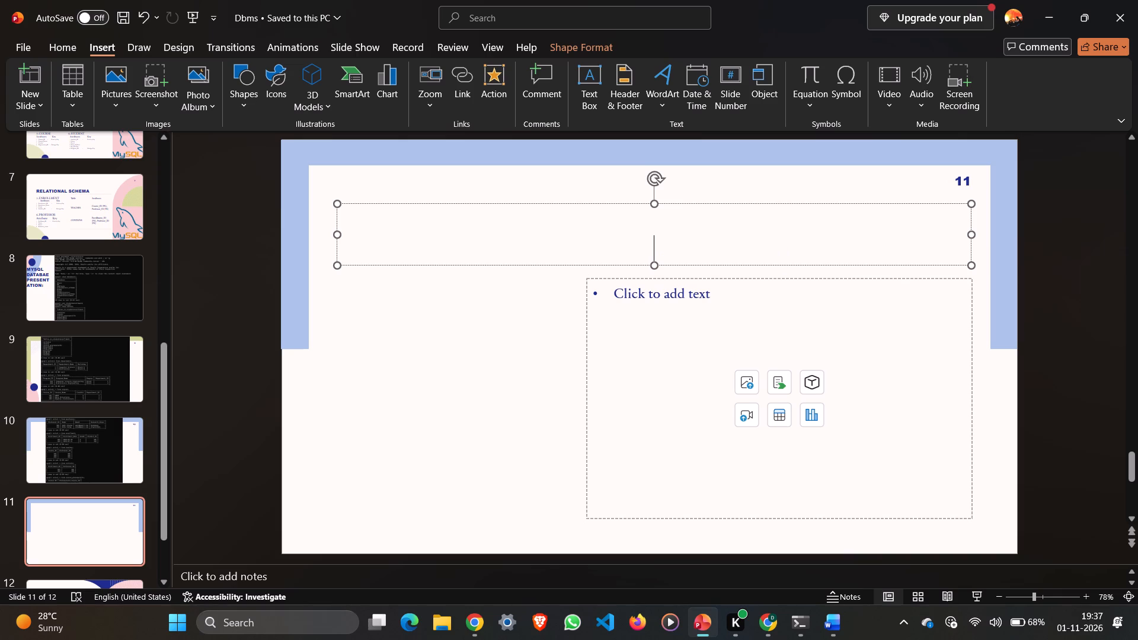
drag(331, 234, 484, 254)
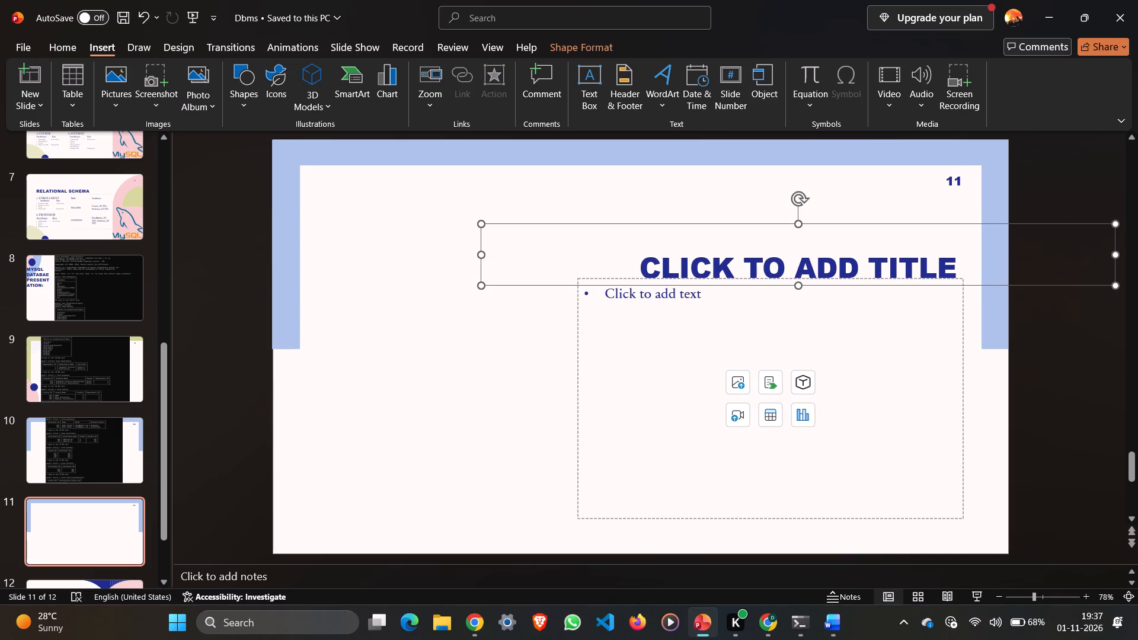
key(Delete)
click(697, 391)
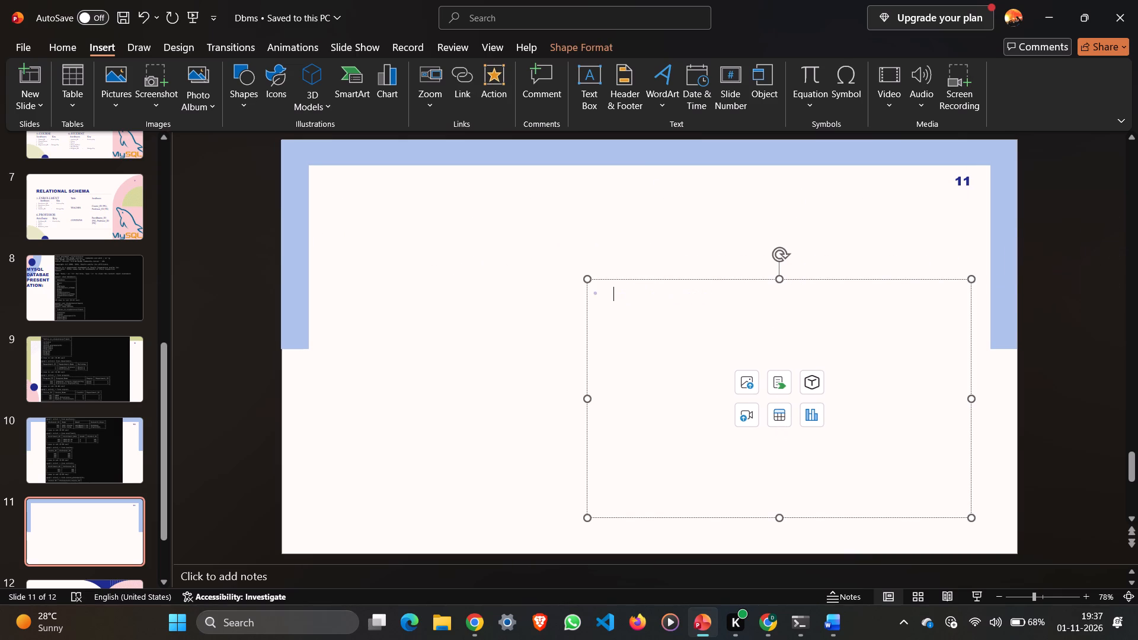
key(Delete)
drag(971, 403, 804, 387)
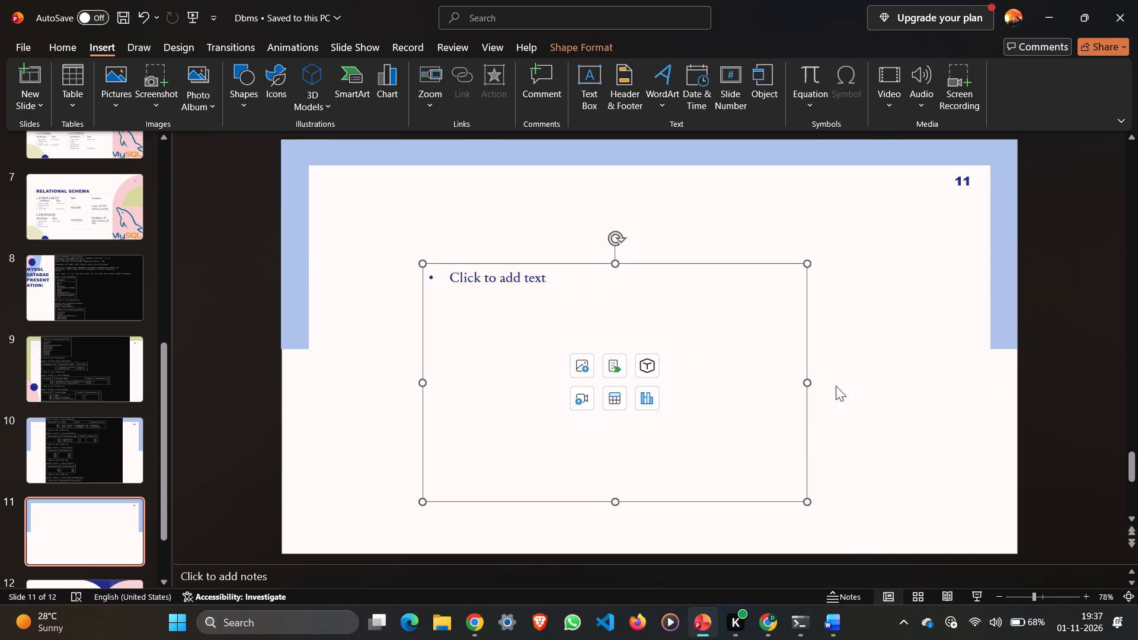
Switch to the MySQL command line and capture the output from the course_prerequisite query down to the professor and course join query.
key(alt+Tab)
scroll(617, 404, down, 1)
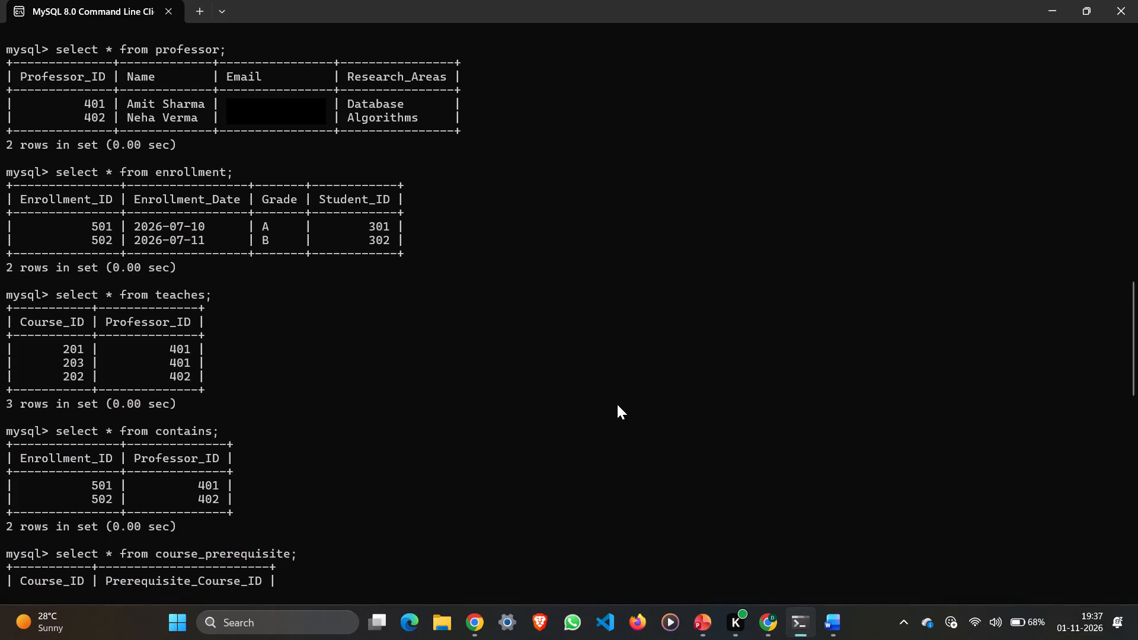
scroll(617, 404, down, 4)
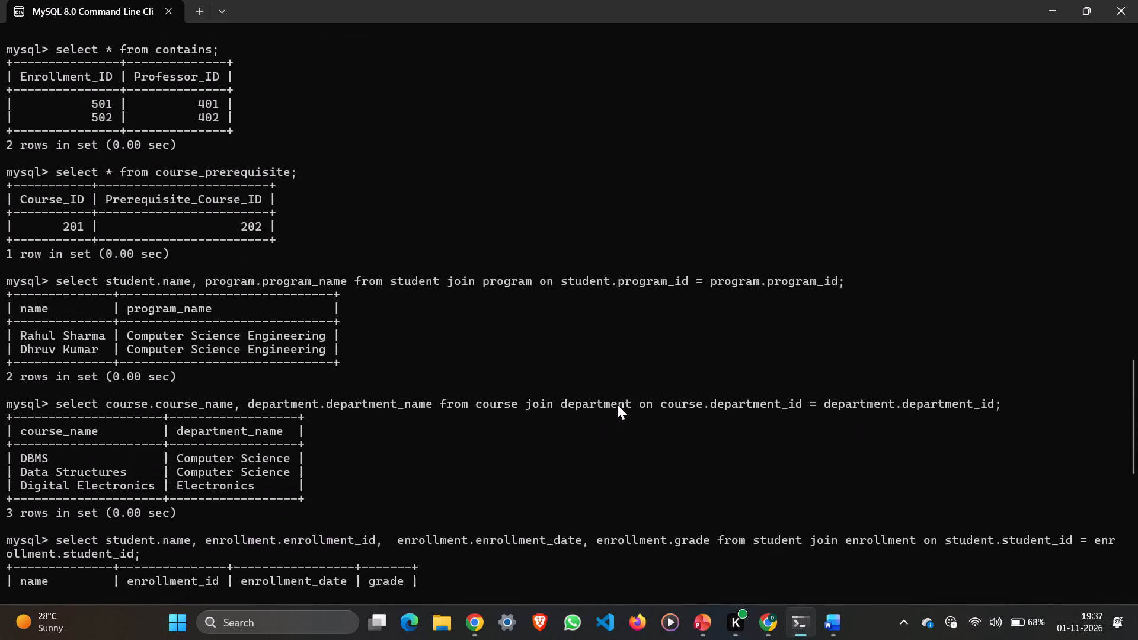
scroll(617, 404, down, 2)
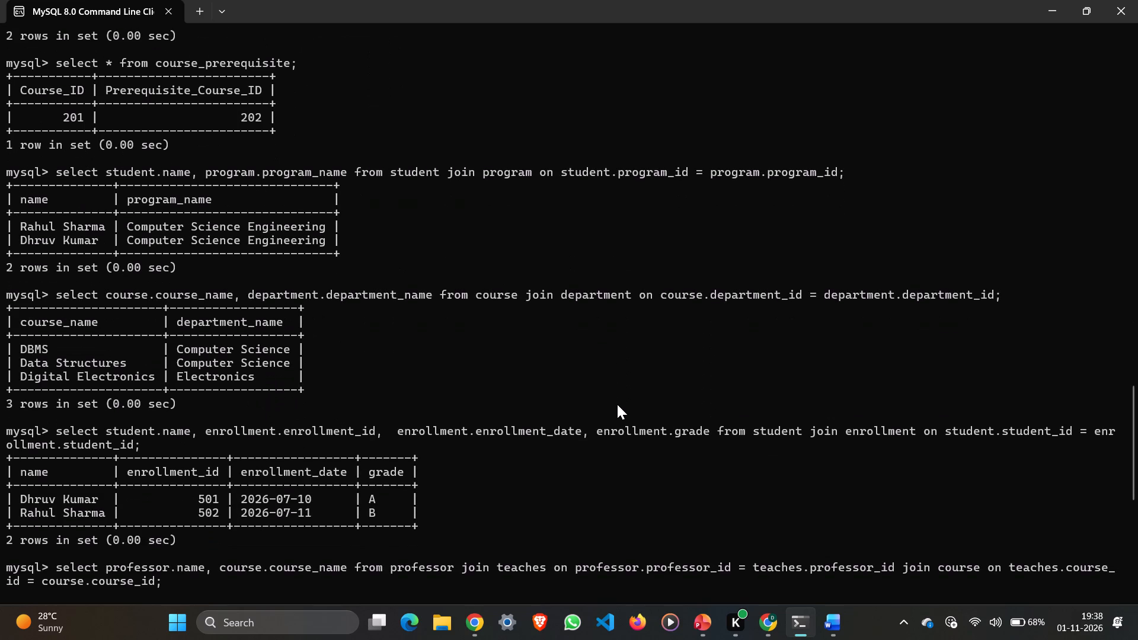
key(Print)
drag(3, 46, 1130, 584)
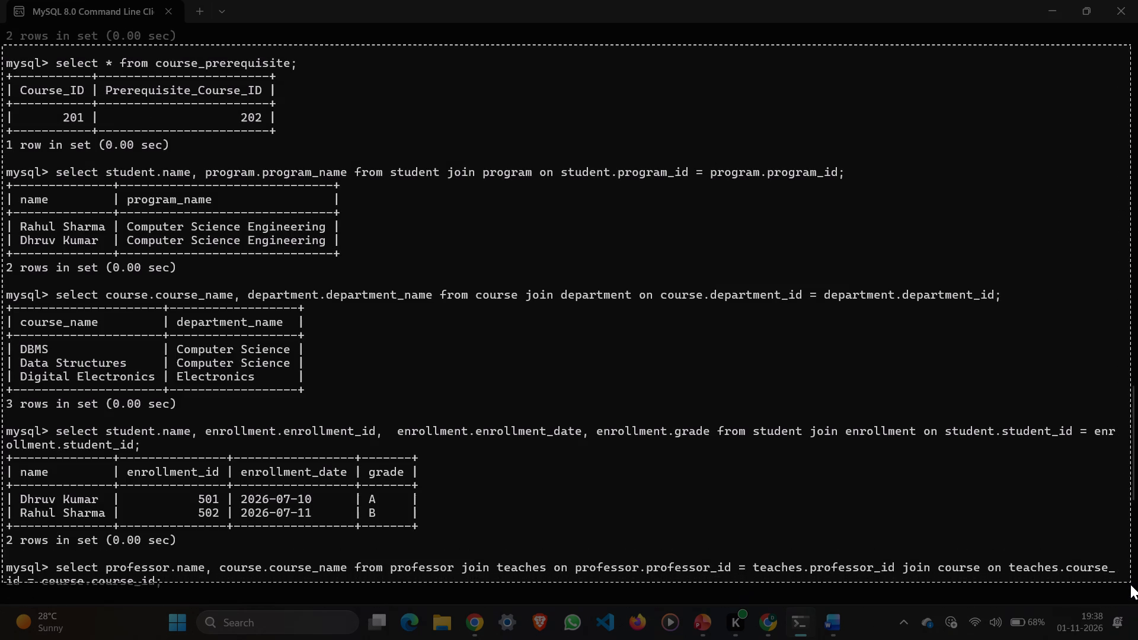
drag(1130, 584, 1129, 593)
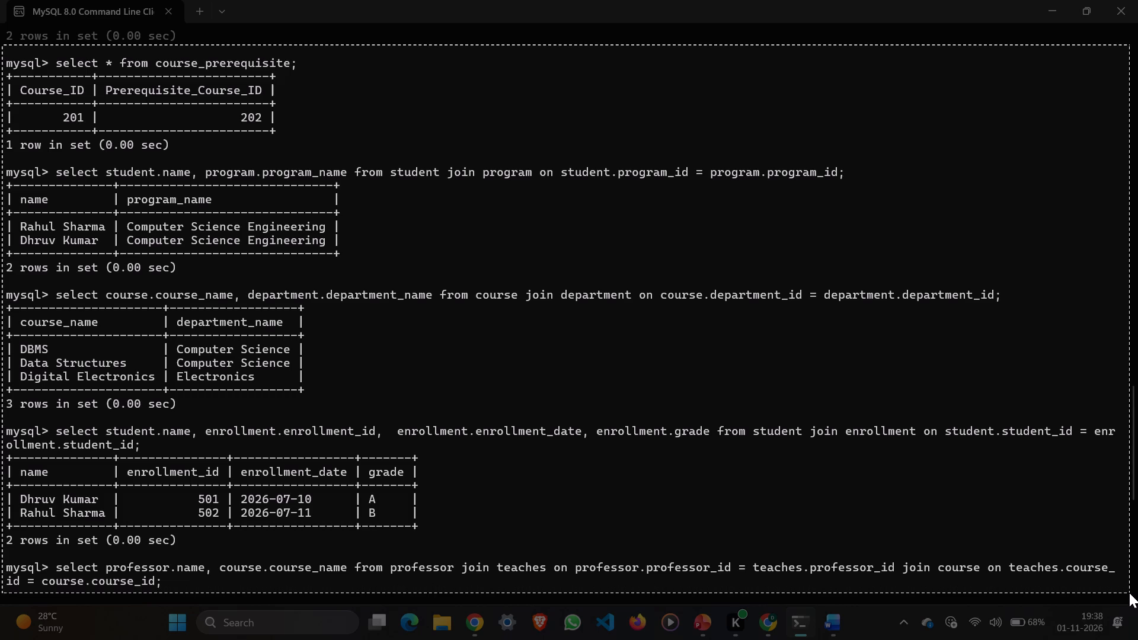
drag(1129, 593, 1129, 591)
Return to PowerPoint and paste the captured screenshot into slide 11's content placeholder.
key(alt+Tab)
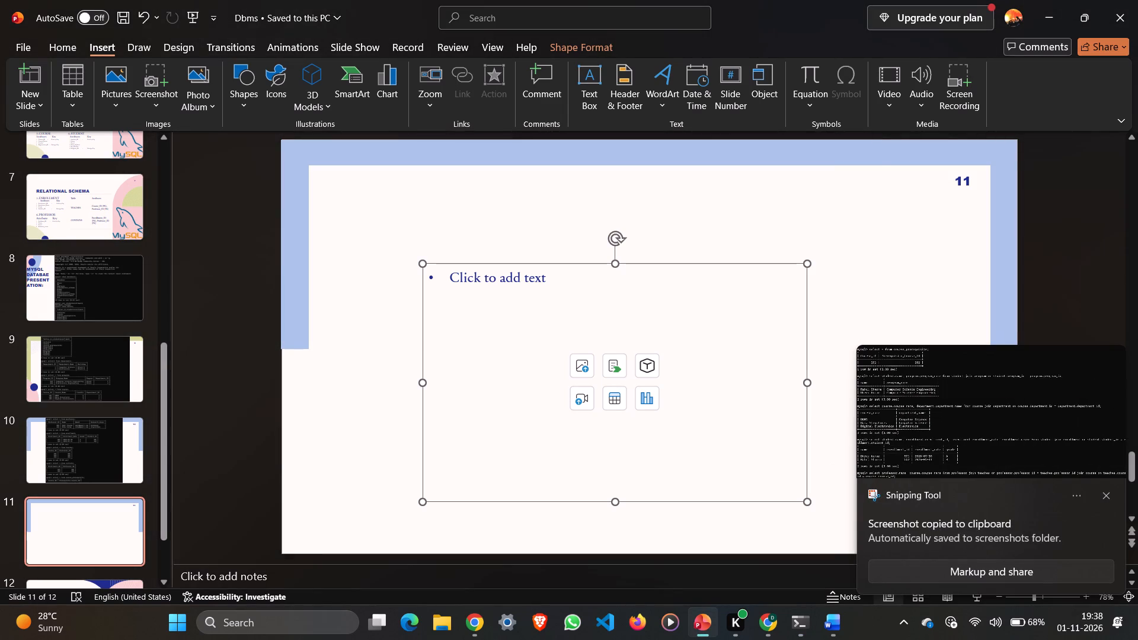
click(666, 375)
key(ctrl+v)
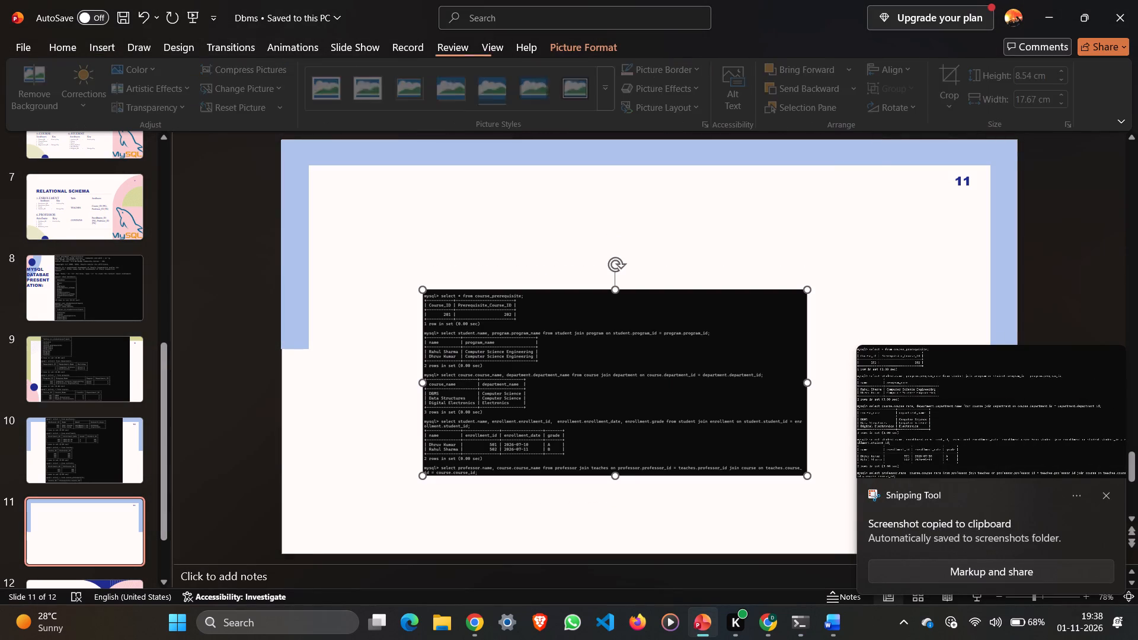
Stretch the pasted screenshot to about 34.1 cm wide and 19.4 cm high so it covers all of slide 11.
drag(615, 287, 625, 163)
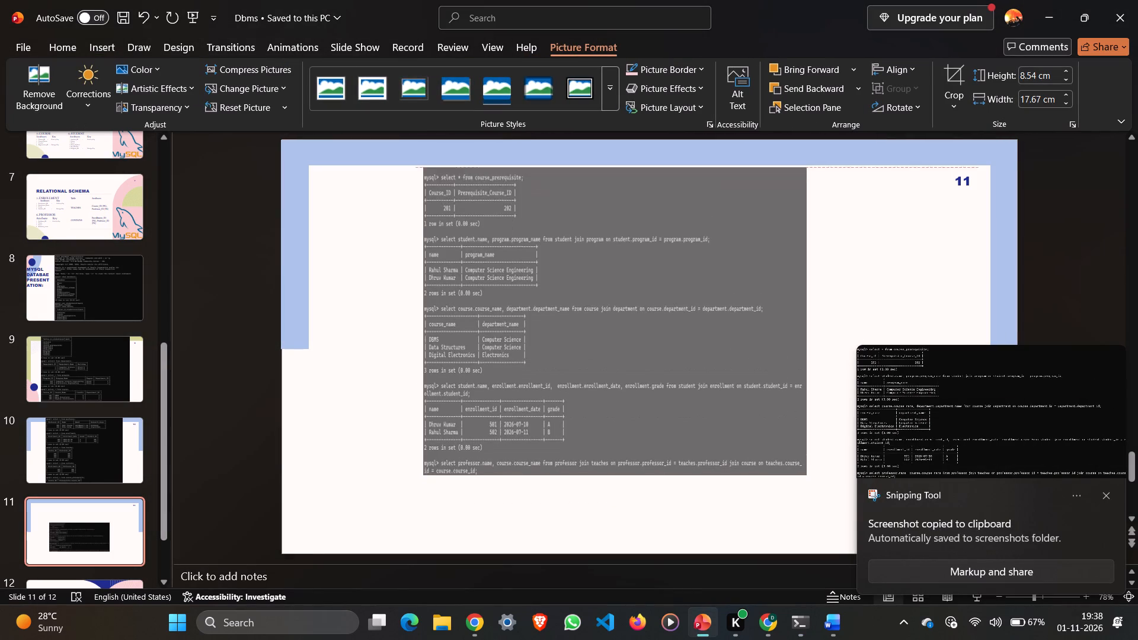
drag(625, 163, 625, 146)
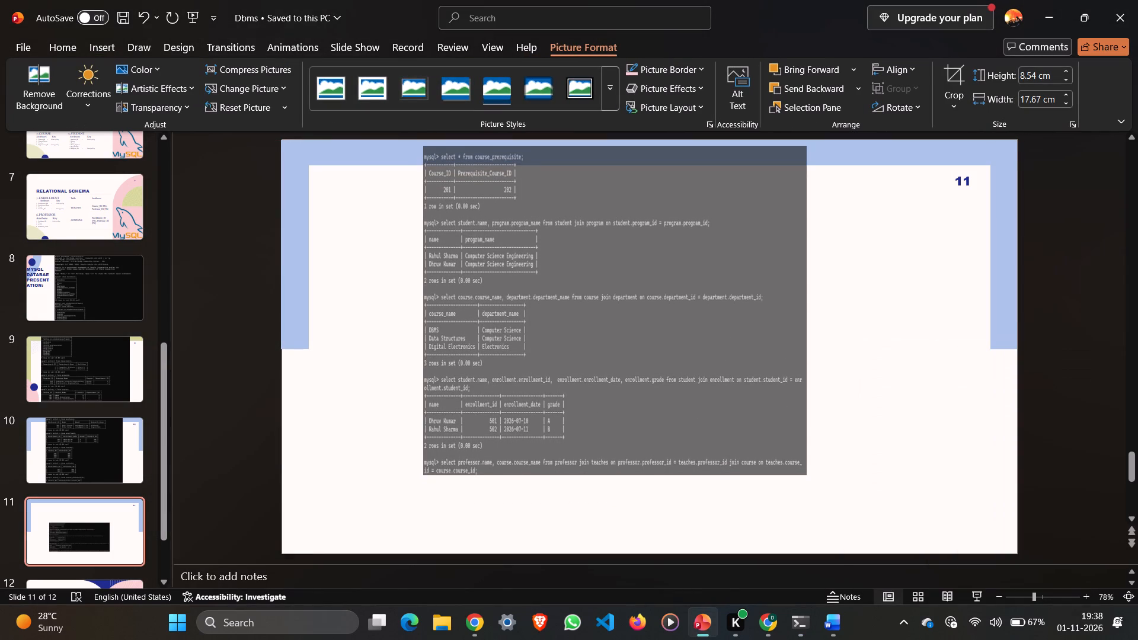
drag(625, 146, 626, 143)
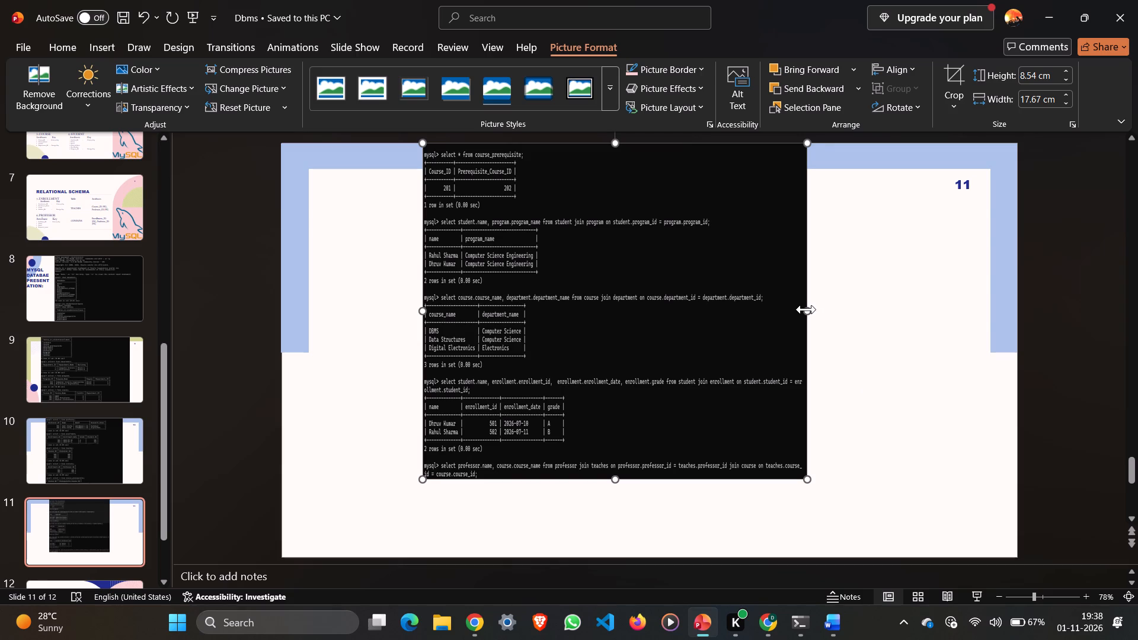
drag(806, 309, 1005, 340)
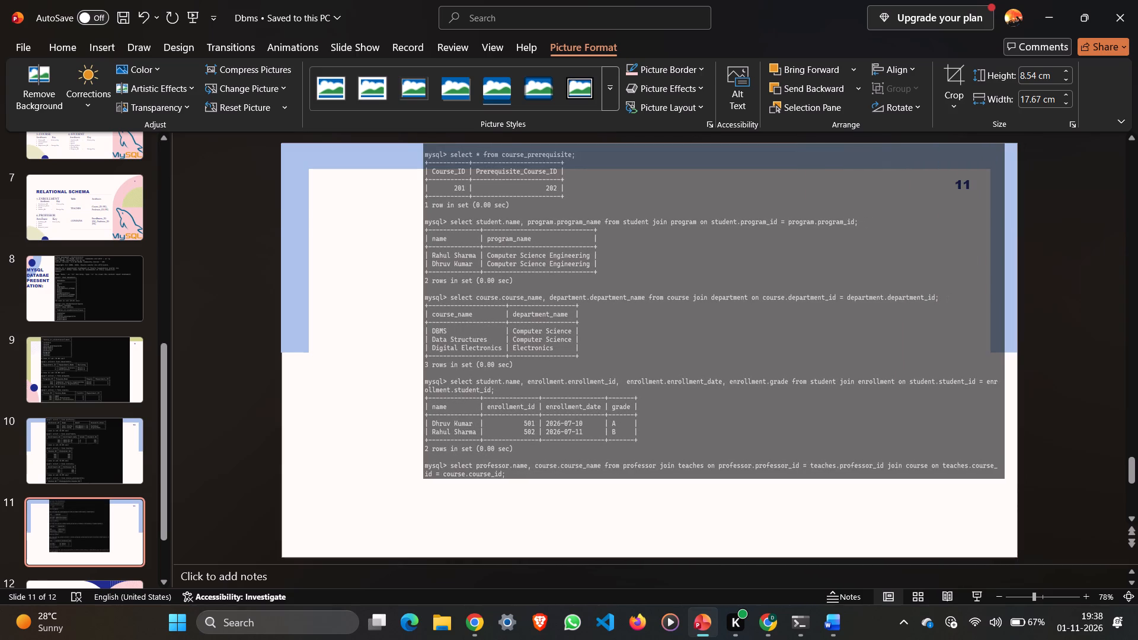
drag(1005, 340, 1015, 338)
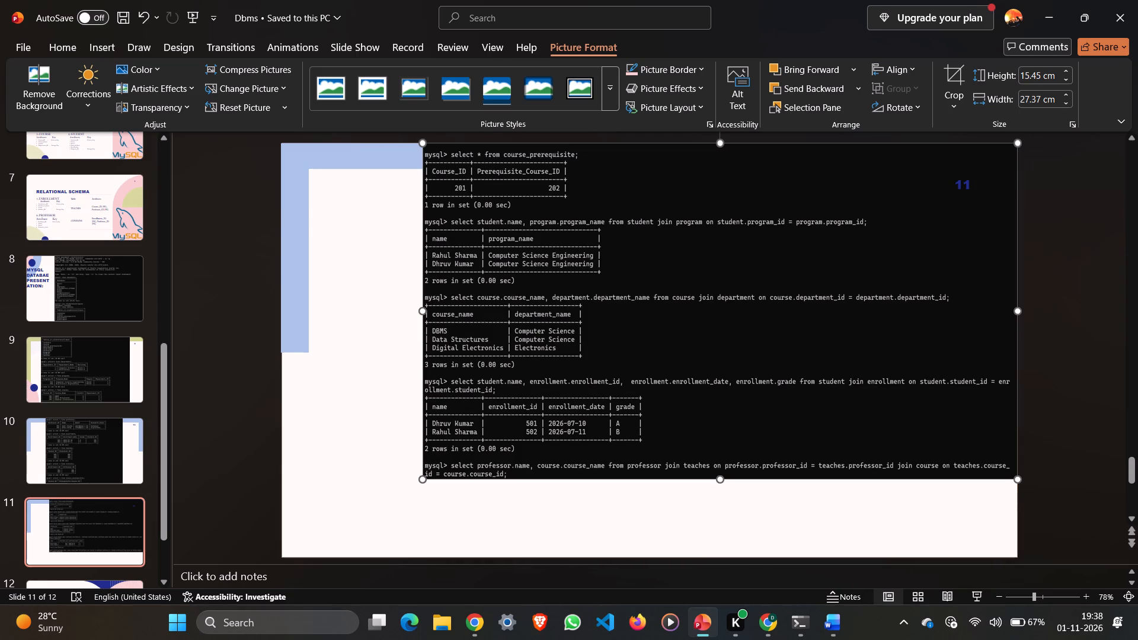
drag(421, 311, 276, 306)
click(276, 306)
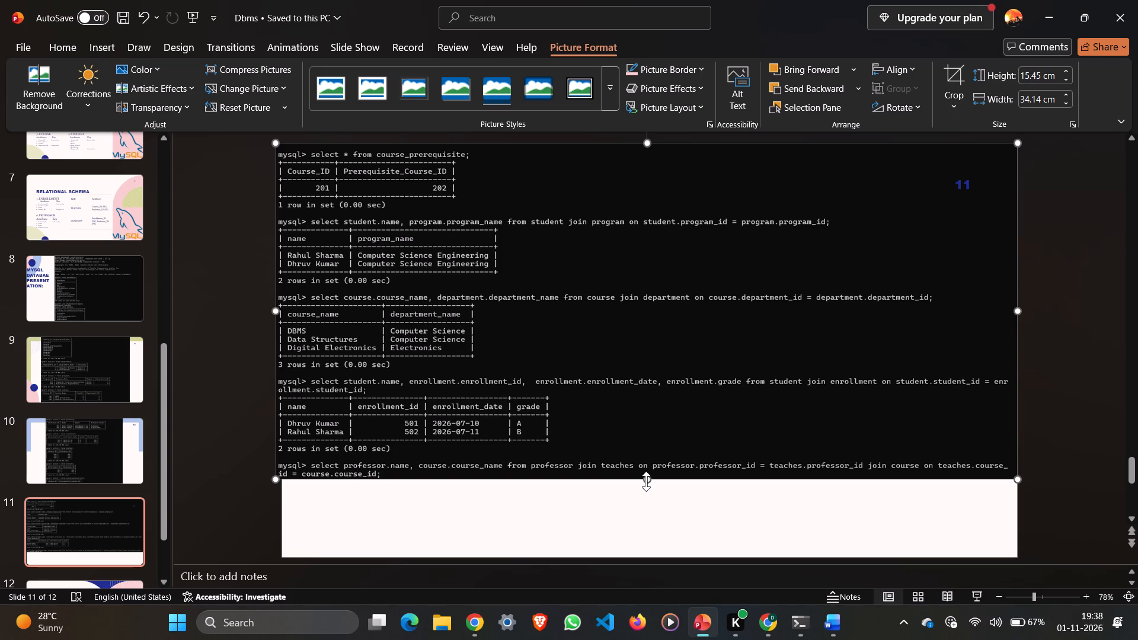
drag(646, 481, 660, 563)
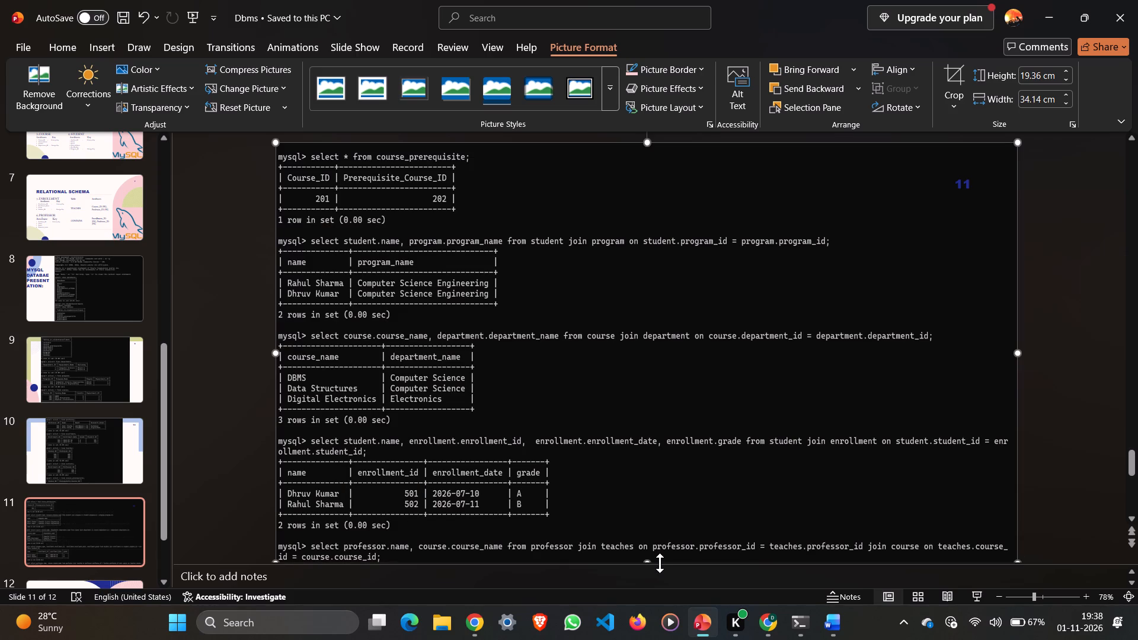
drag(650, 564, 651, 553)
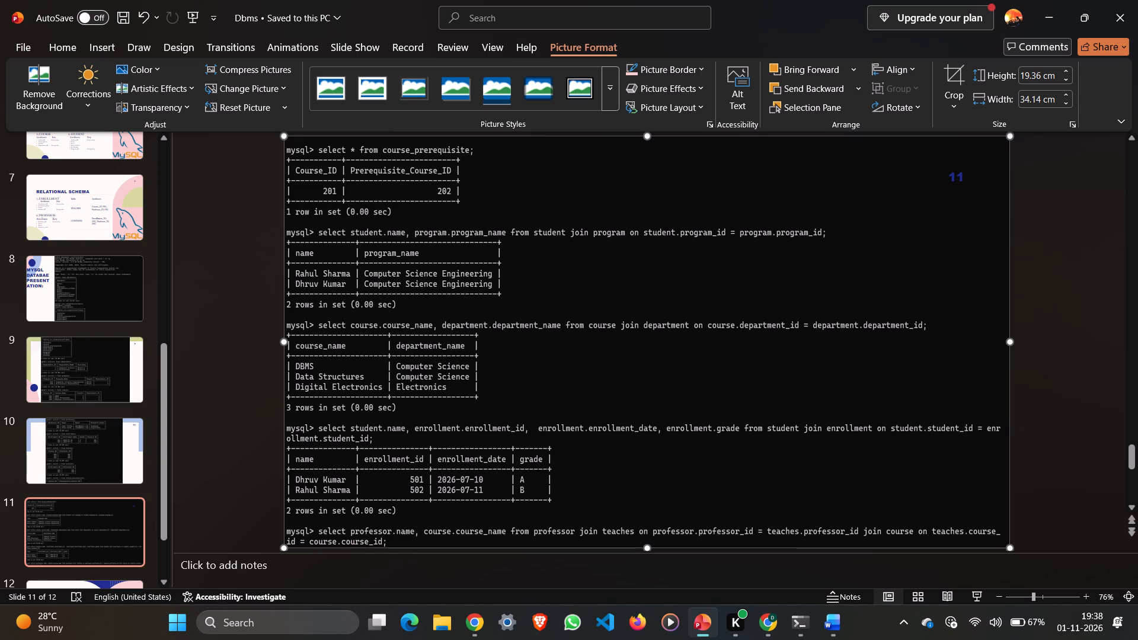
Switch to the MySQL command line and capture the professor-course join and the total_students per program query outputs down to the last prompt.
key(alt+Tab)
scroll(554, 386, down, 1)
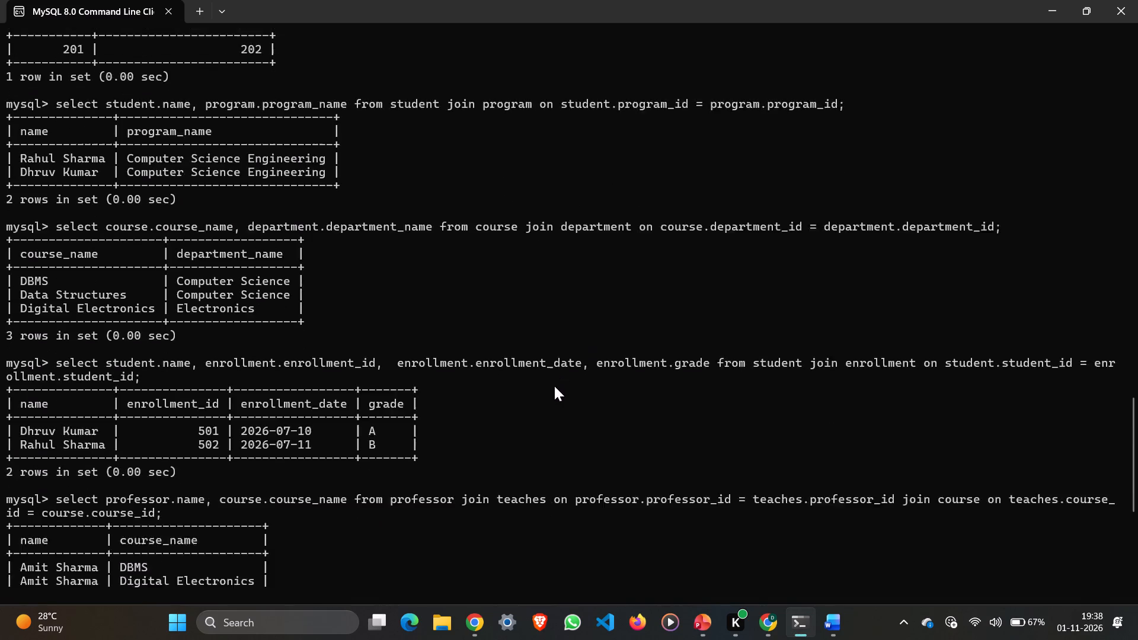
scroll(554, 386, down, 4)
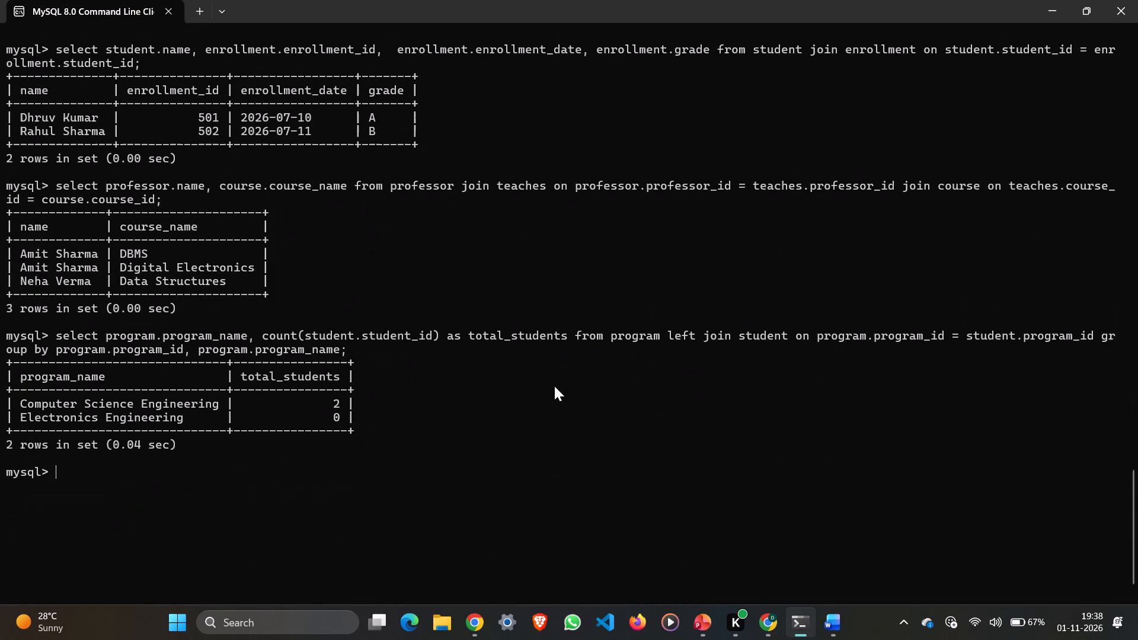
scroll(554, 386, down, 1)
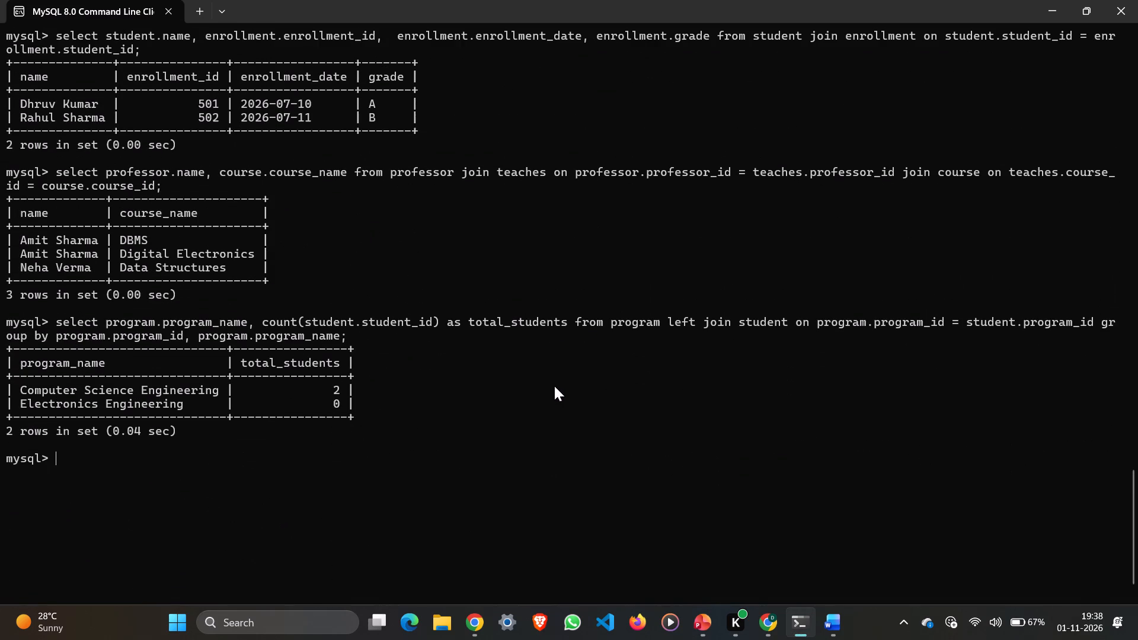
scroll(554, 386, down, 1)
key(Print)
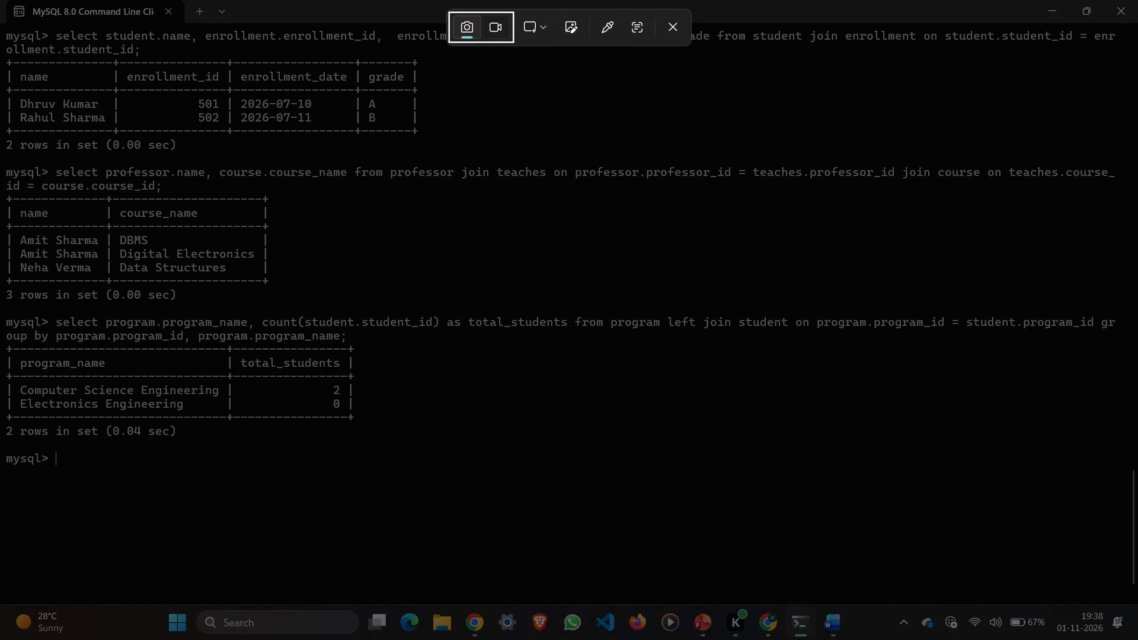
drag(2, 163, 1137, 494)
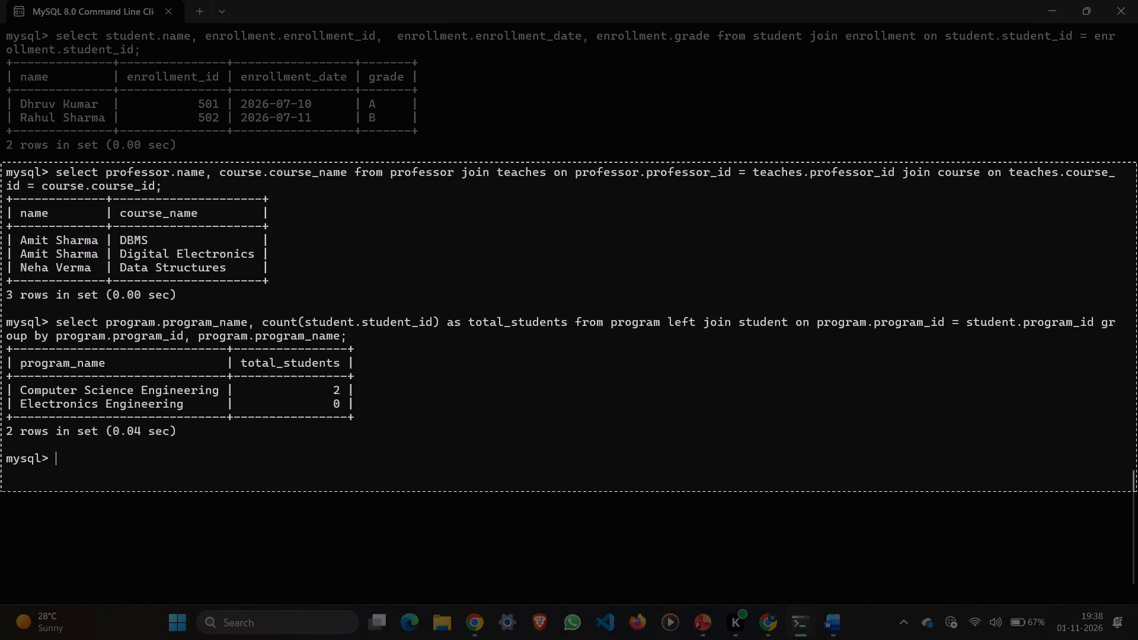
drag(1137, 494, 1137, 587)
Return to PowerPoint, add a new slide after slide 11, and delete its title and content placeholders.
key(alt+Tab)
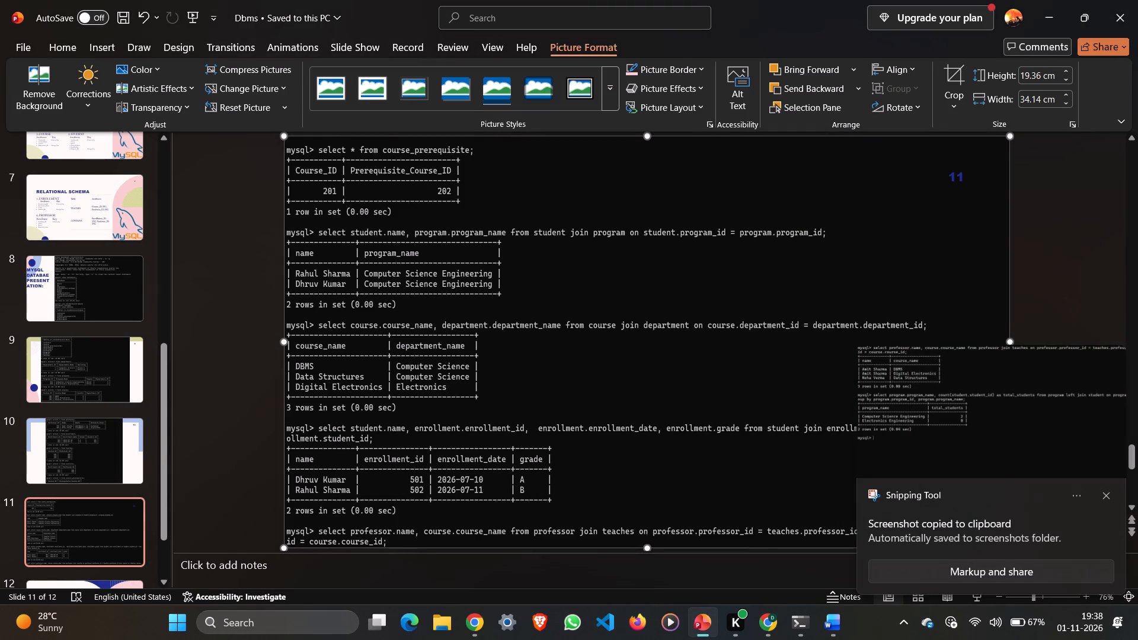
click(93, 49)
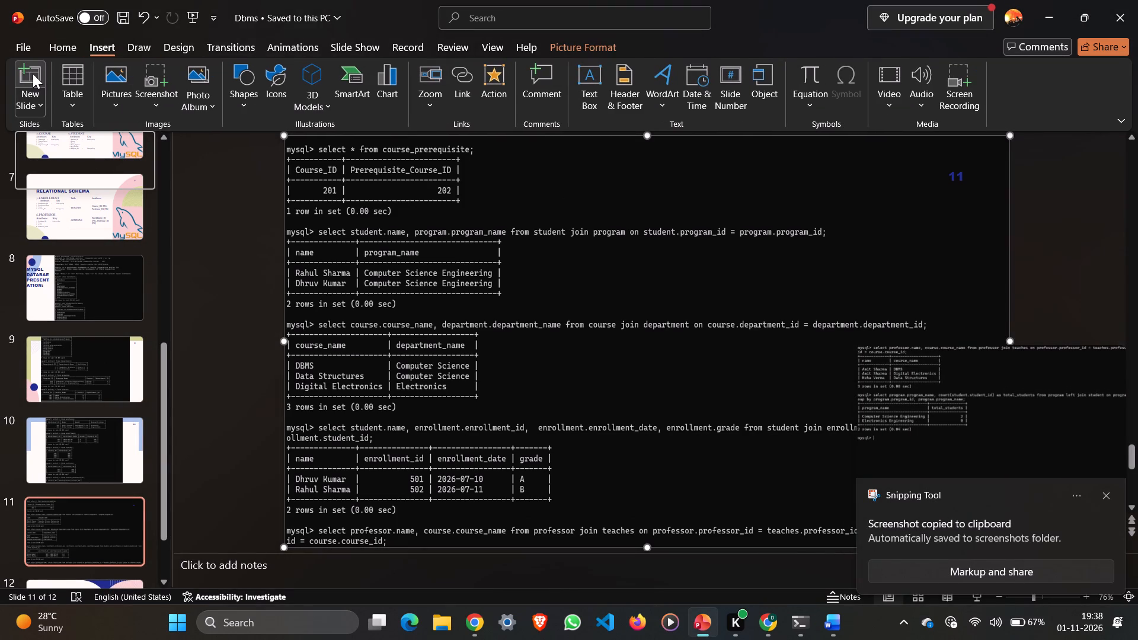
click(33, 73)
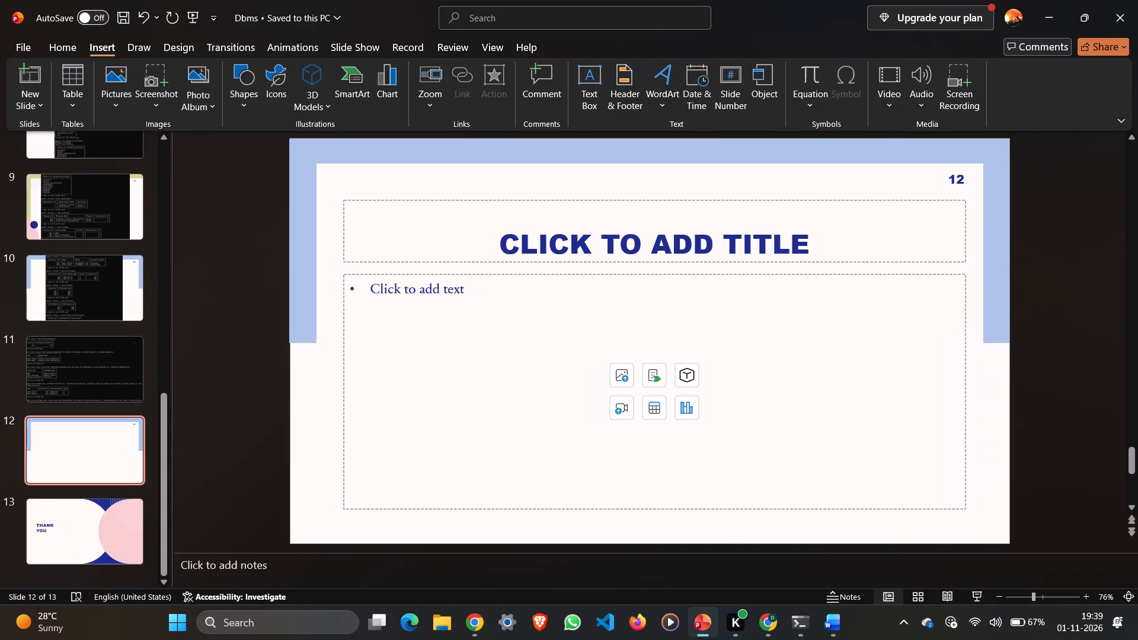
click(527, 391)
click(548, 233)
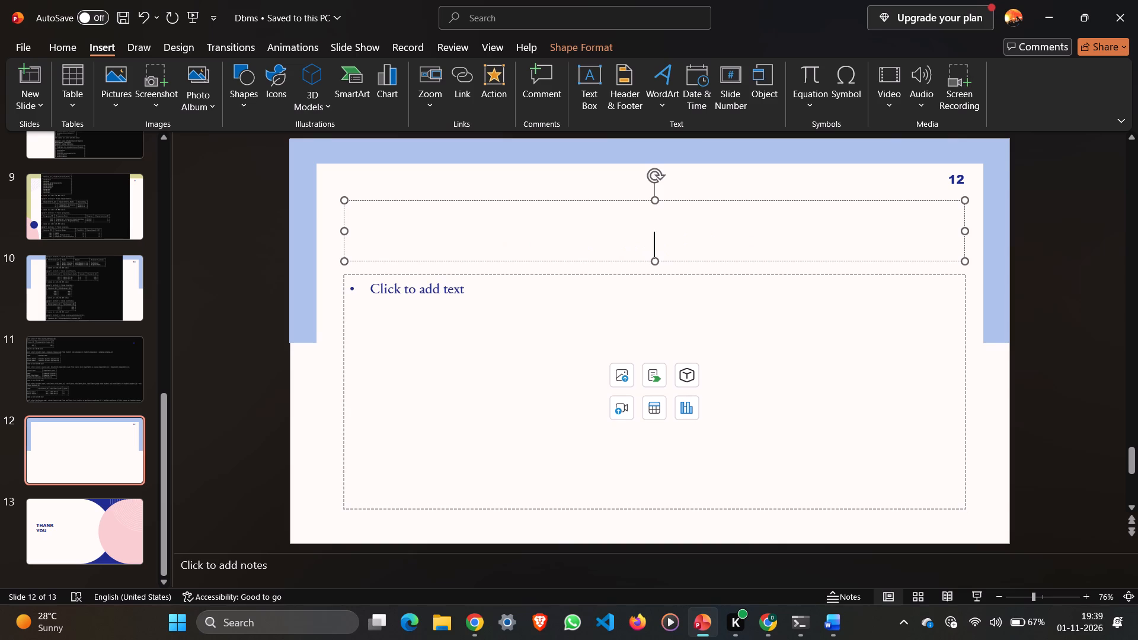
key(Delete)
key(BackSpace)
click(528, 339)
drag(342, 231, 359, 231)
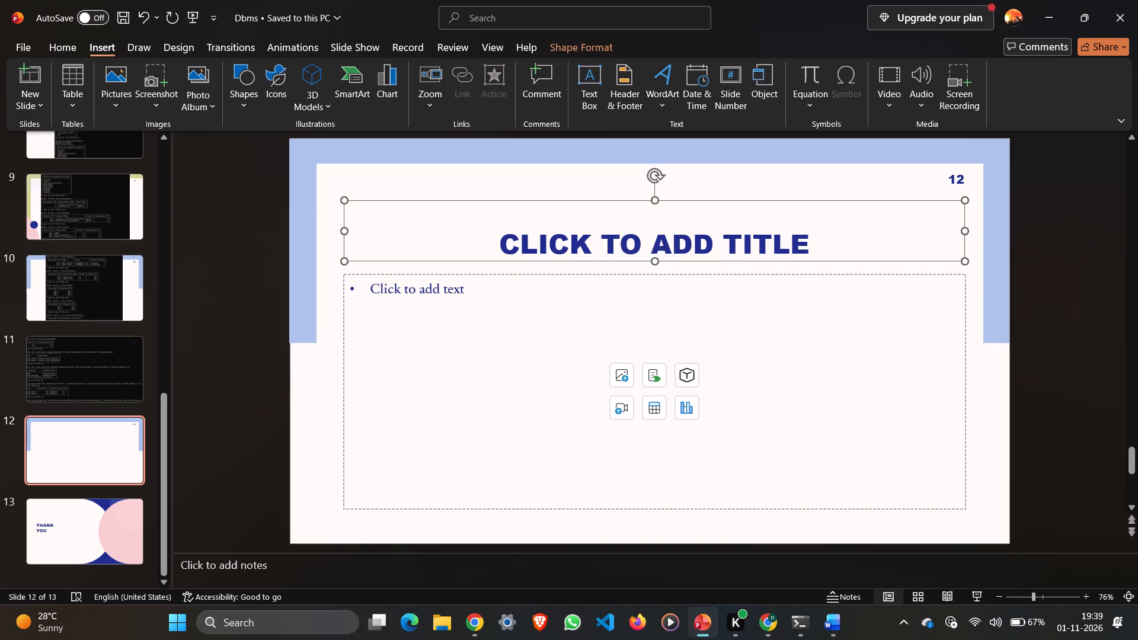
drag(359, 231, 404, 228)
key(Delete)
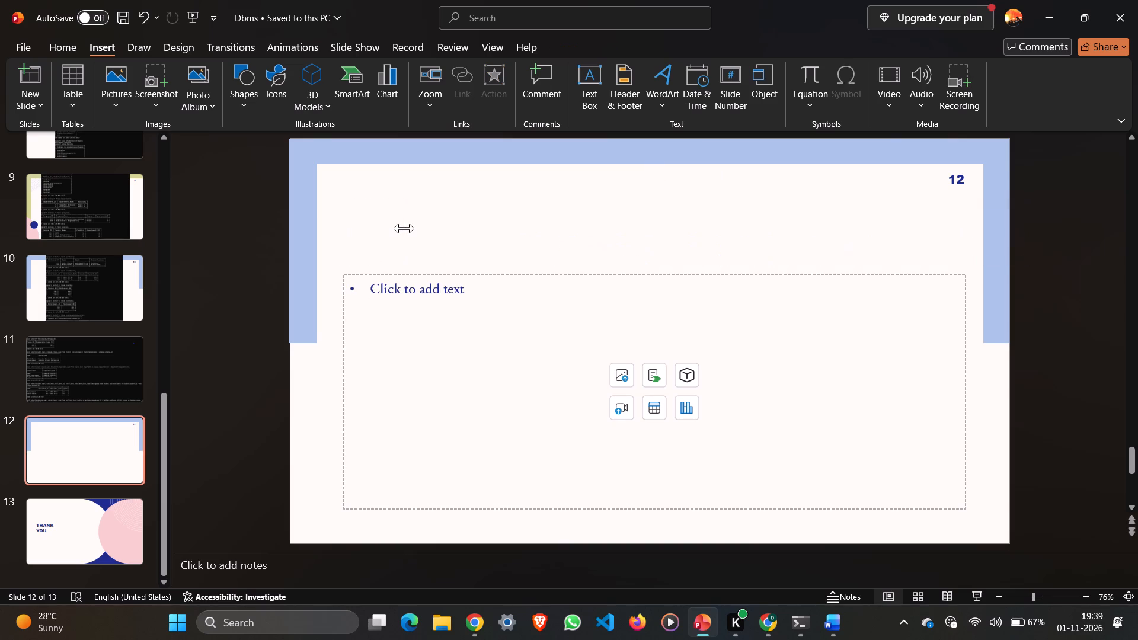
drag(340, 377, 383, 378)
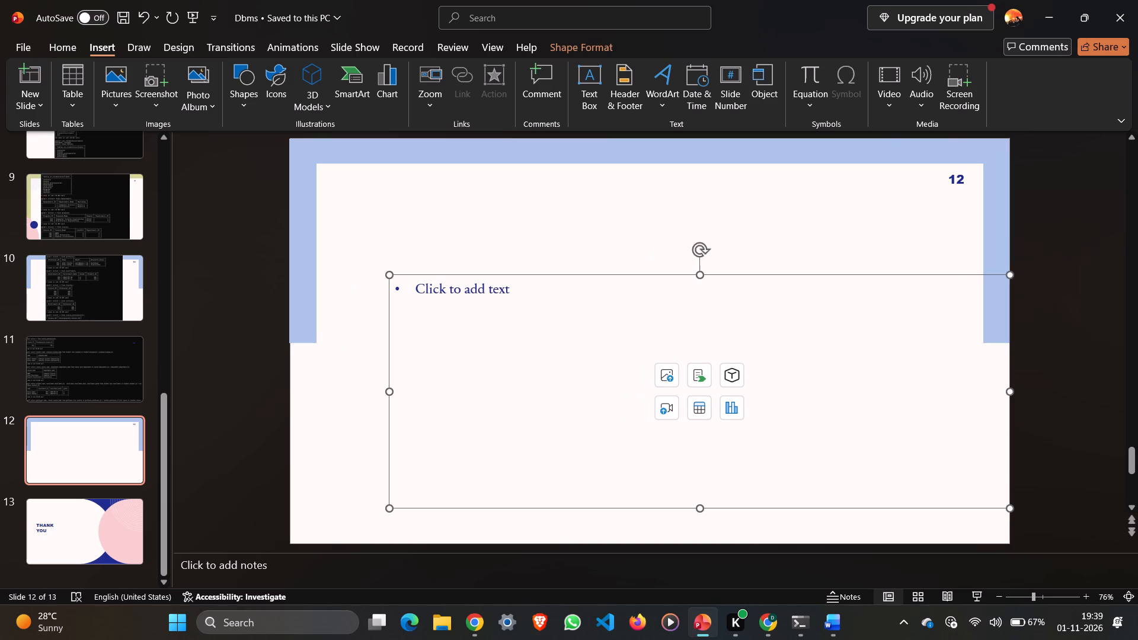
key(Delete)
Paste the captured screenshot onto slide 12 and stretch it vertically, keeping the full slide width and leaving margins above and below.
click(514, 347)
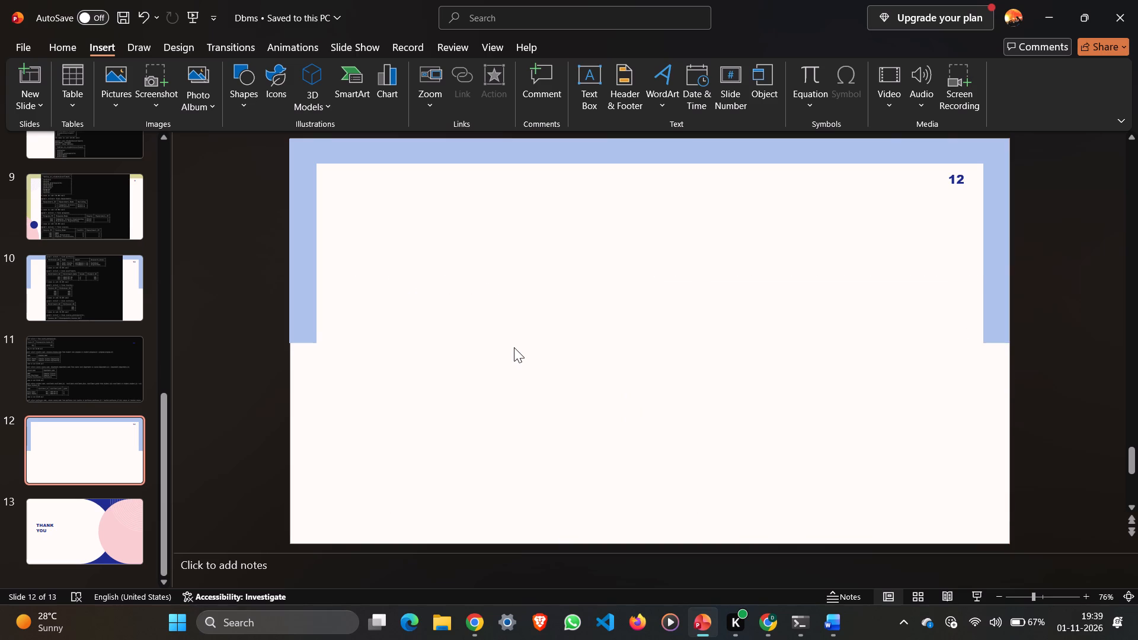
key(ctrl+v)
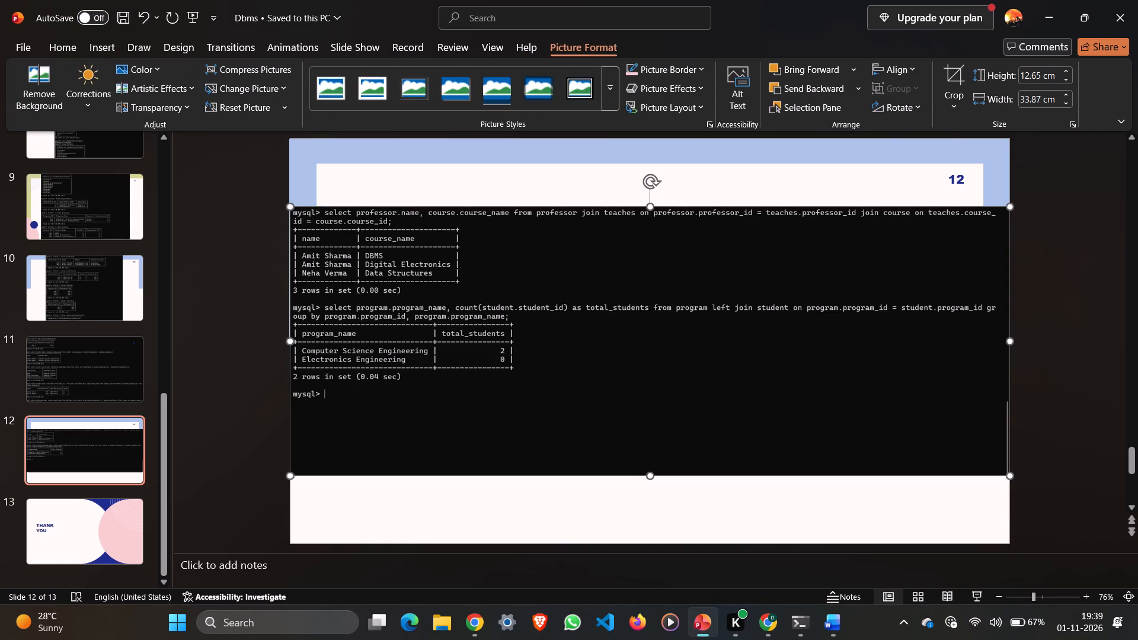
drag(650, 209, 650, 191)
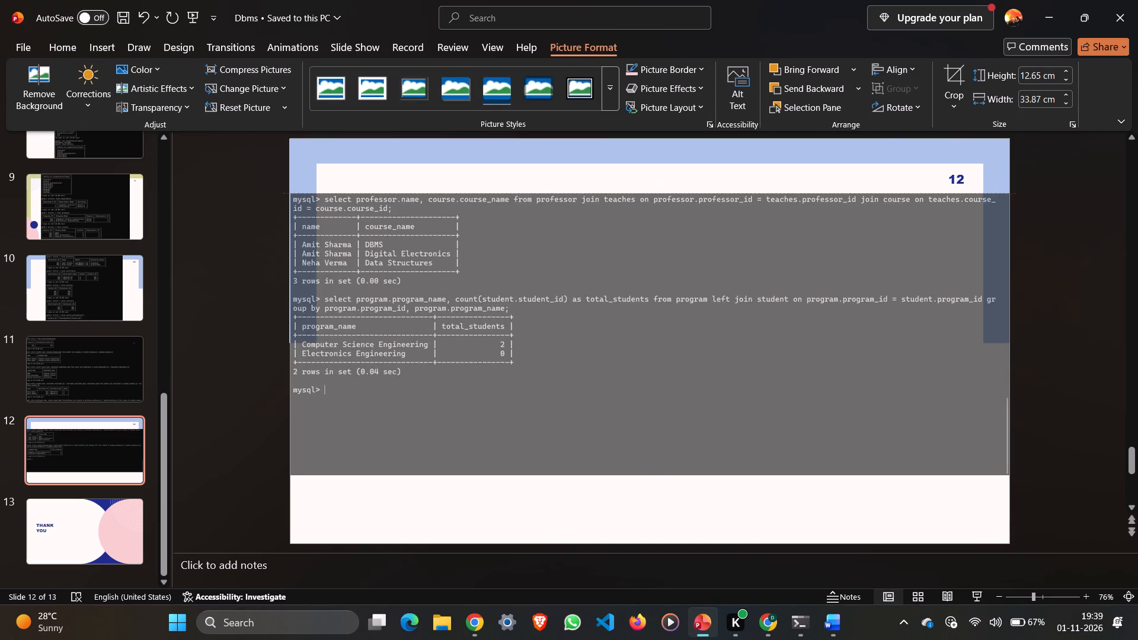
drag(650, 191, 650, 191)
drag(648, 479, 652, 519)
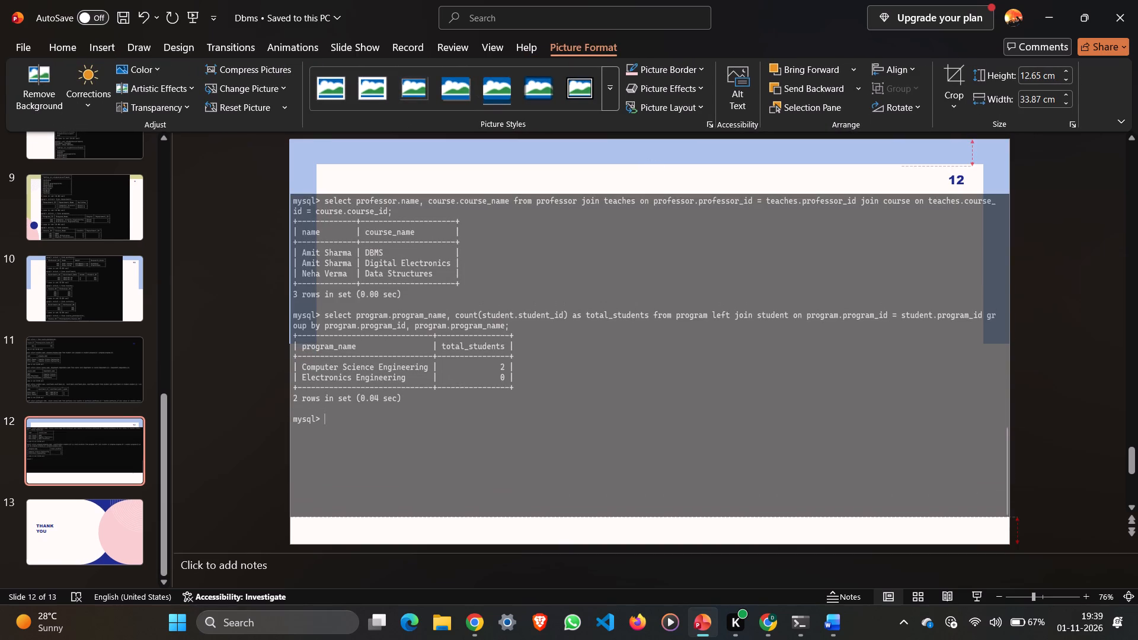
drag(652, 519, 653, 530)
click(661, 430)
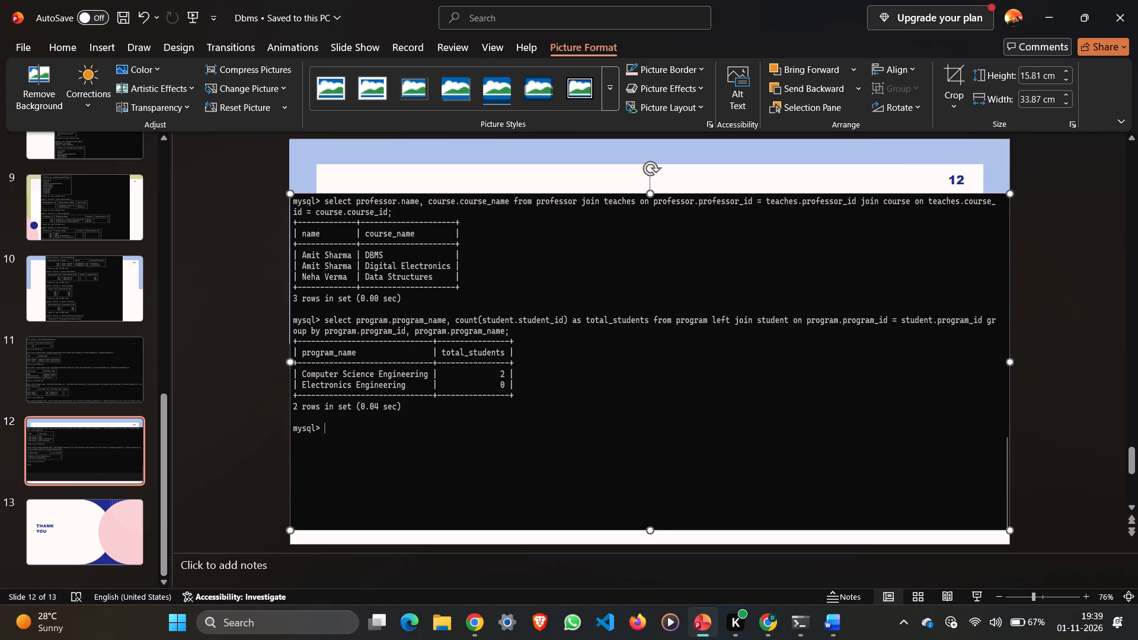
drag(652, 533, 653, 515)
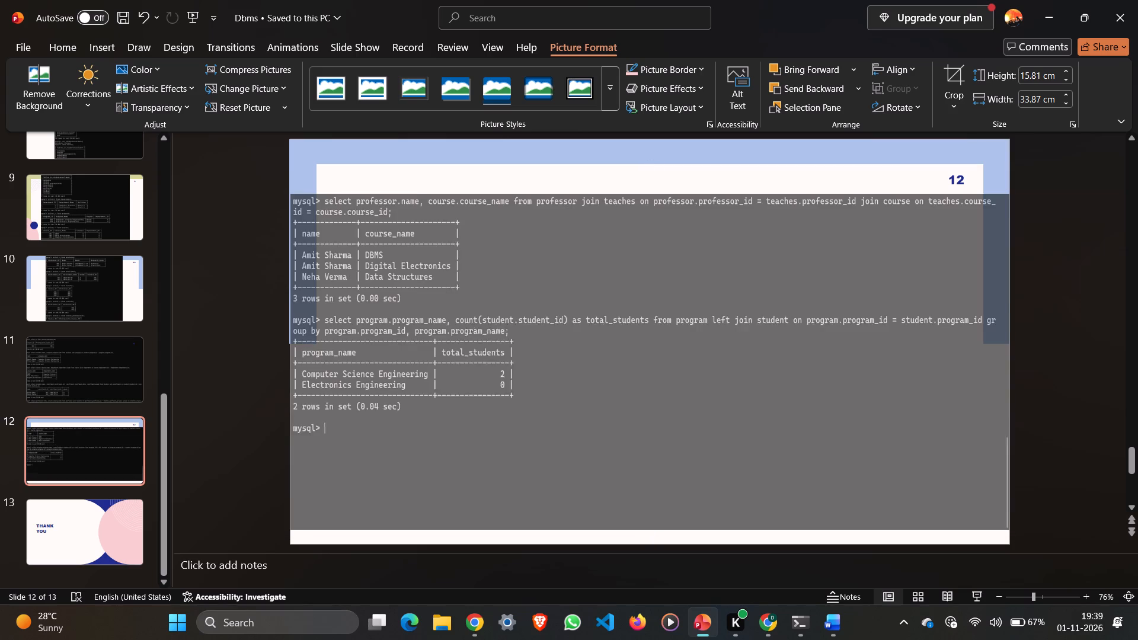
drag(653, 515, 654, 488)
click(625, 530)
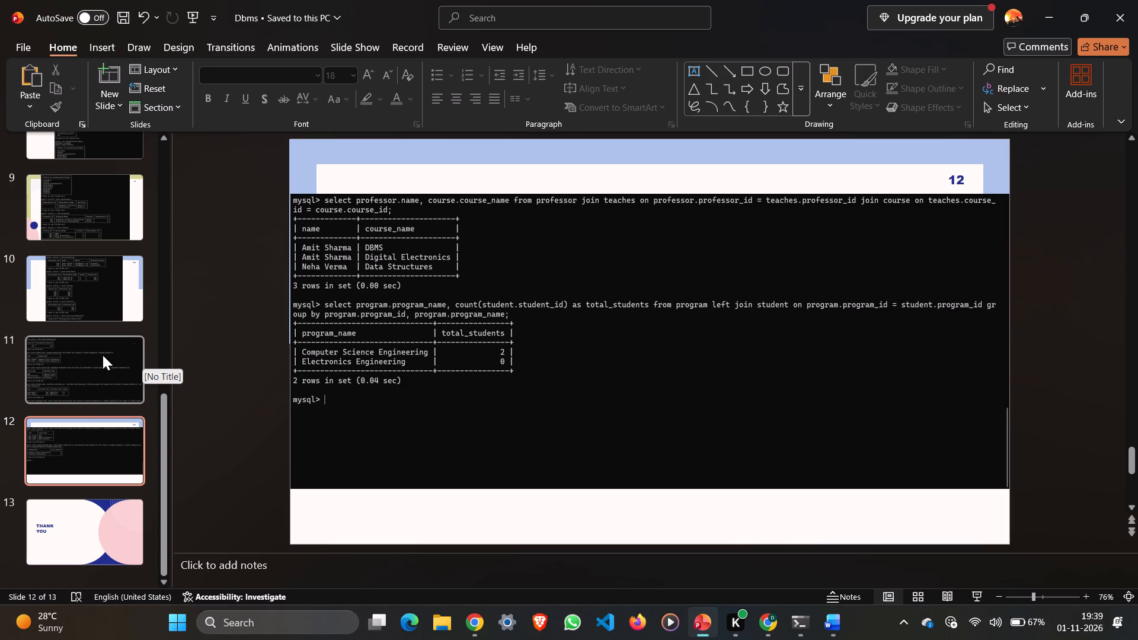
Insert a new slide directly after slide 8, the MySQL database presentation slide.
scroll(100, 283, up, 2)
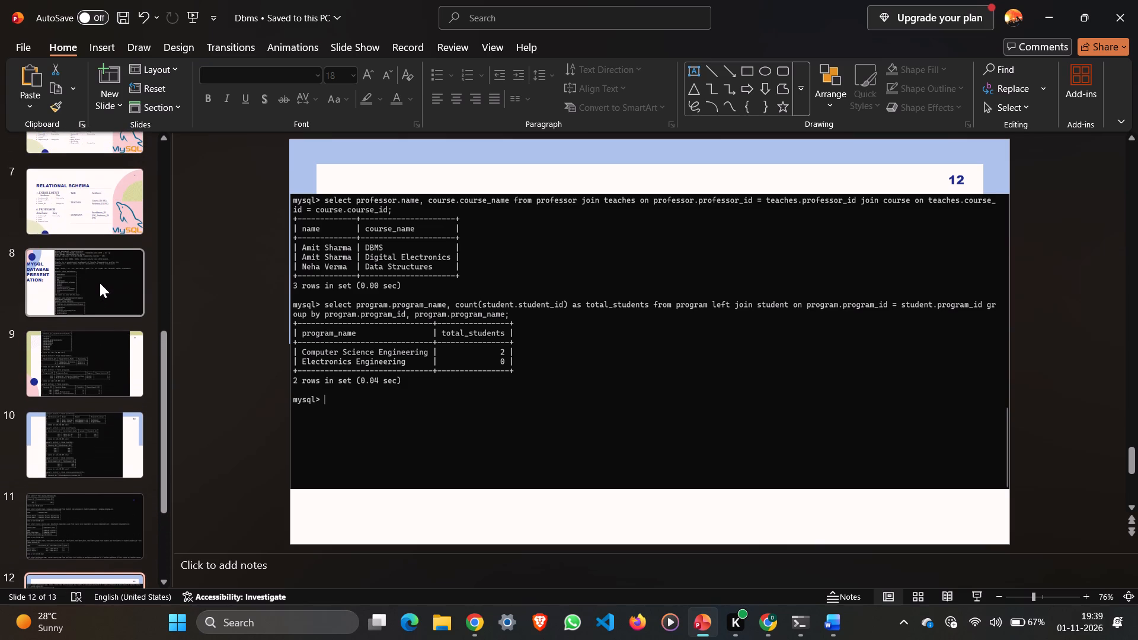
click(67, 289)
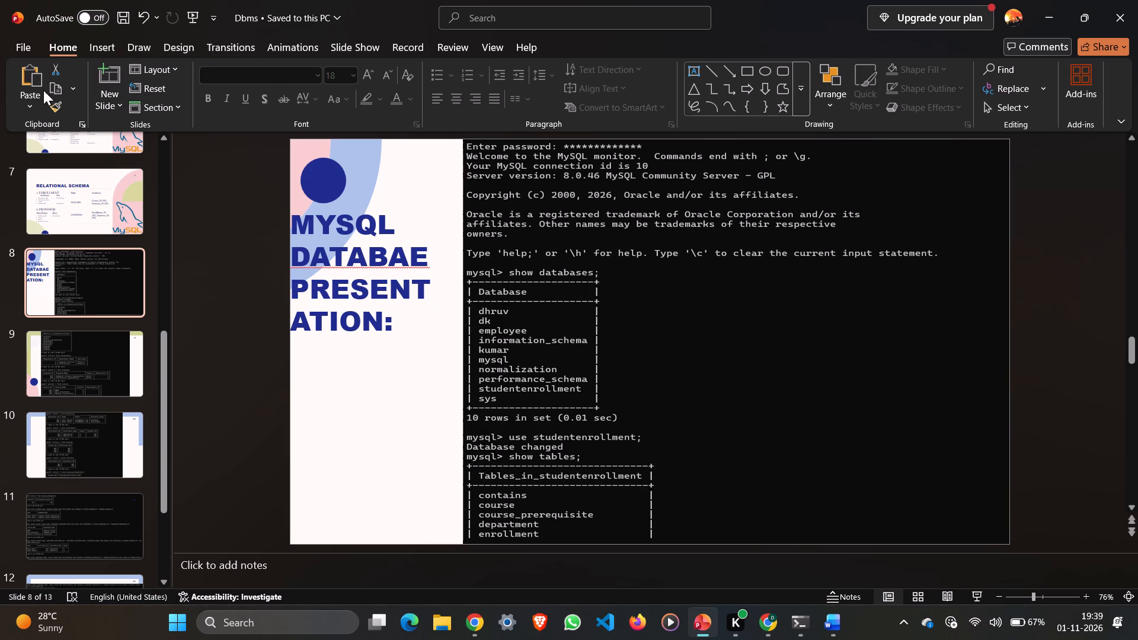
click(103, 46)
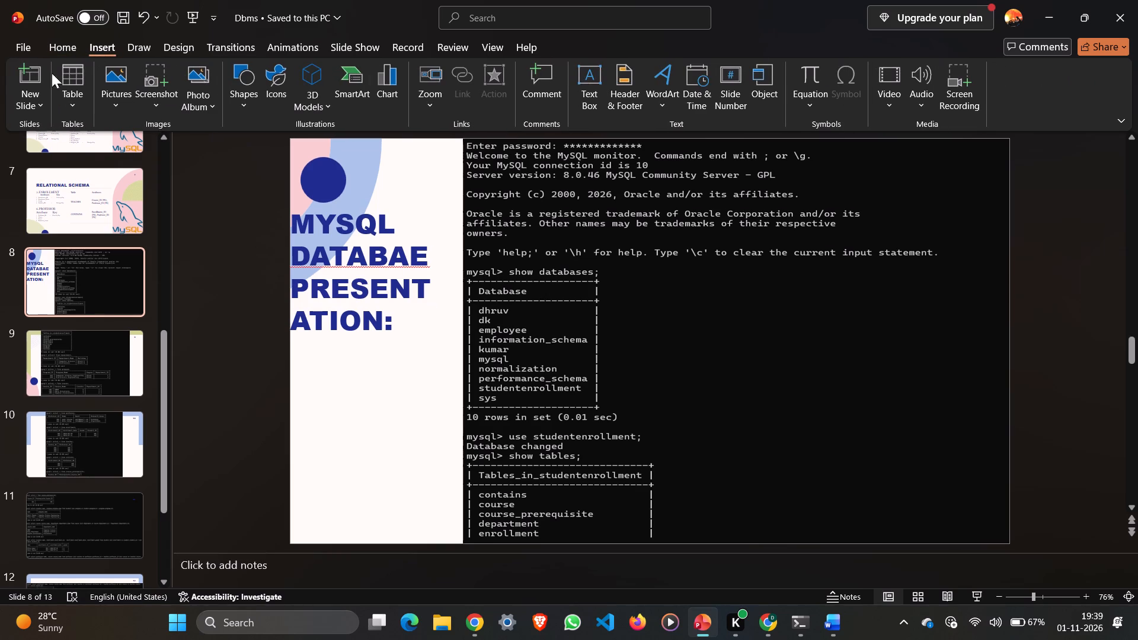
click(32, 81)
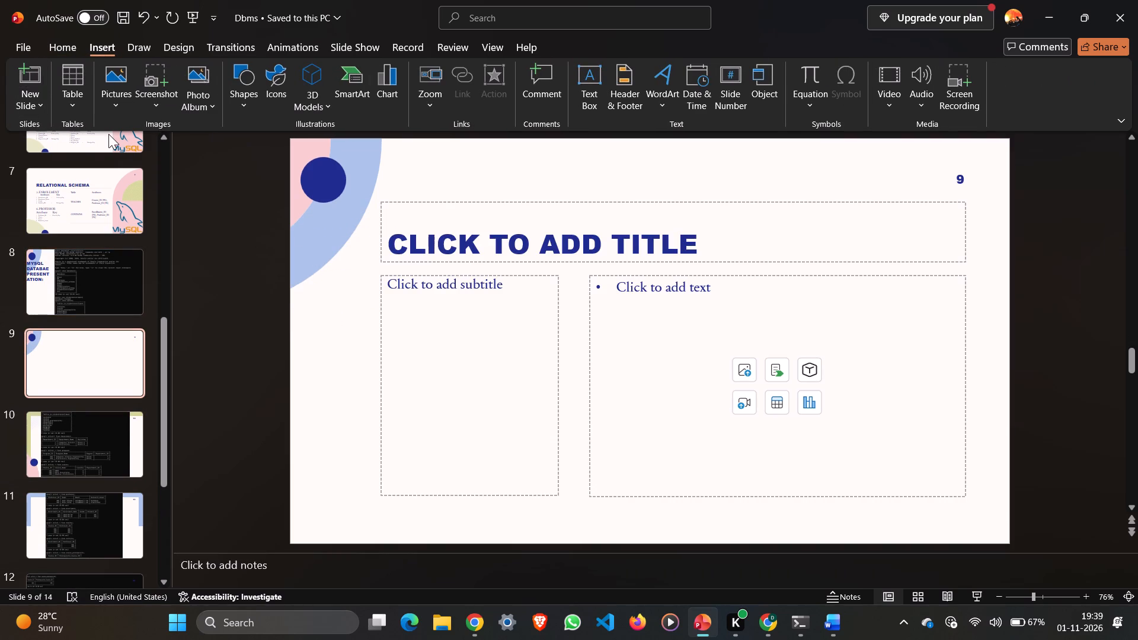
Move slide 8's MySQL screenshot aside and back near its original place, then copy it and paste it onto the new slide 9.
click(116, 273)
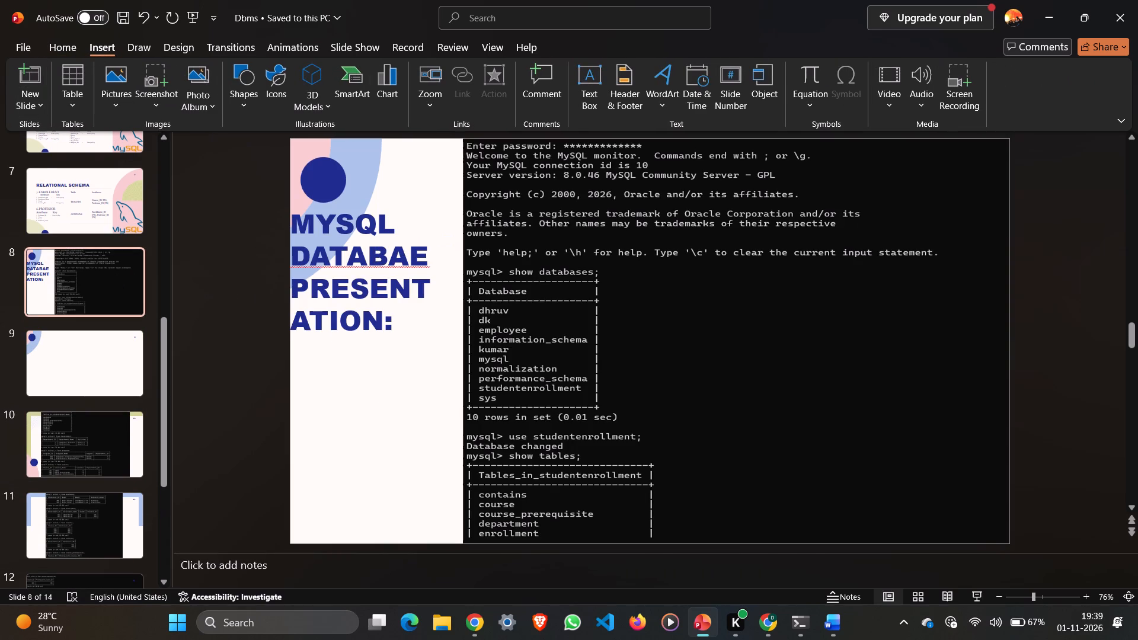
drag(610, 339, 180, 372)
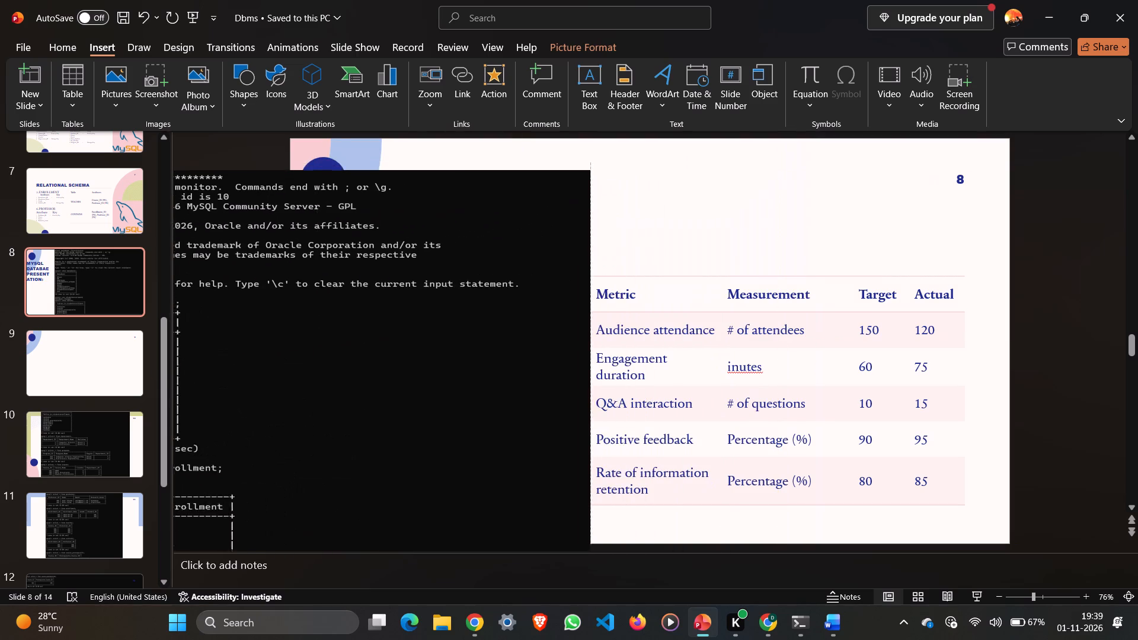
drag(180, 372, 657, 375)
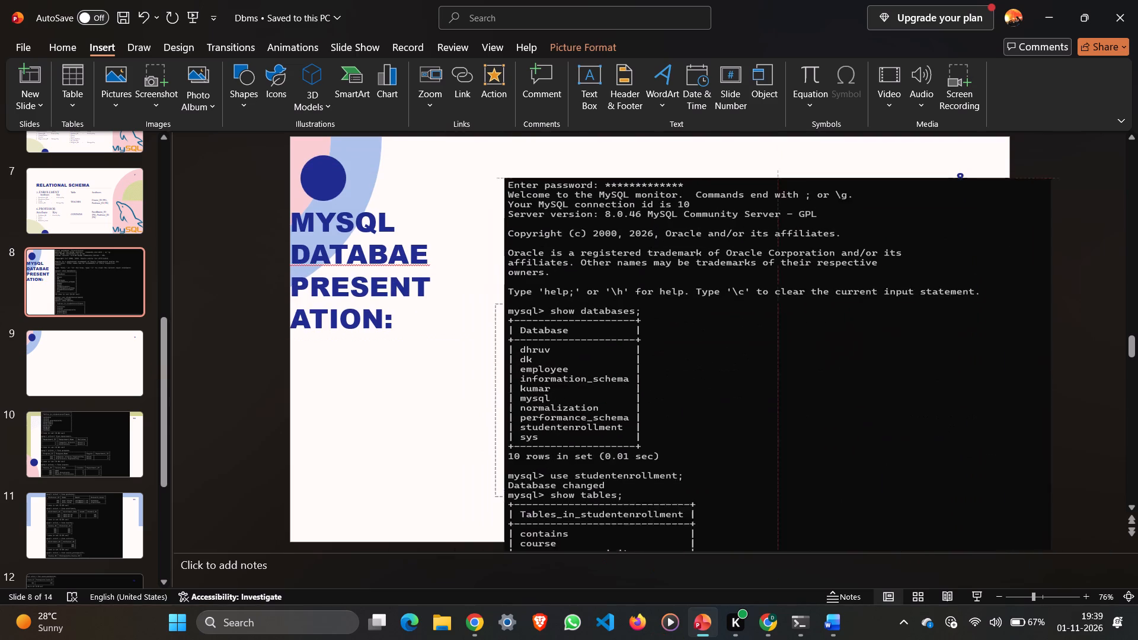
drag(657, 375, 600, 332)
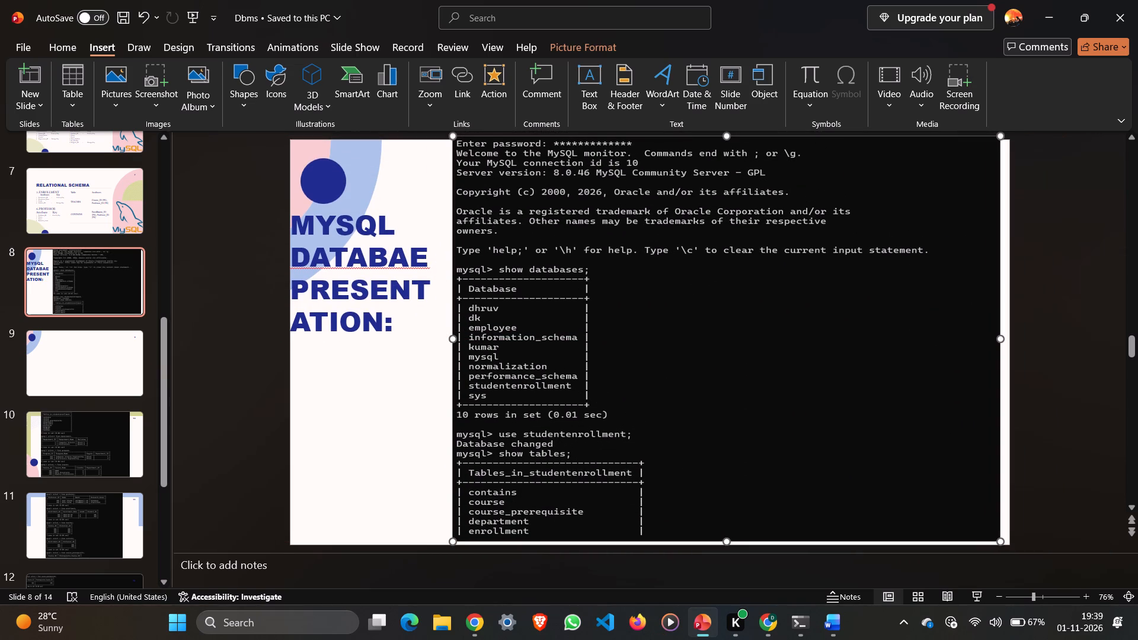
key(ctrl+c)
click(73, 369)
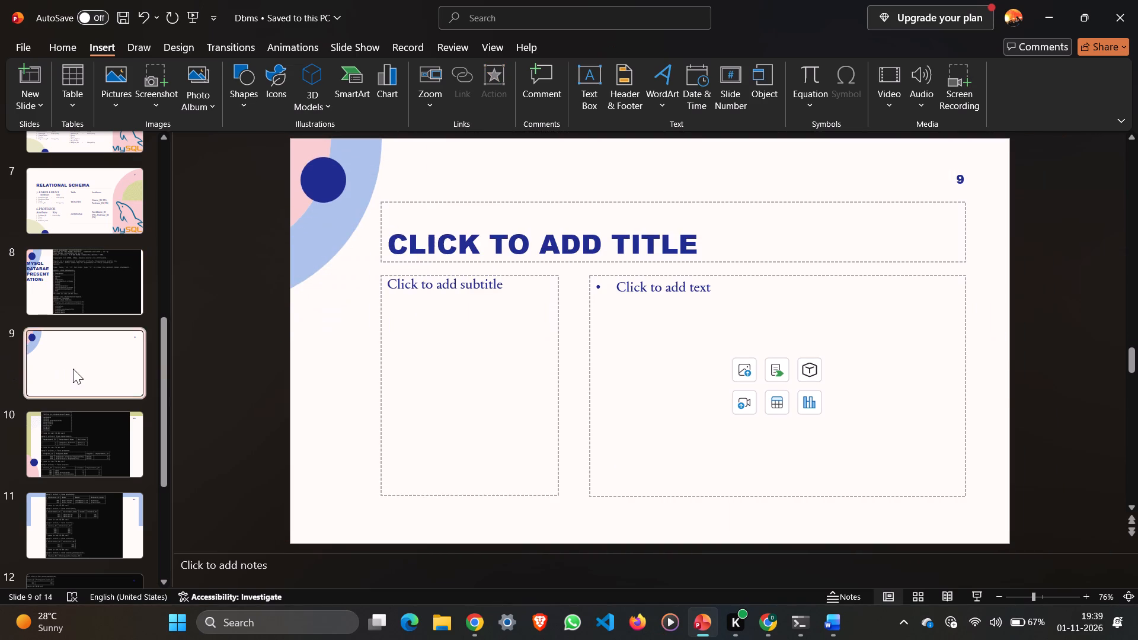
click(451, 369)
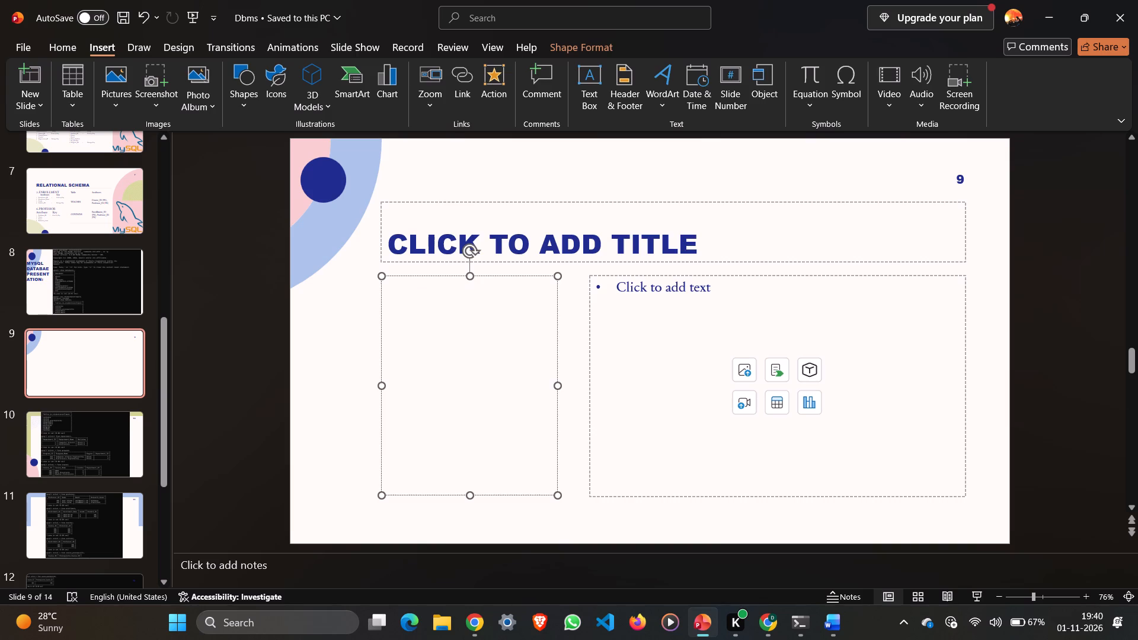
key(ctrl+v)
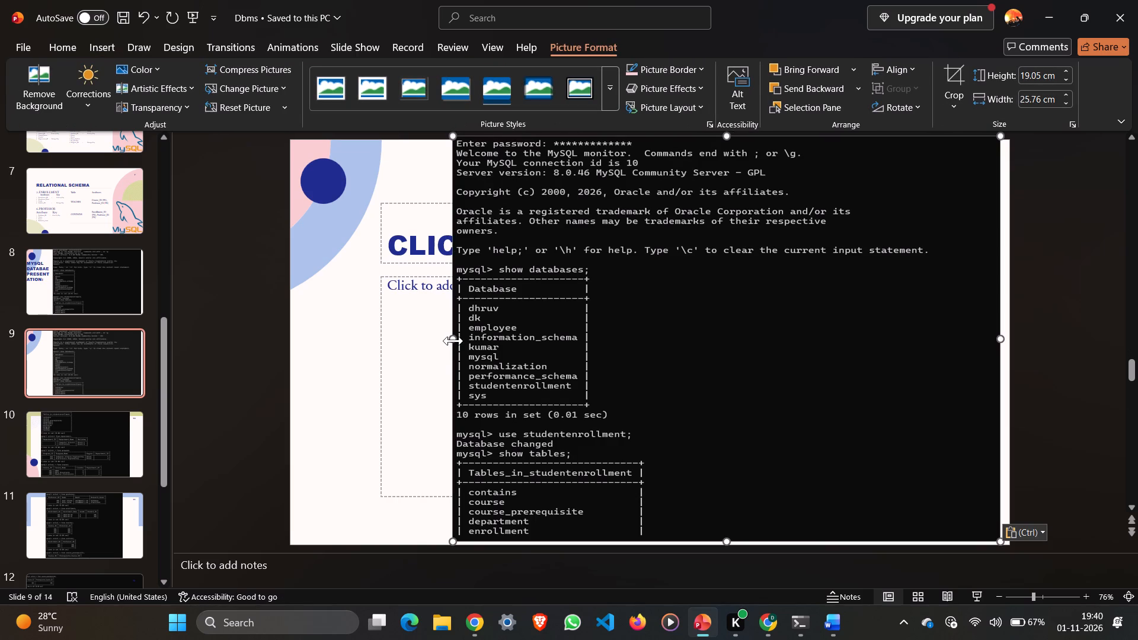
Shift slide 9's MySQL screenshot inward so it spans the slide's full height, and resize its width to 24.13 cm.
drag(453, 341, 366, 345)
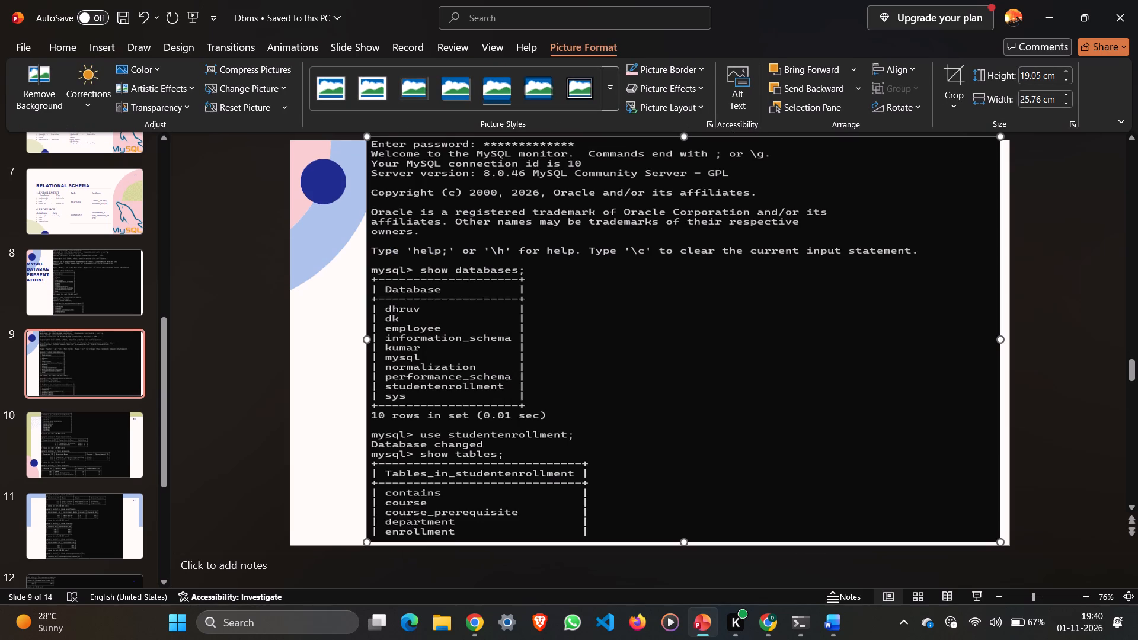
drag(366, 336, 421, 349)
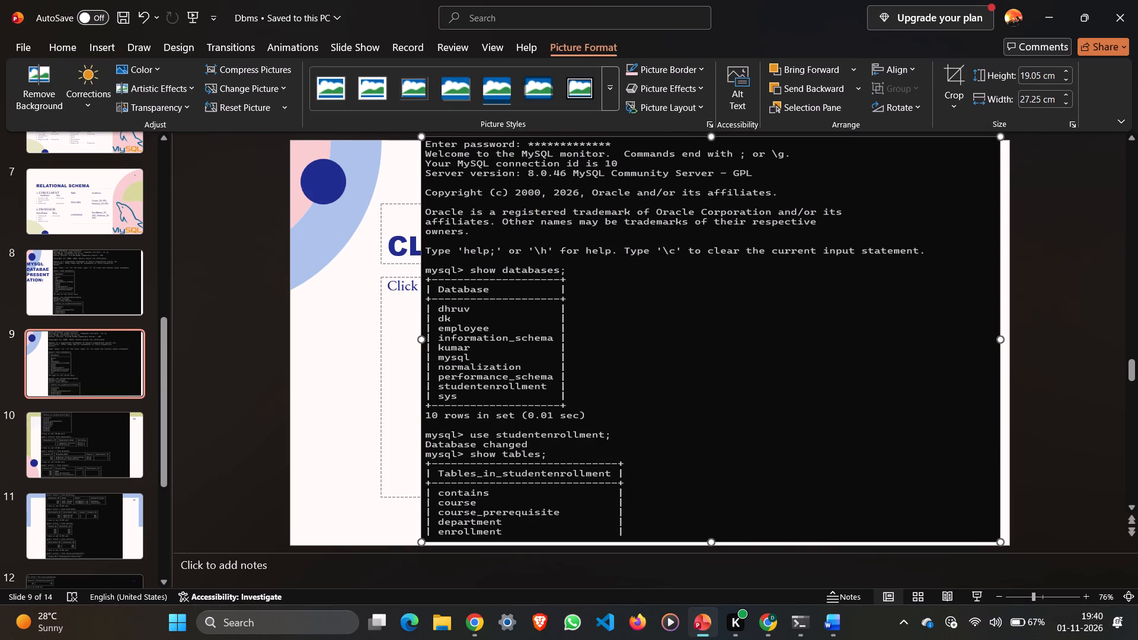
drag(1000, 334, 957, 343)
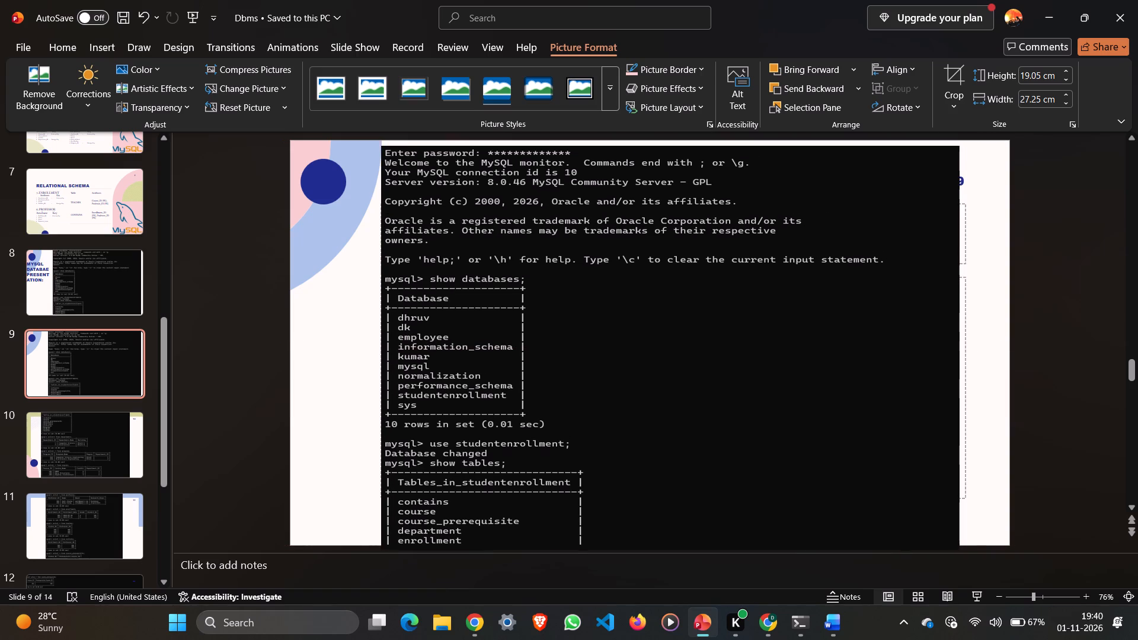
drag(957, 343, 957, 338)
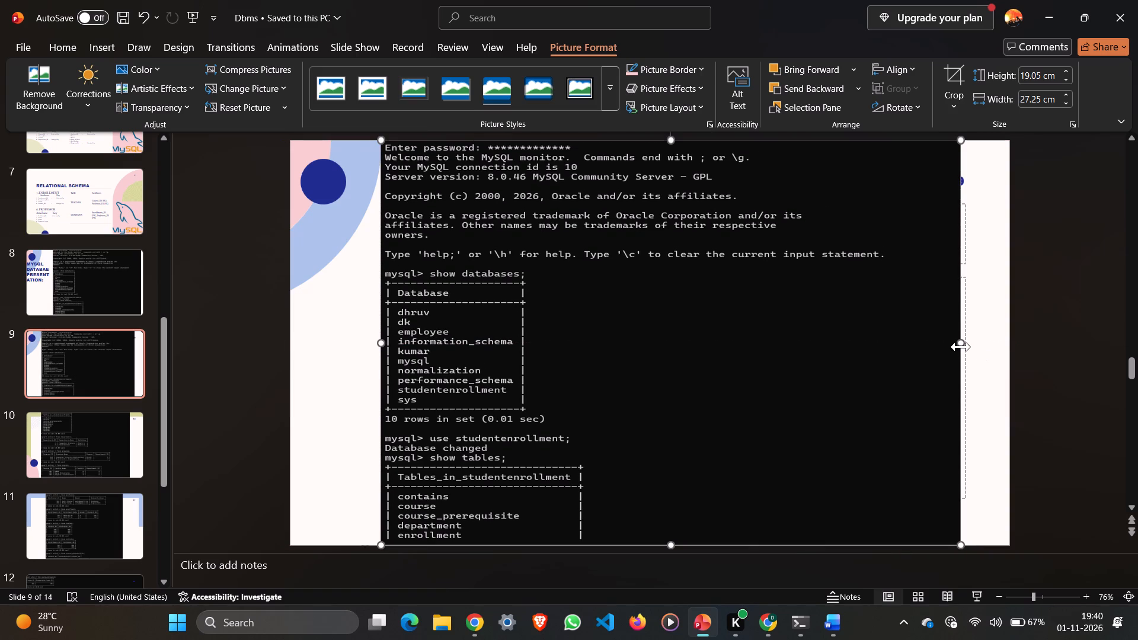
drag(961, 347, 893, 347)
Delete the empty content and title placeholders behind the screenshot on slide 9.
click(936, 348)
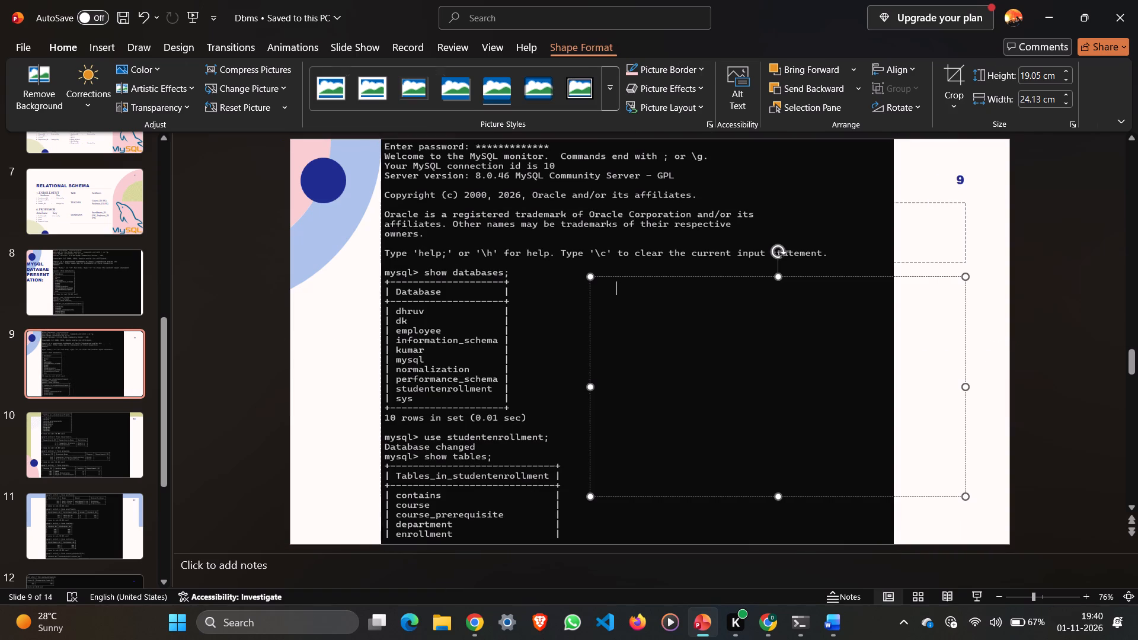
key(Delete)
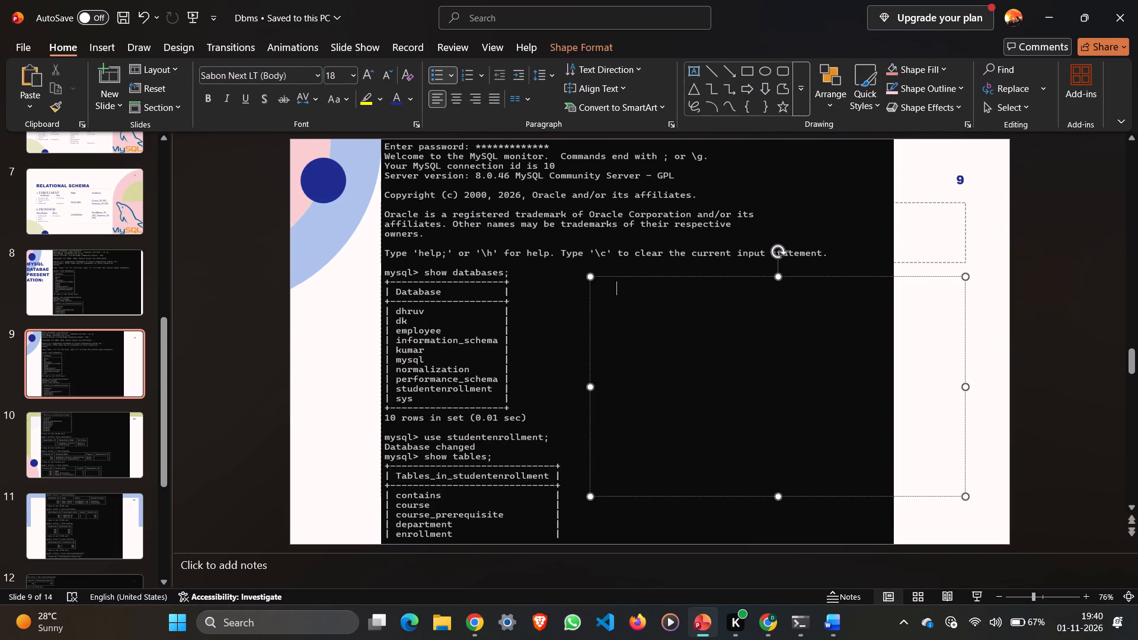
double_click(966, 374)
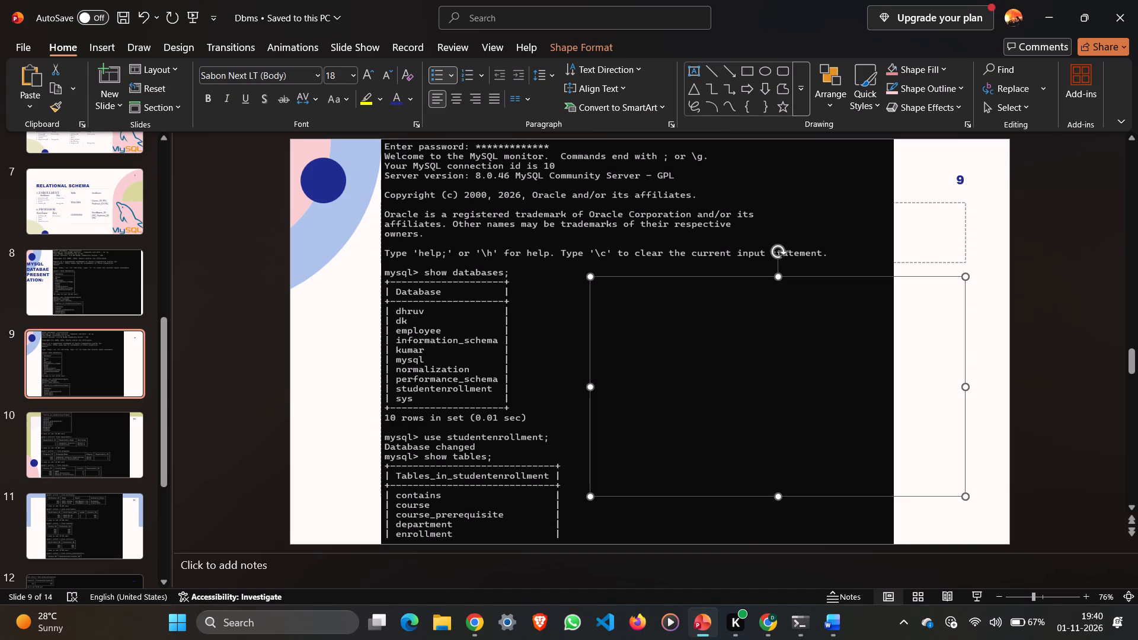
key(Delete)
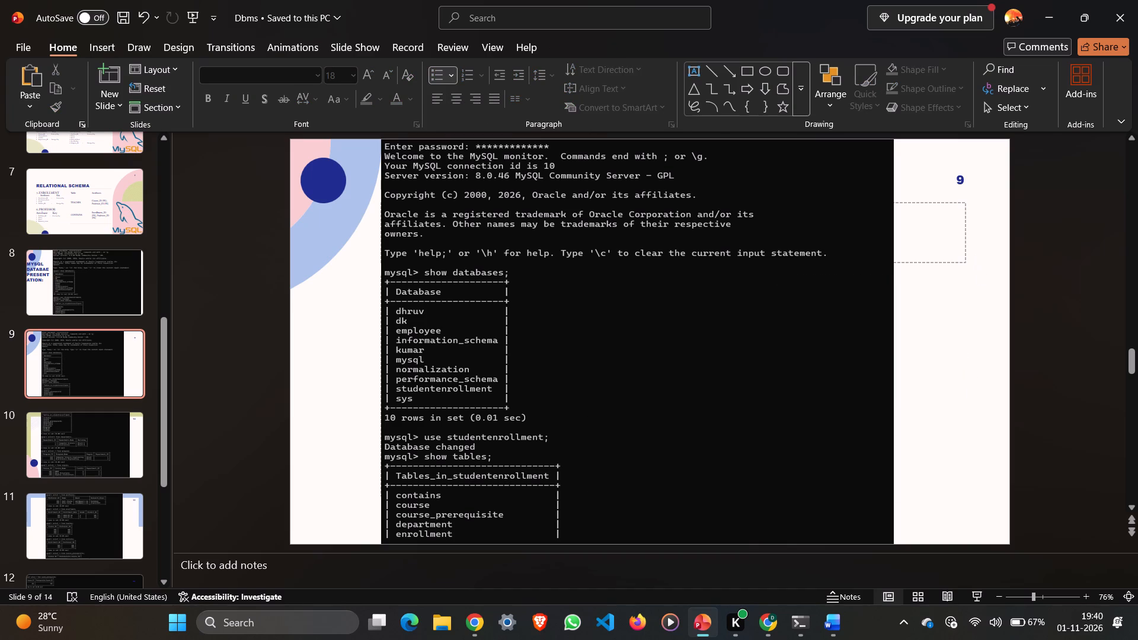
click(966, 226)
key(Delete)
Delete the MySQL screenshot from slide 8.
click(88, 286)
click(615, 376)
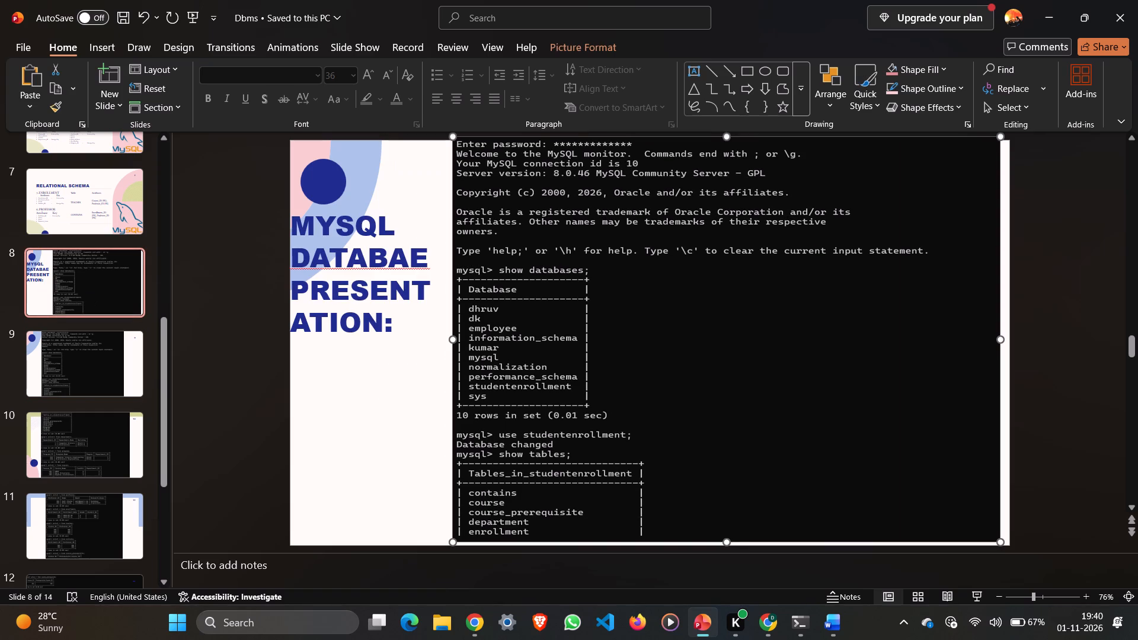
key(BackSpace)
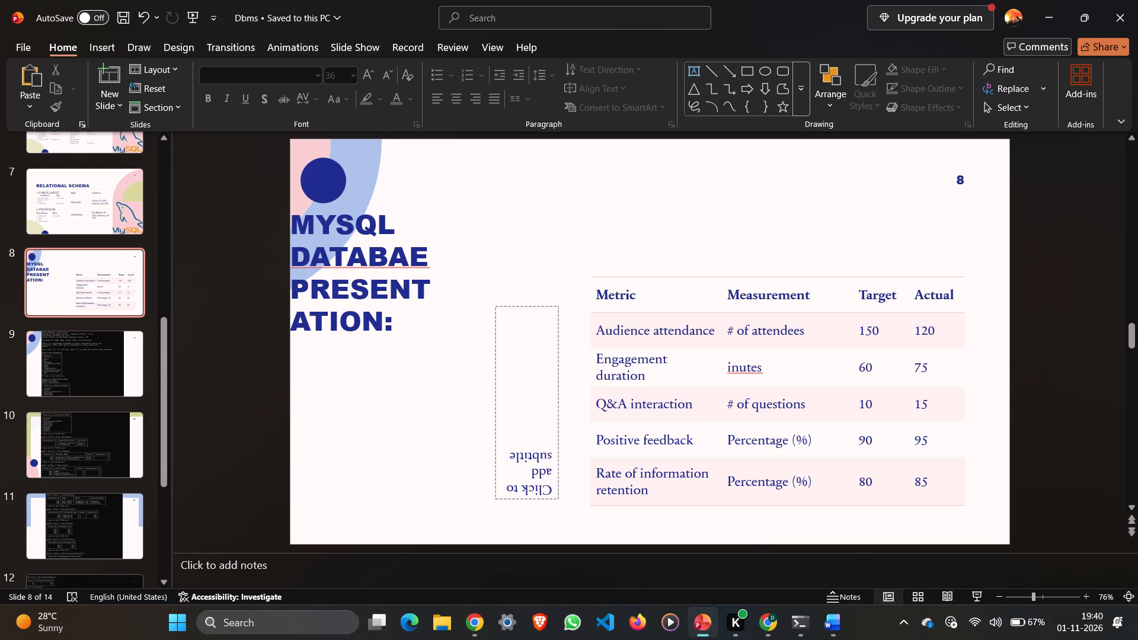
Reshape slide 8's title box so the heading fits on one line, and place it at the slide's top beside the blue circle.
click(359, 271)
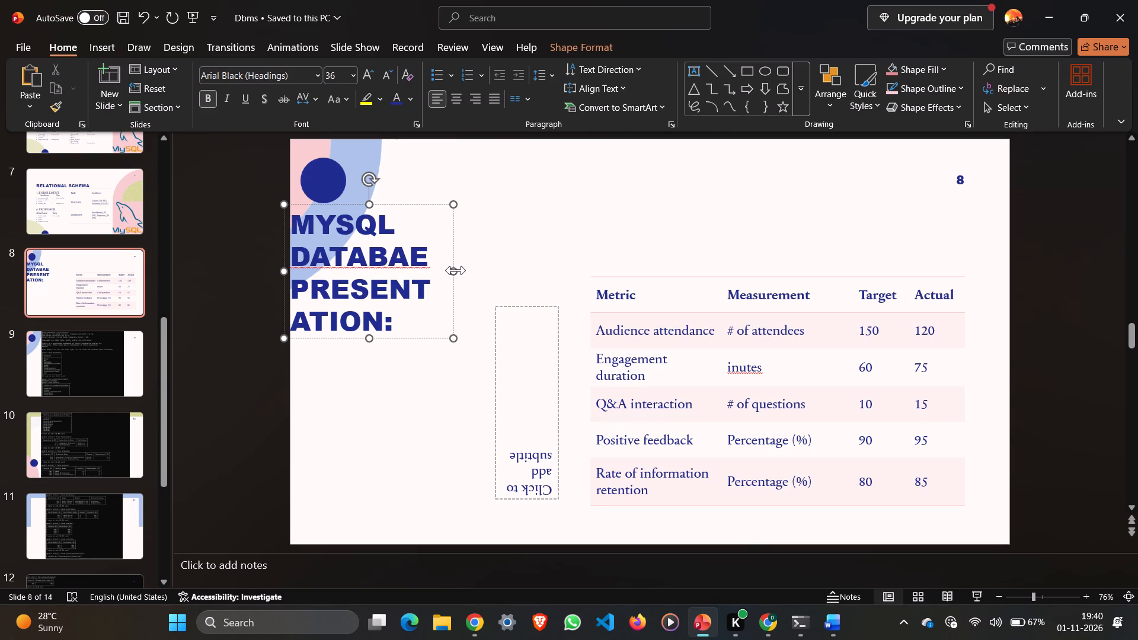
drag(456, 270, 727, 183)
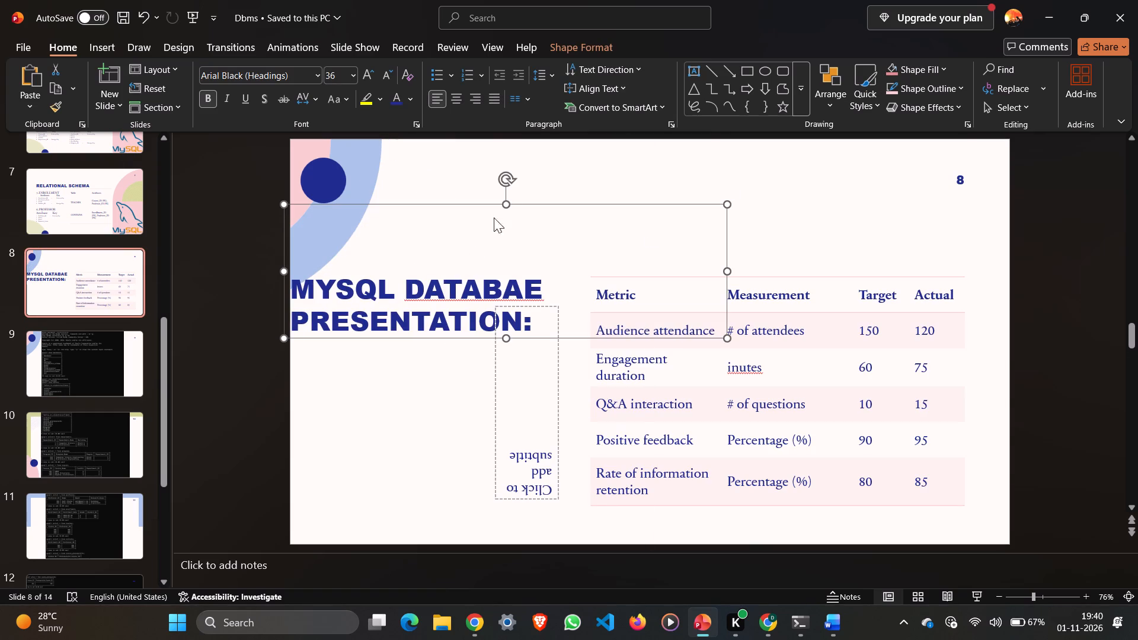
drag(509, 205, 614, 149)
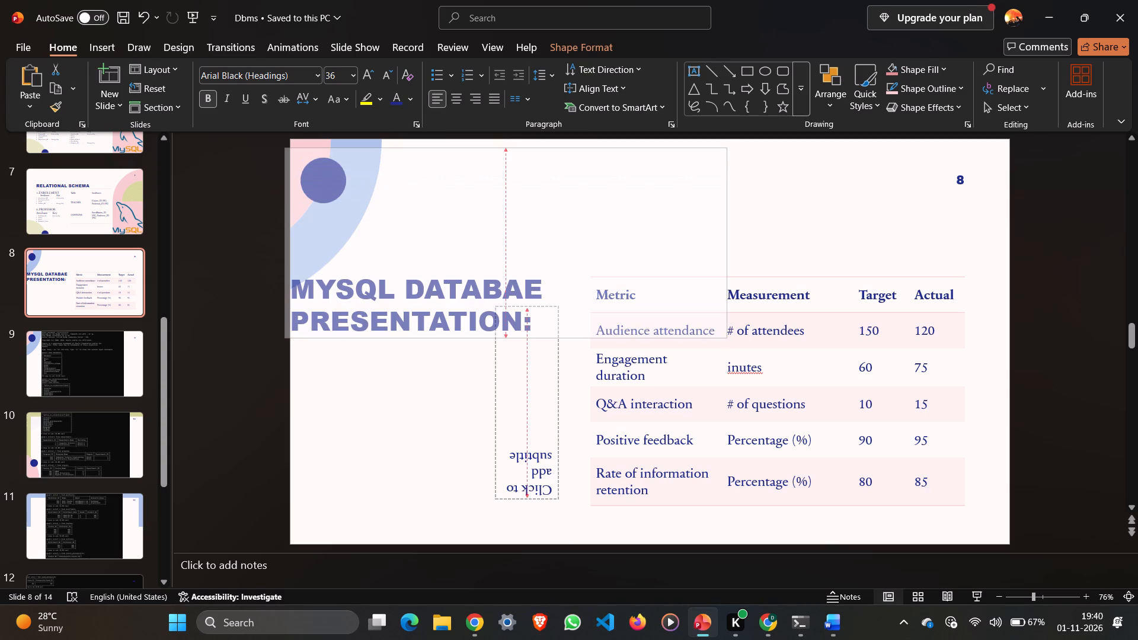
drag(614, 149, 613, 142)
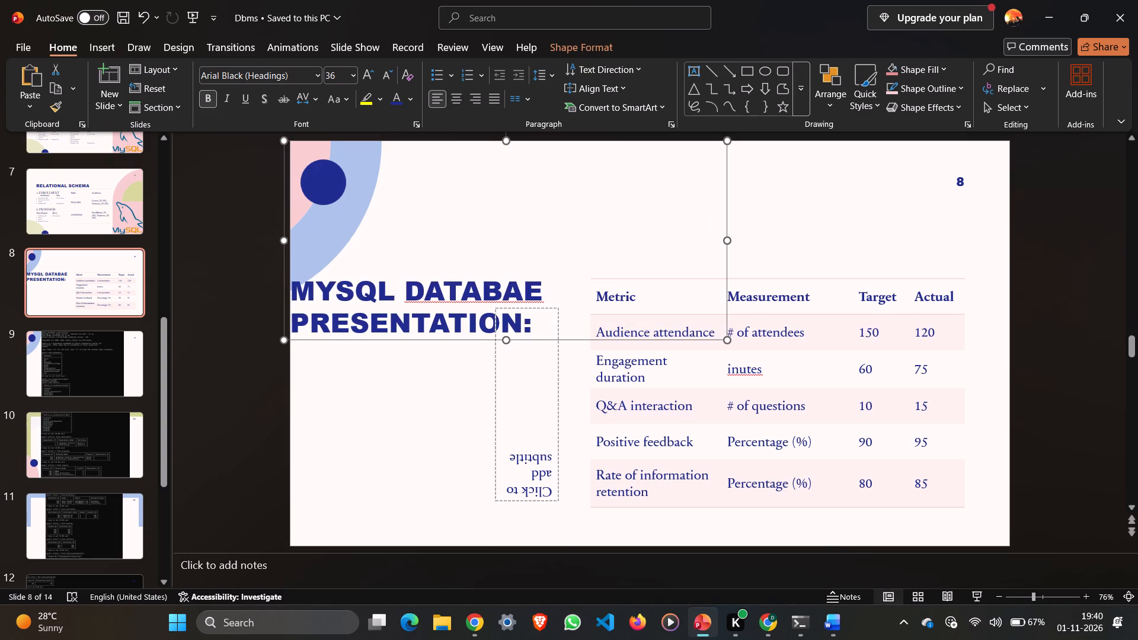
drag(503, 343, 540, 206)
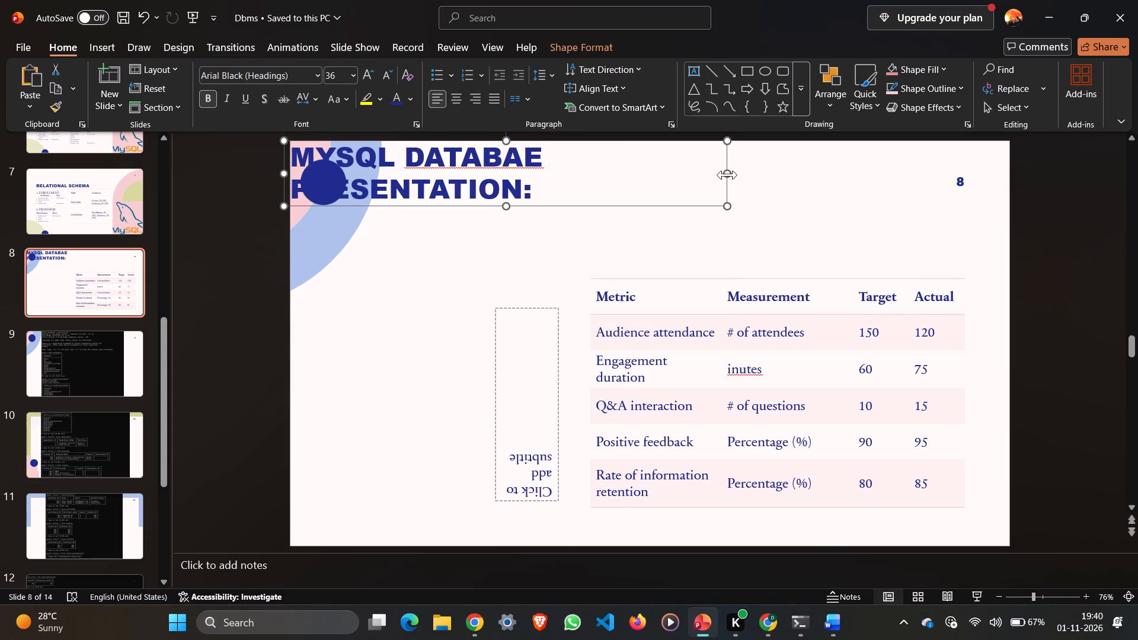
drag(727, 175, 986, 167)
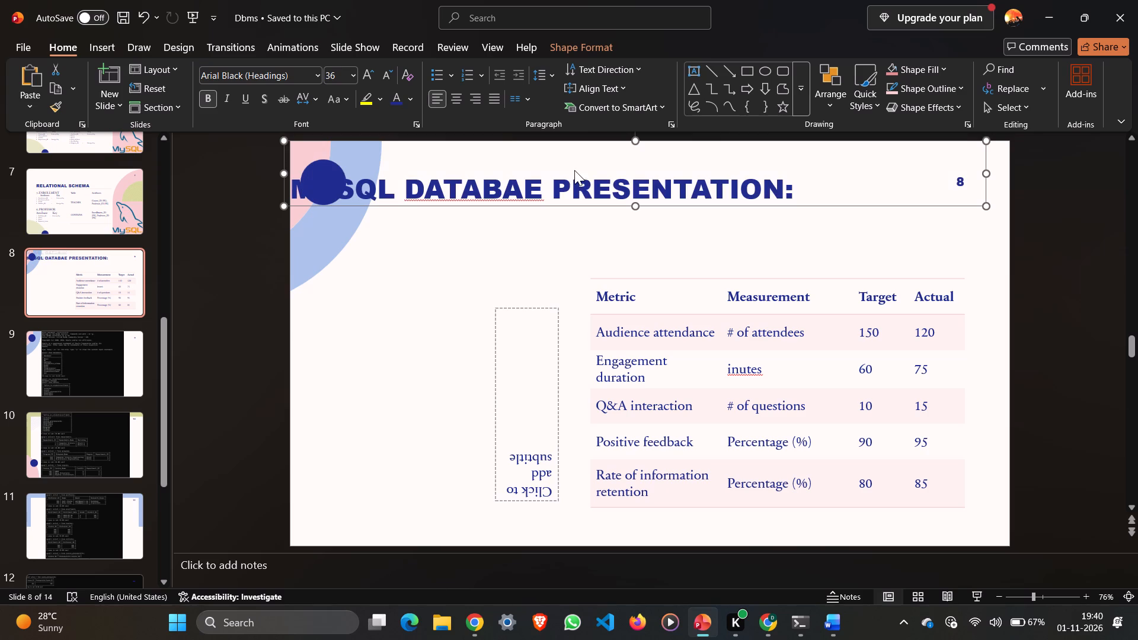
drag(284, 169, 353, 168)
drag(671, 204, 678, 175)
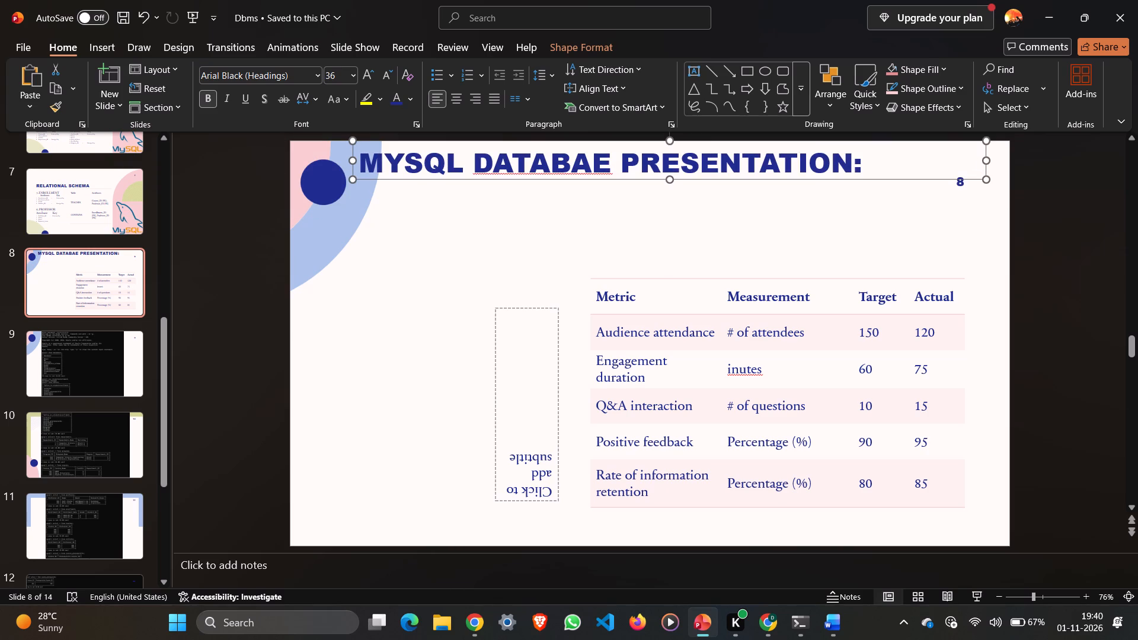
drag(988, 161, 874, 164)
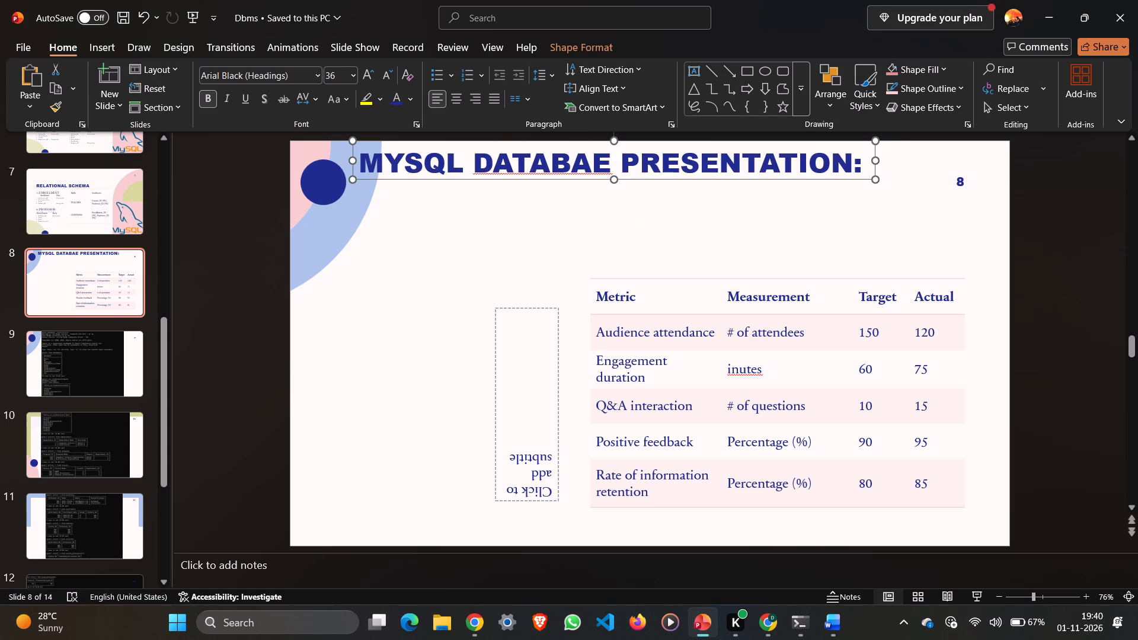
drag(737, 178, 777, 184)
click(643, 249)
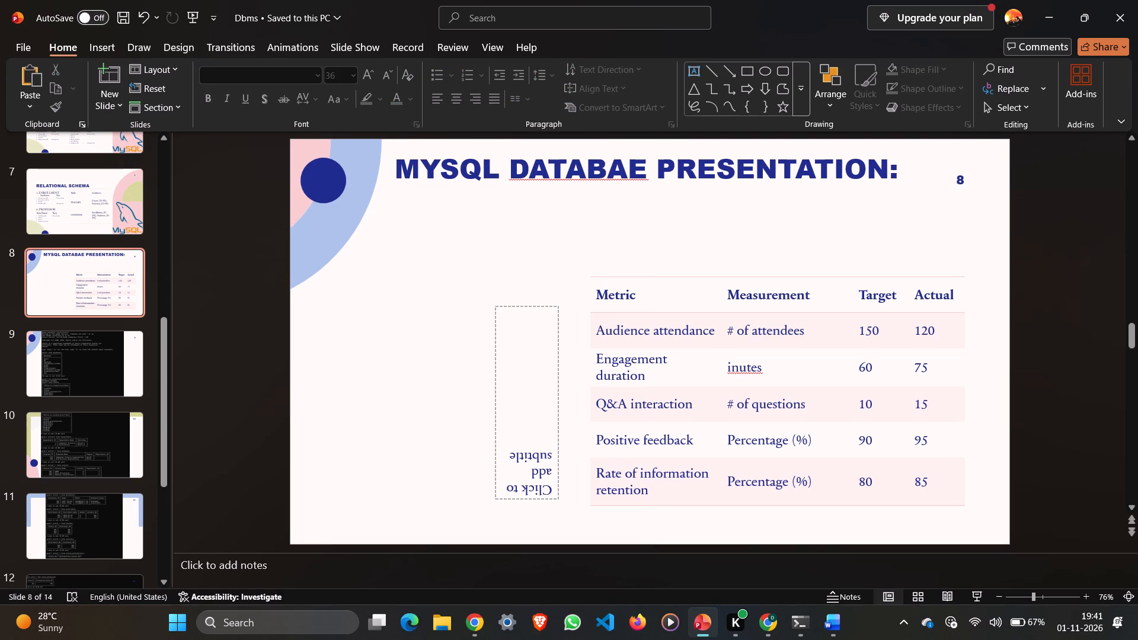
Move the Metric table on slide 8 up and left so it sits centrally beneath the title.
click(686, 357)
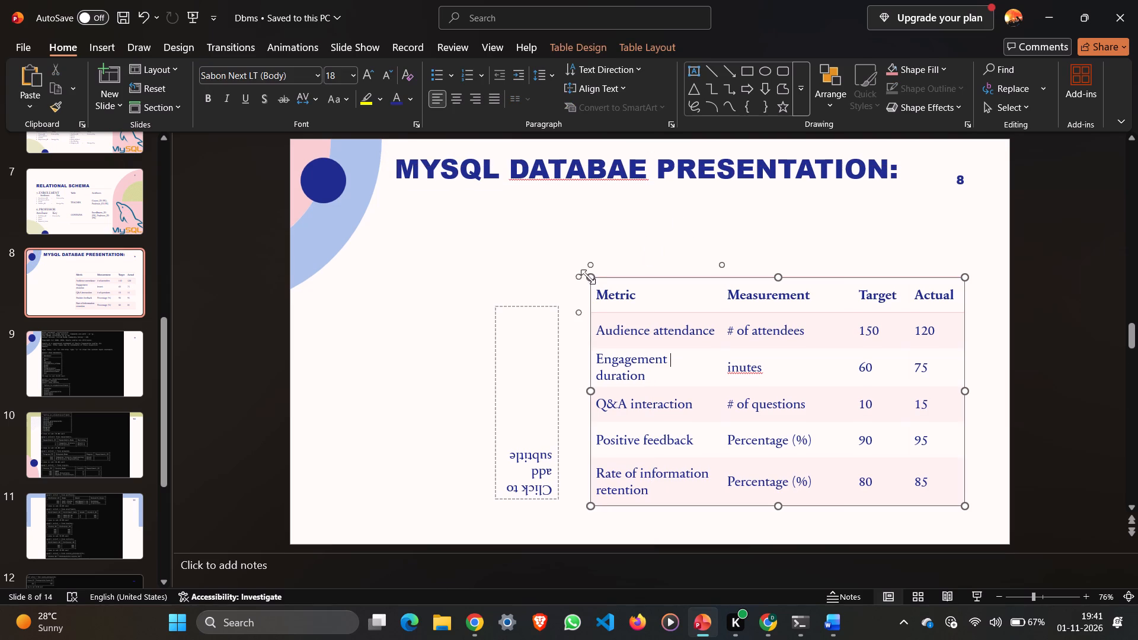
drag(599, 279, 482, 243)
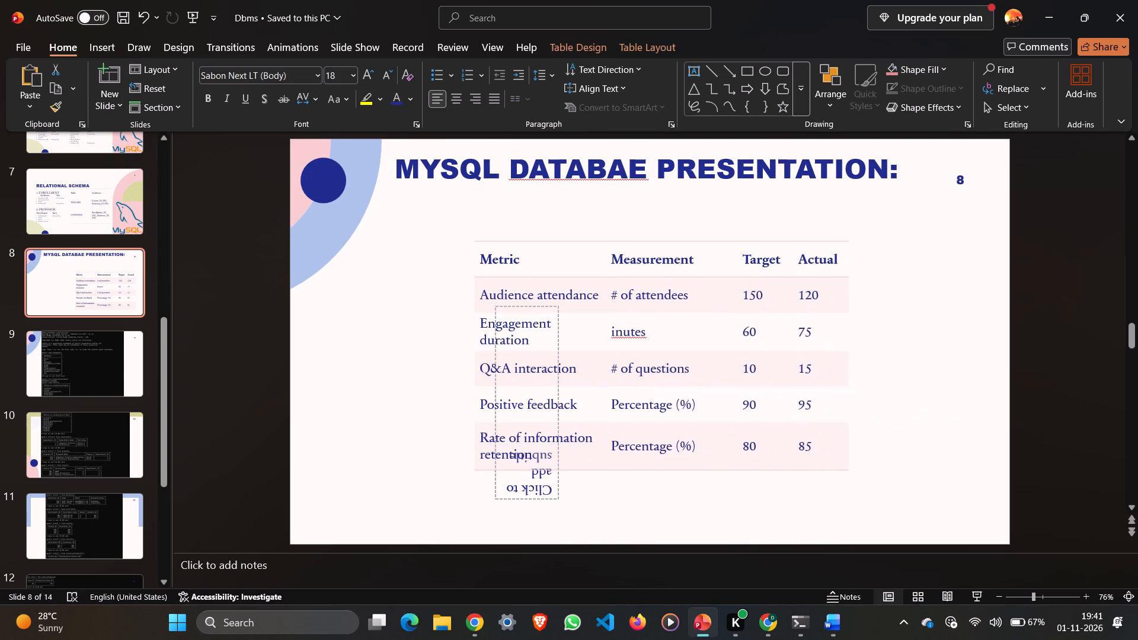
drag(482, 243, 472, 226)
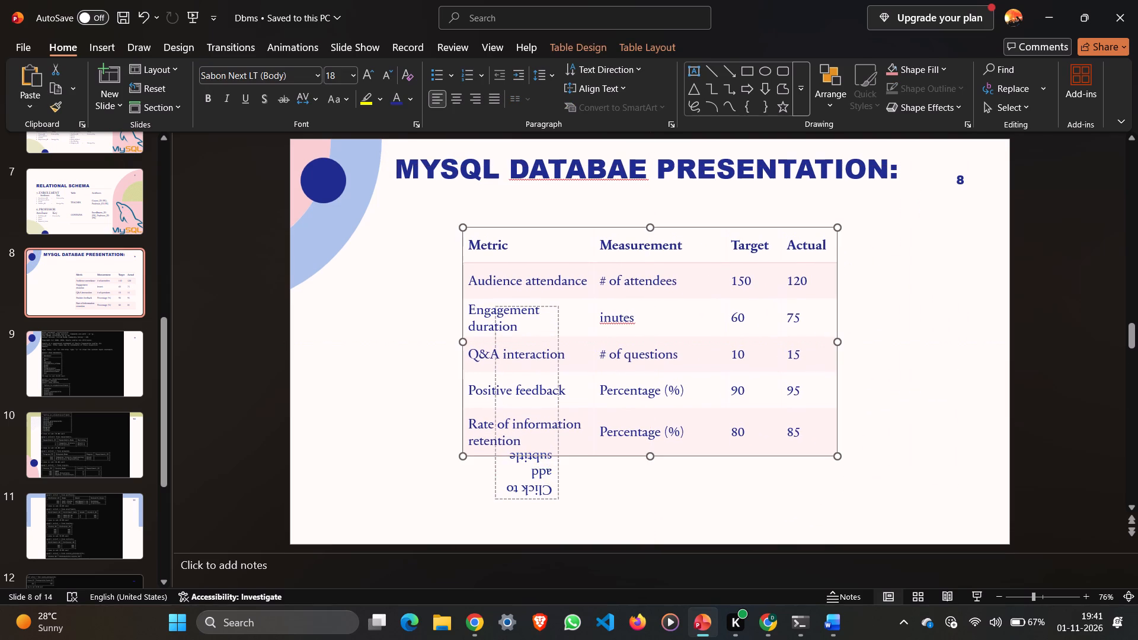
Delete the upside-down empty subtitle placeholder overlapping the table on slide 8.
click(535, 480)
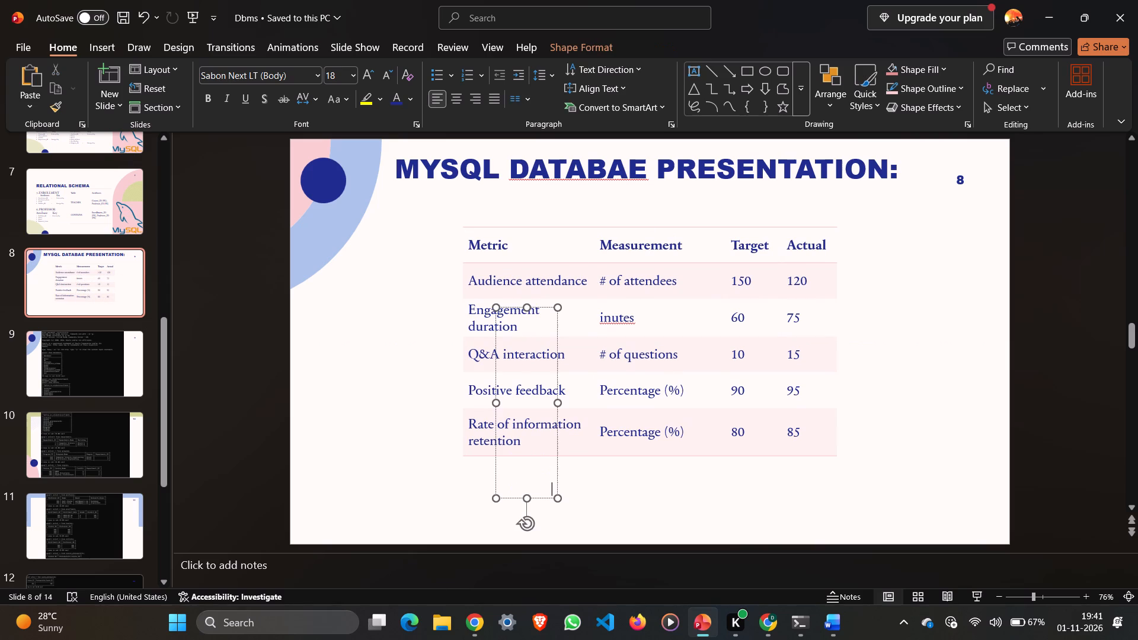
click(555, 494)
key(Delete)
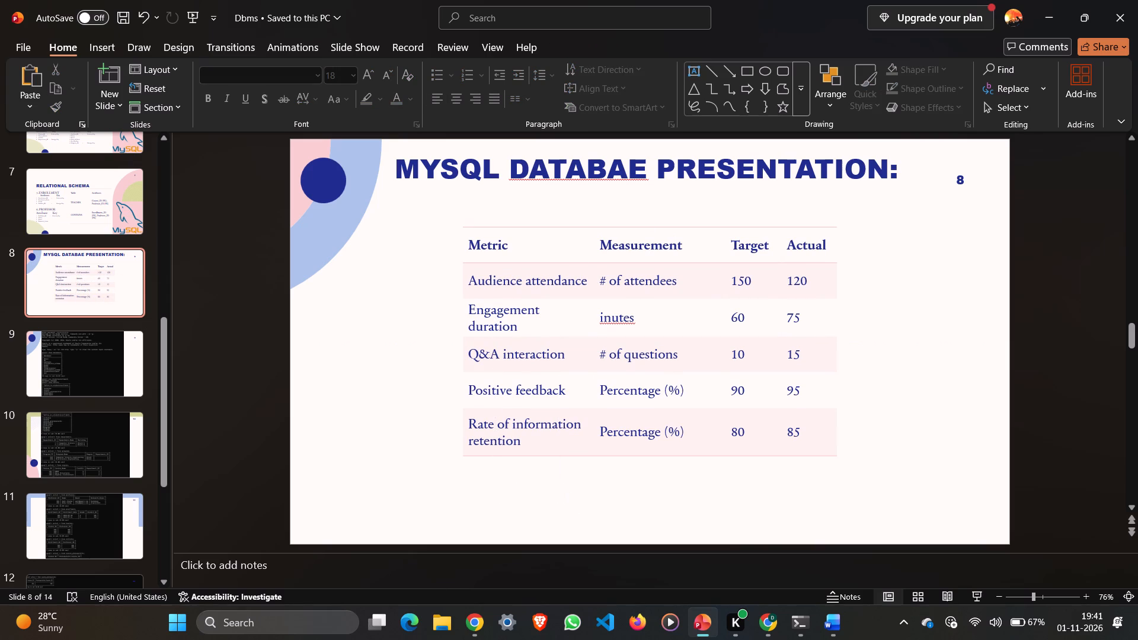
key(alt+Tab)
key(alt+Tab)
click(796, 625)
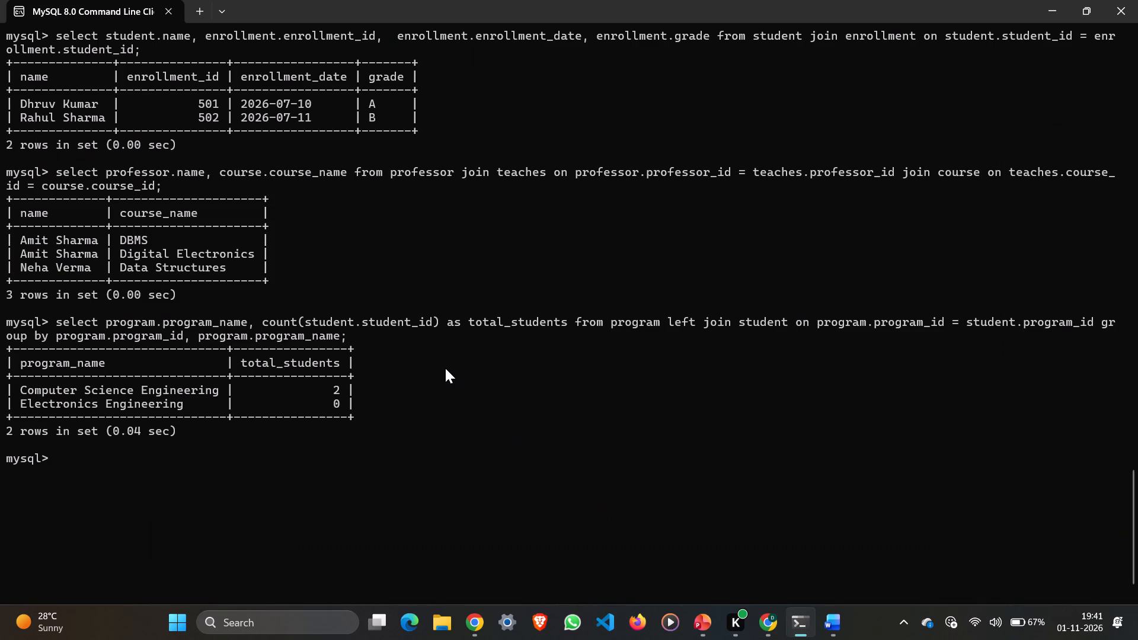
scroll(183, 235, up, 1)
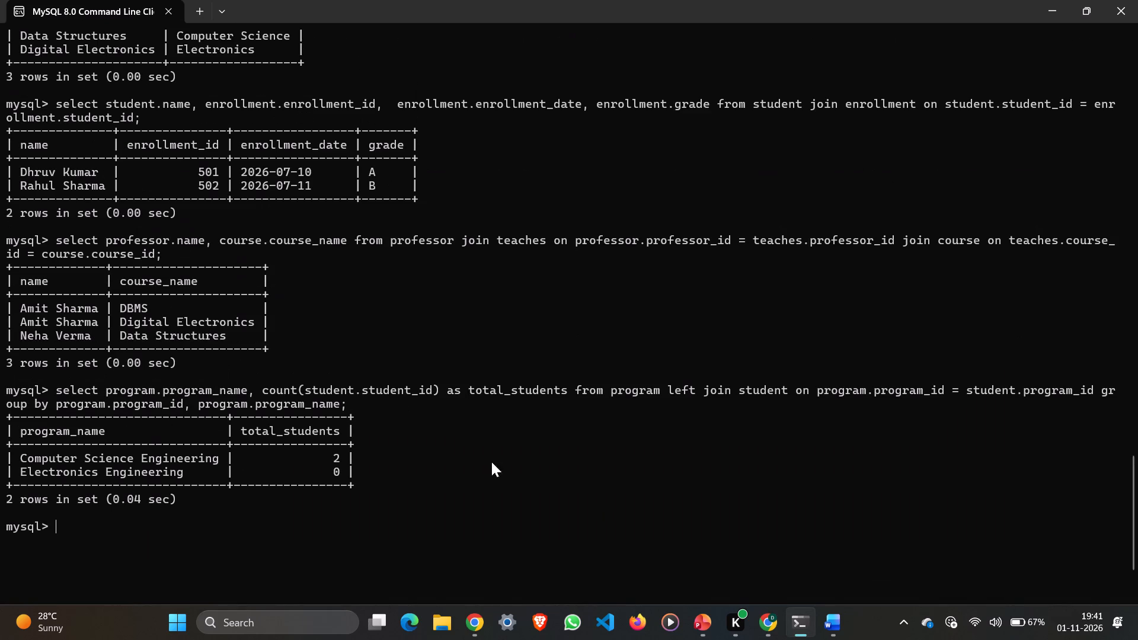
click(472, 626)
scroll(501, 296, up, 4)
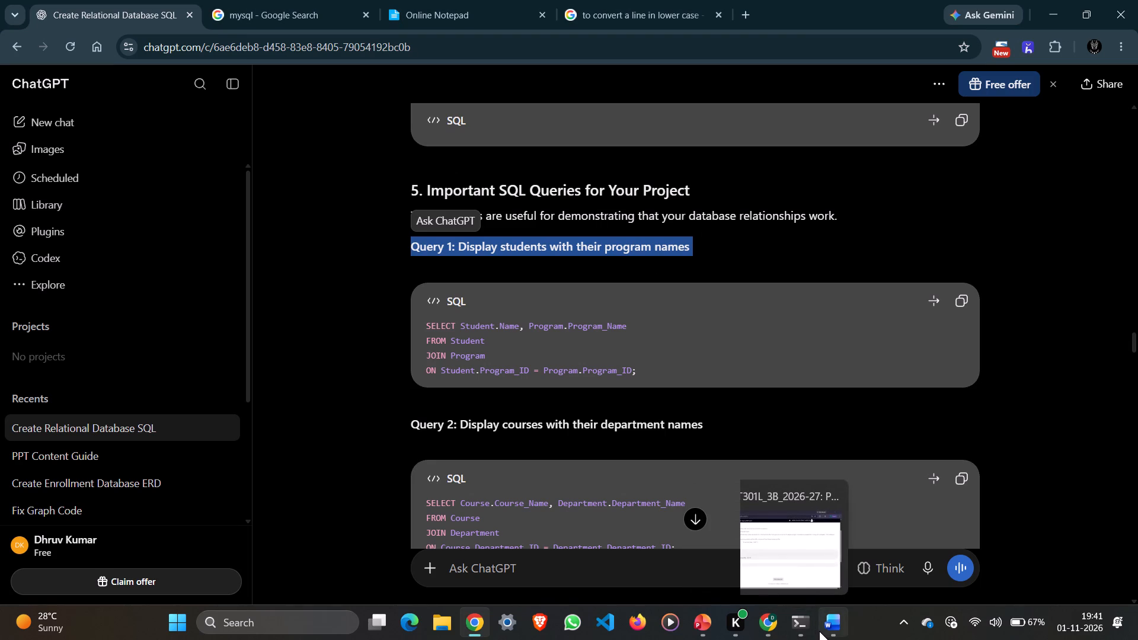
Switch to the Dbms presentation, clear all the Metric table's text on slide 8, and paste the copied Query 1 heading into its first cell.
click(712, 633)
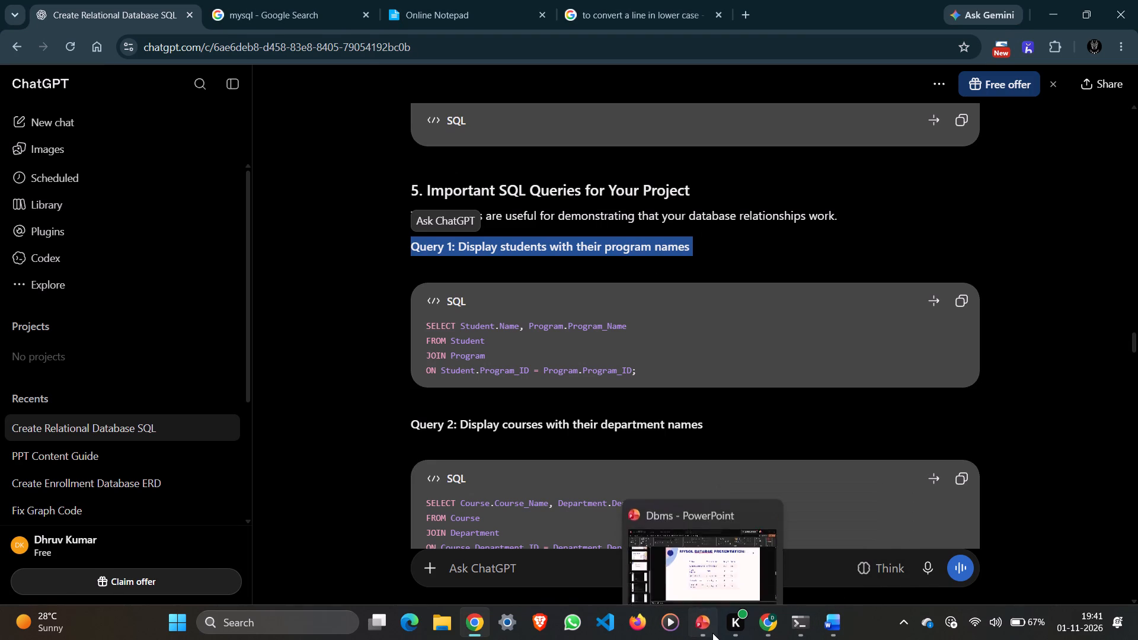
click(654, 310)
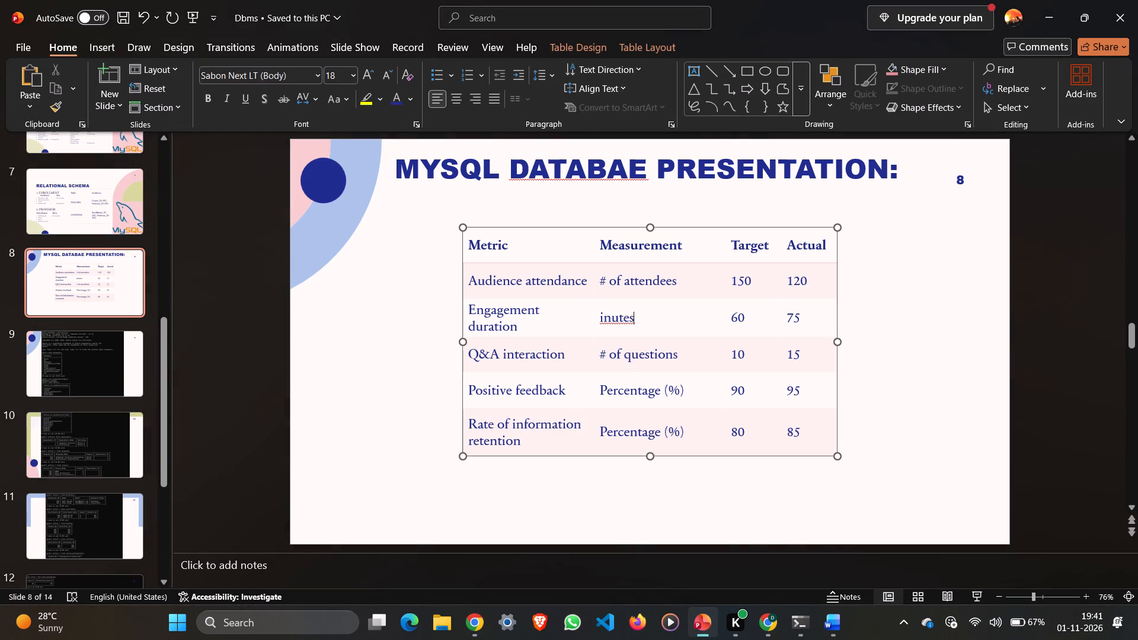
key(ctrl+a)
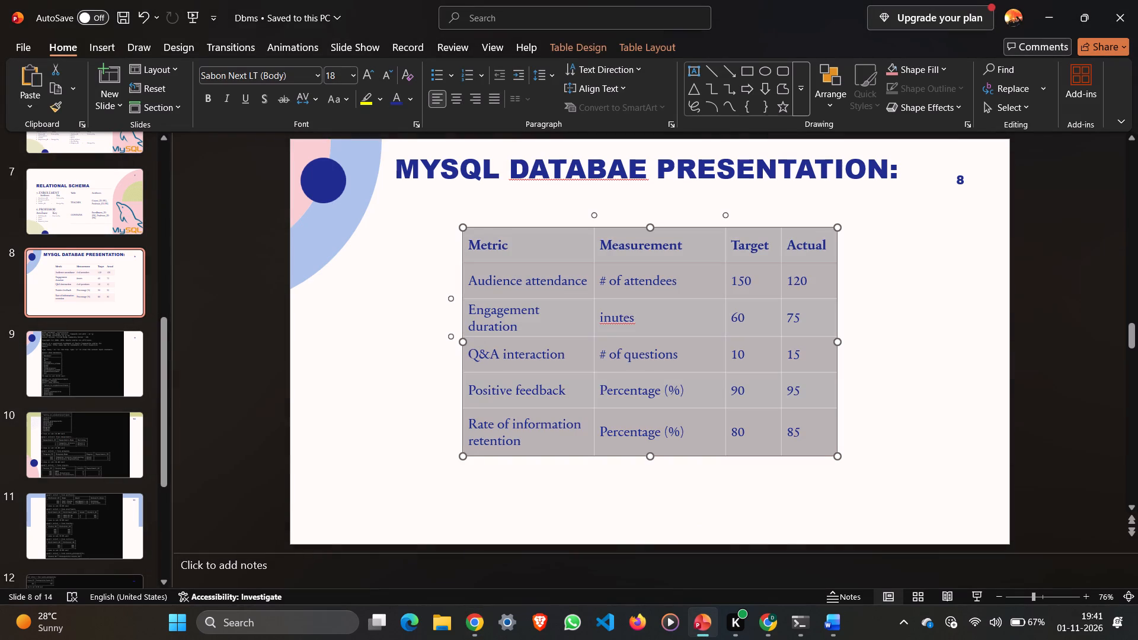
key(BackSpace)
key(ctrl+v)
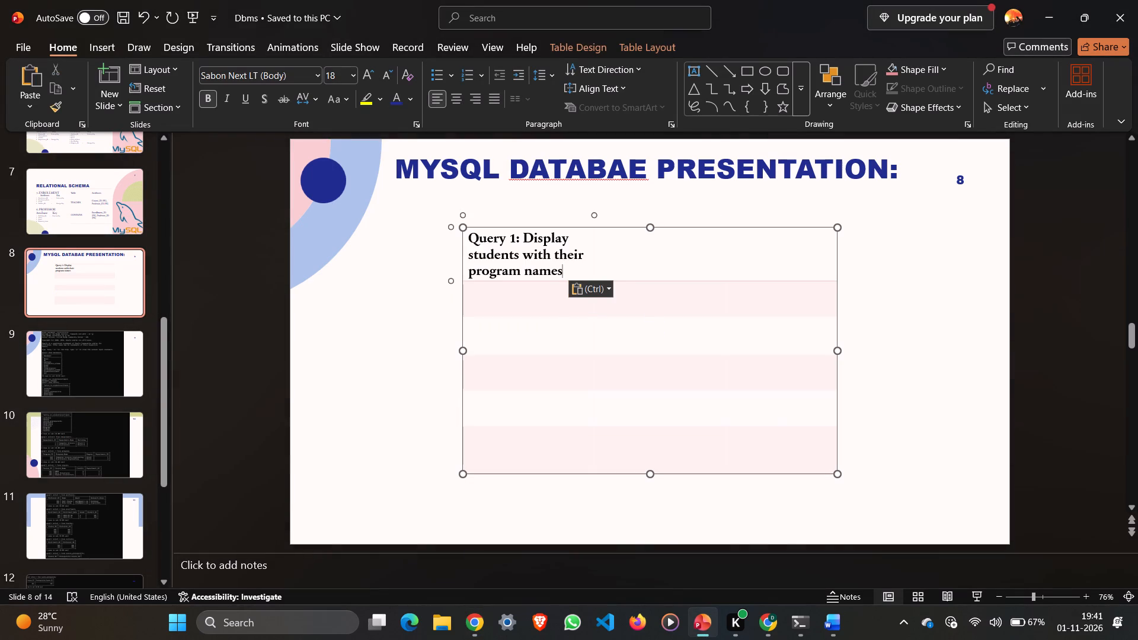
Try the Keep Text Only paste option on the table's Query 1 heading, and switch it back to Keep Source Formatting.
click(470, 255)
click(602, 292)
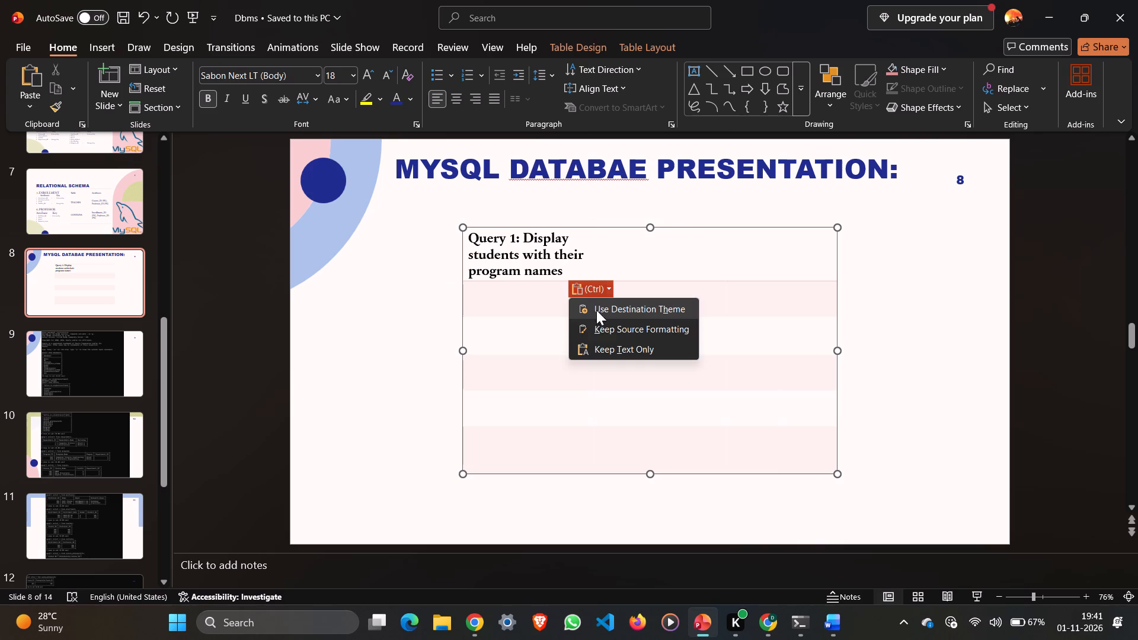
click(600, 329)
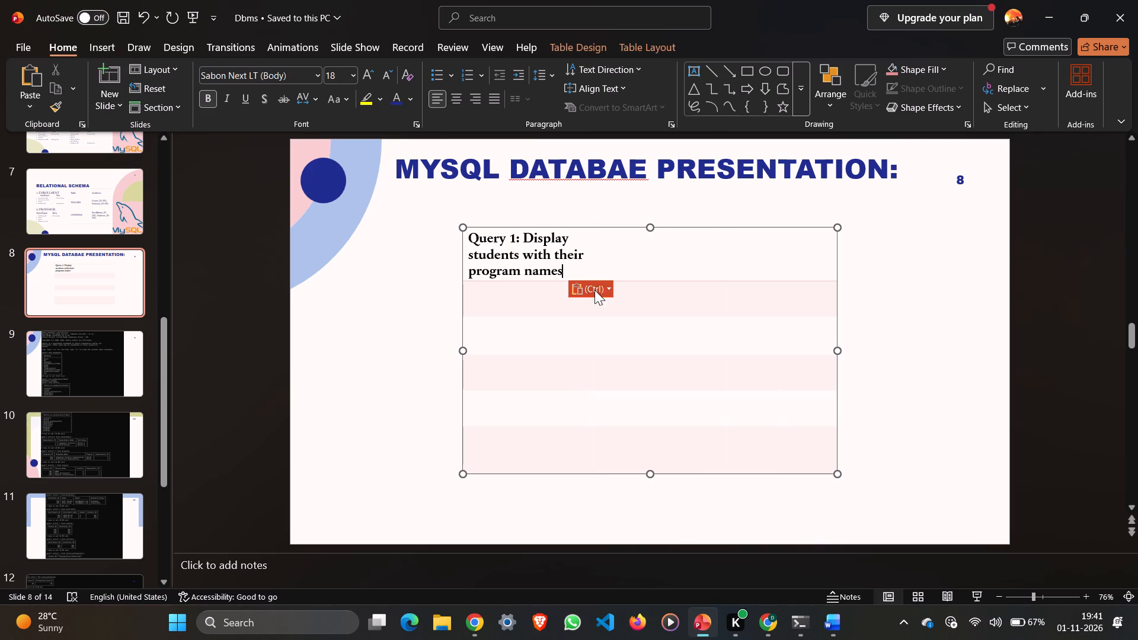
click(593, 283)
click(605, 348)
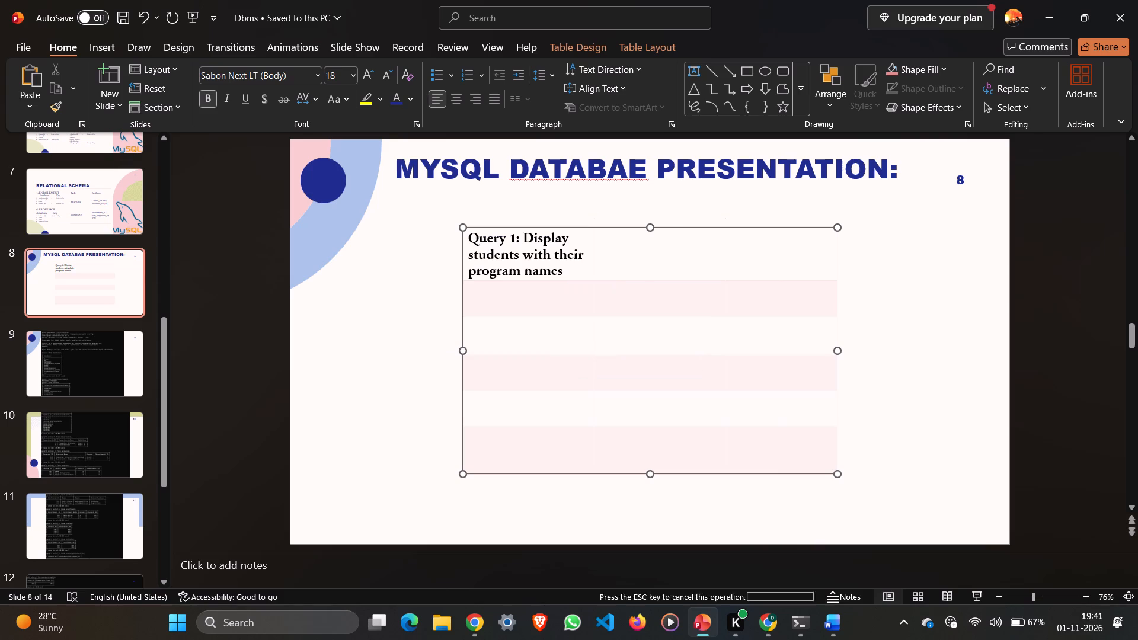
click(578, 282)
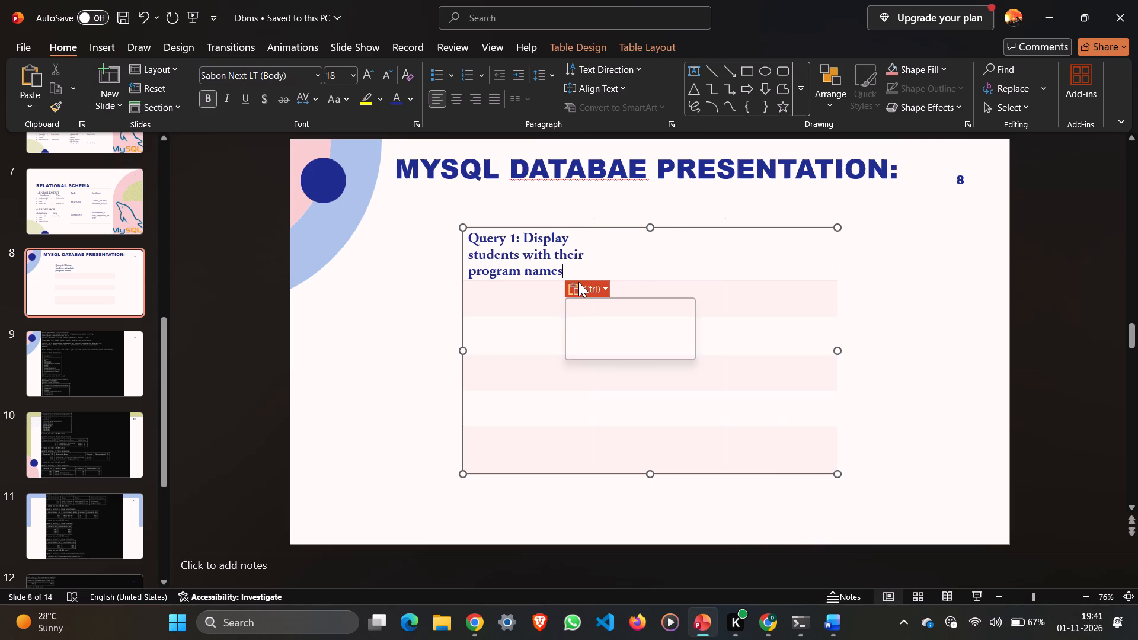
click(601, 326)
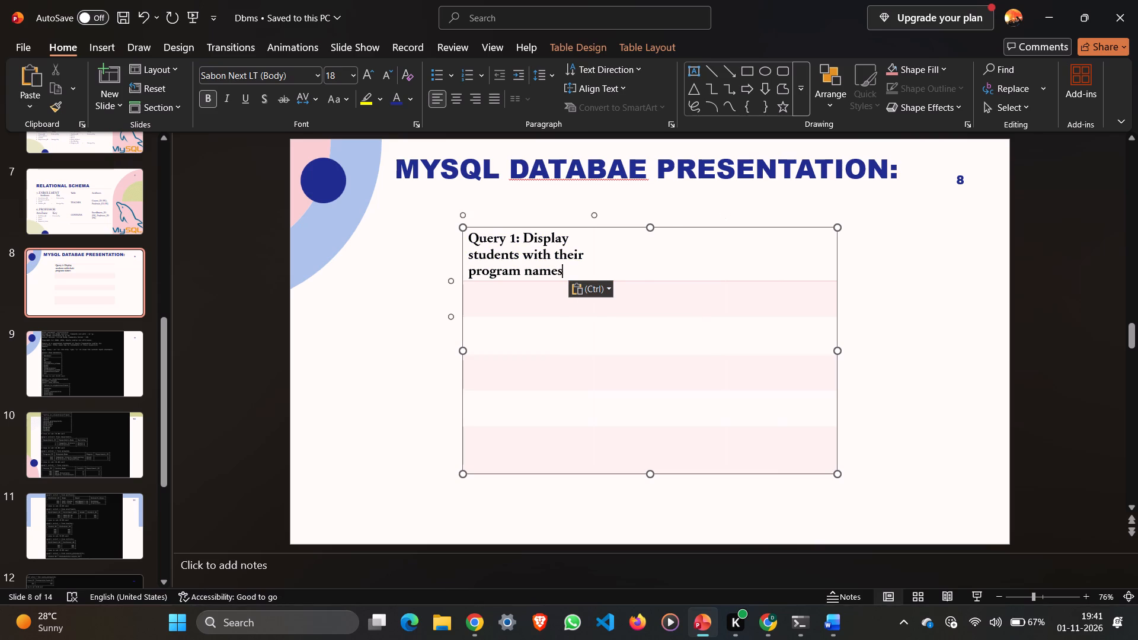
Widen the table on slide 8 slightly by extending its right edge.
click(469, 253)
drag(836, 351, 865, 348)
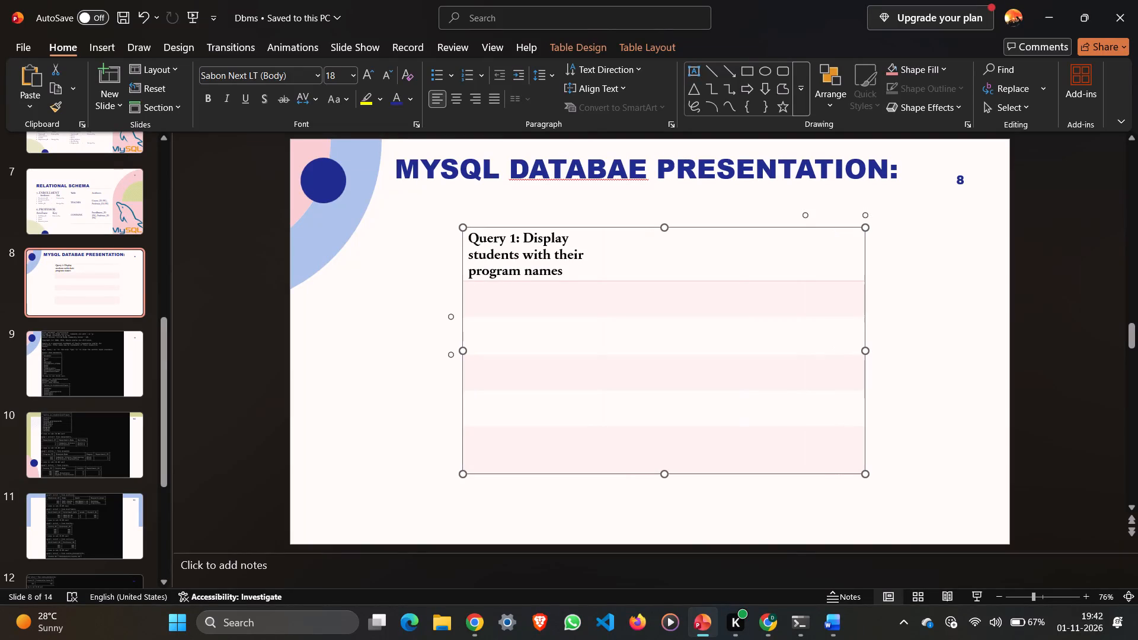
Delete the table from slide 8 along with the empty content placeholder left behind it.
click(865, 281)
key(Delete)
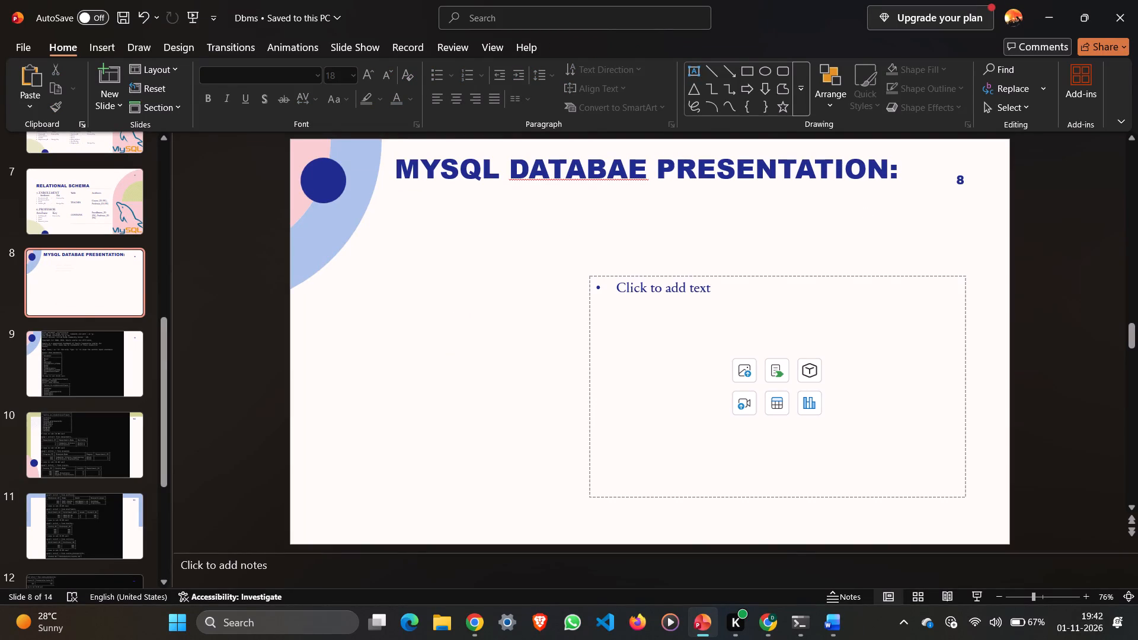
click(797, 276)
key(Delete)
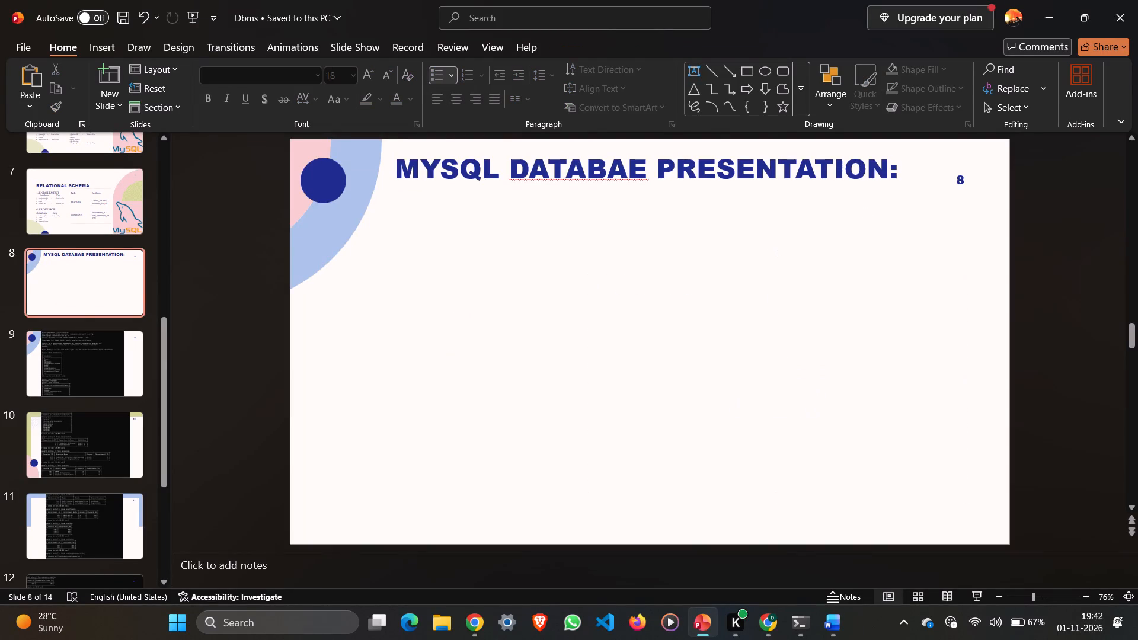
Insert a text box in the middle of slide 8 and stretch it to about the title's width.
click(100, 49)
click(586, 98)
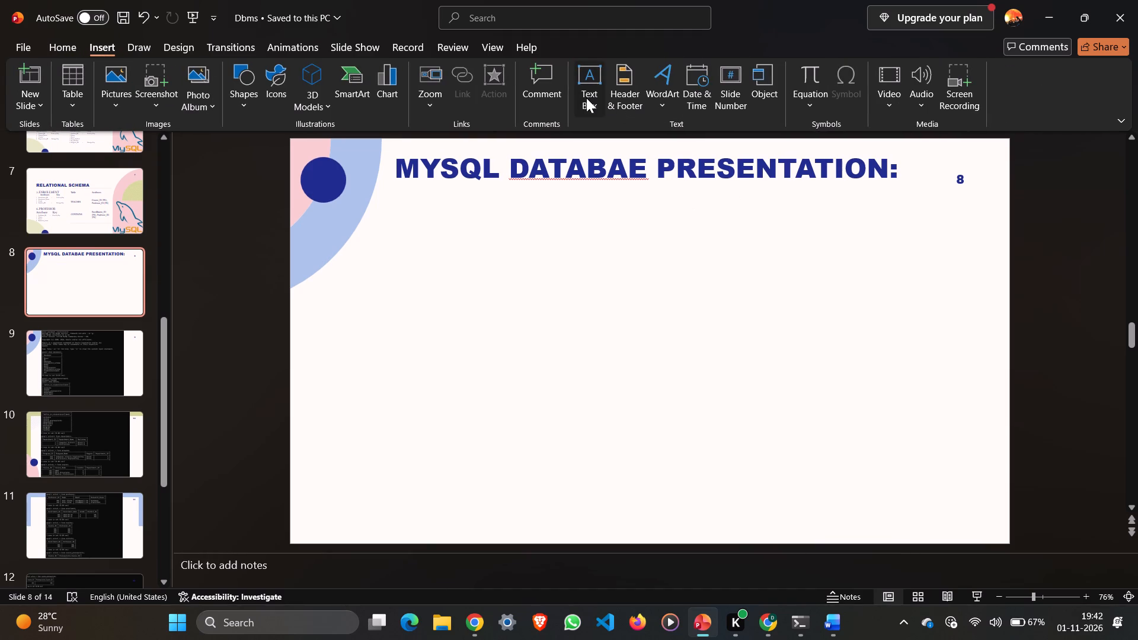
click(577, 316)
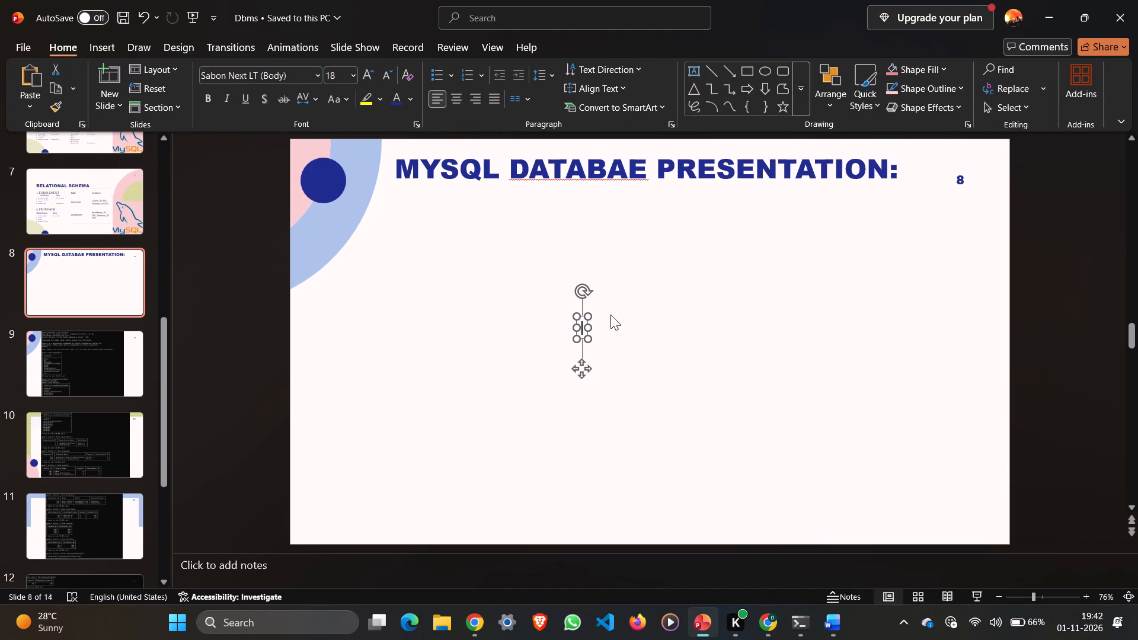
drag(587, 328, 873, 324)
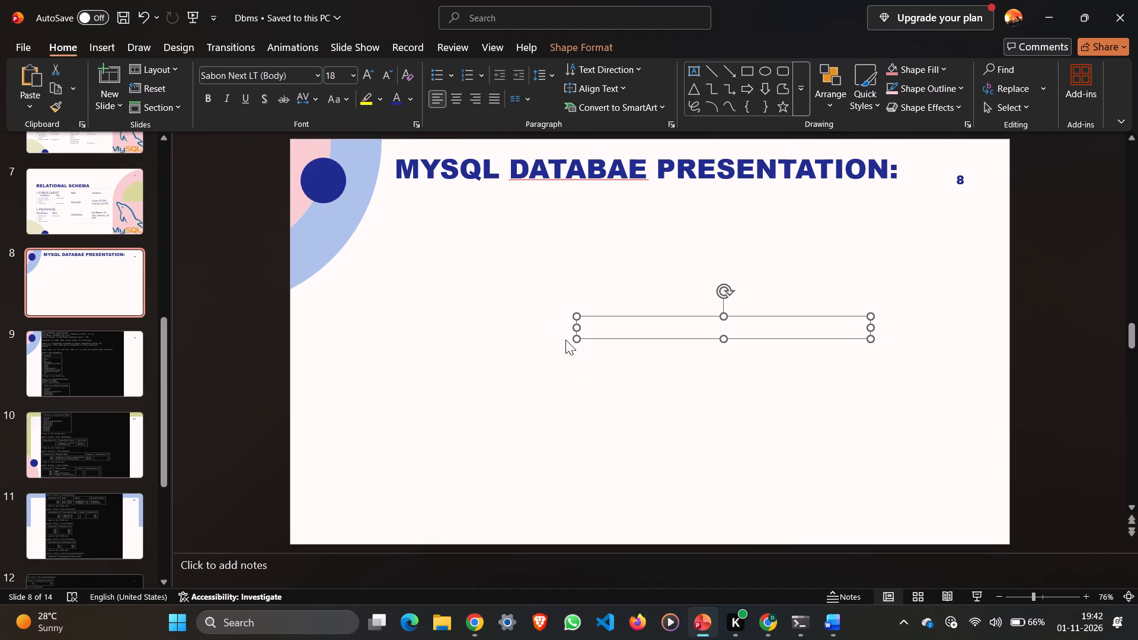
drag(576, 327, 415, 343)
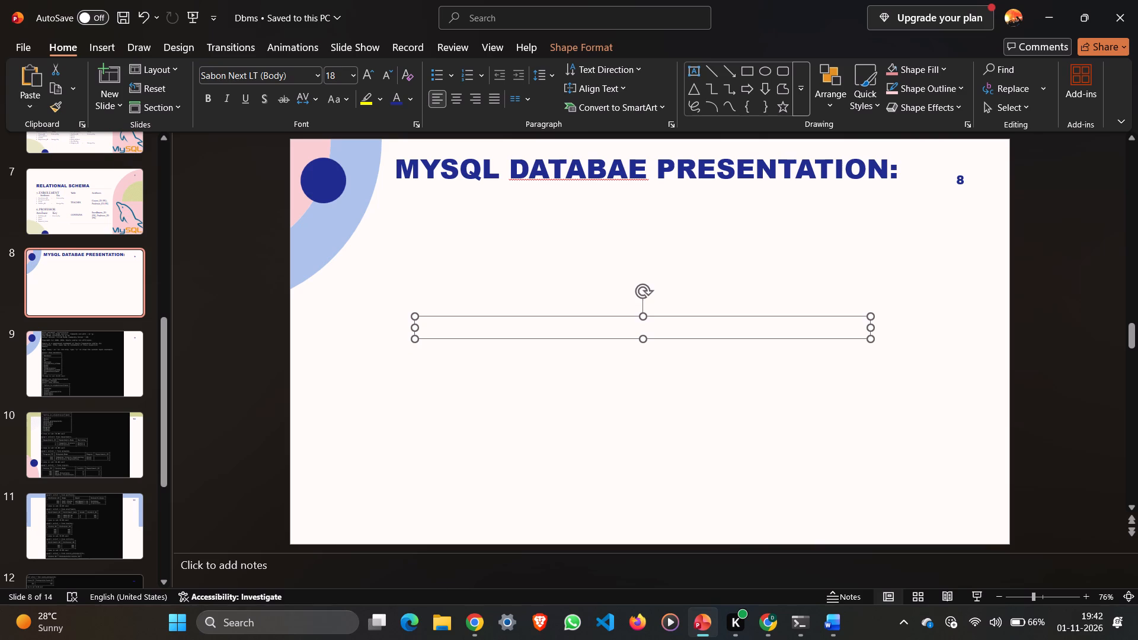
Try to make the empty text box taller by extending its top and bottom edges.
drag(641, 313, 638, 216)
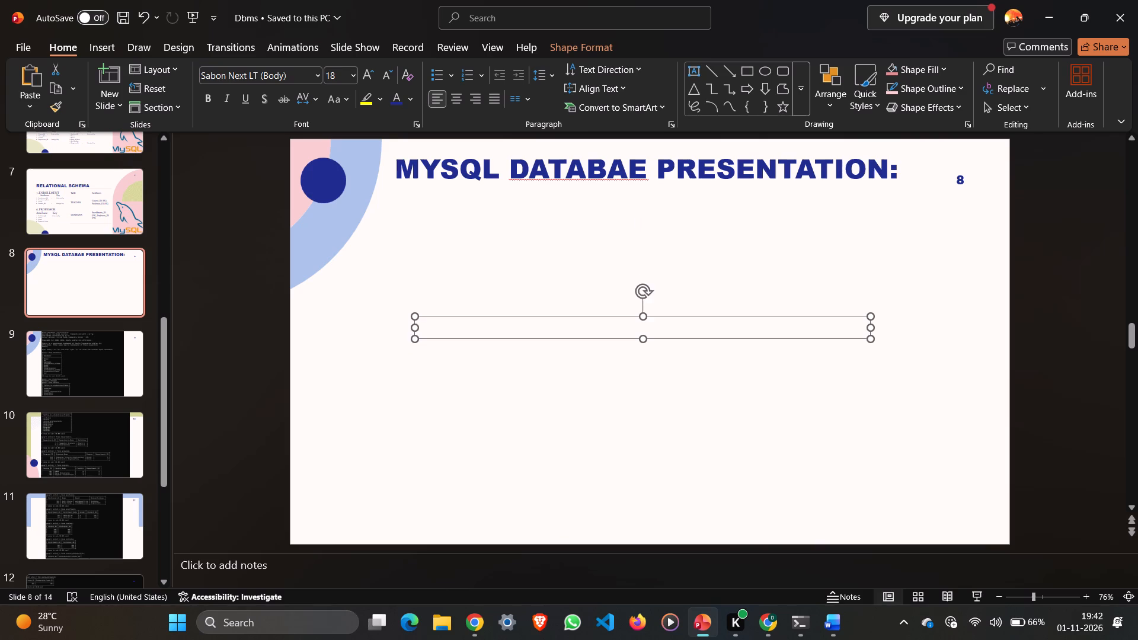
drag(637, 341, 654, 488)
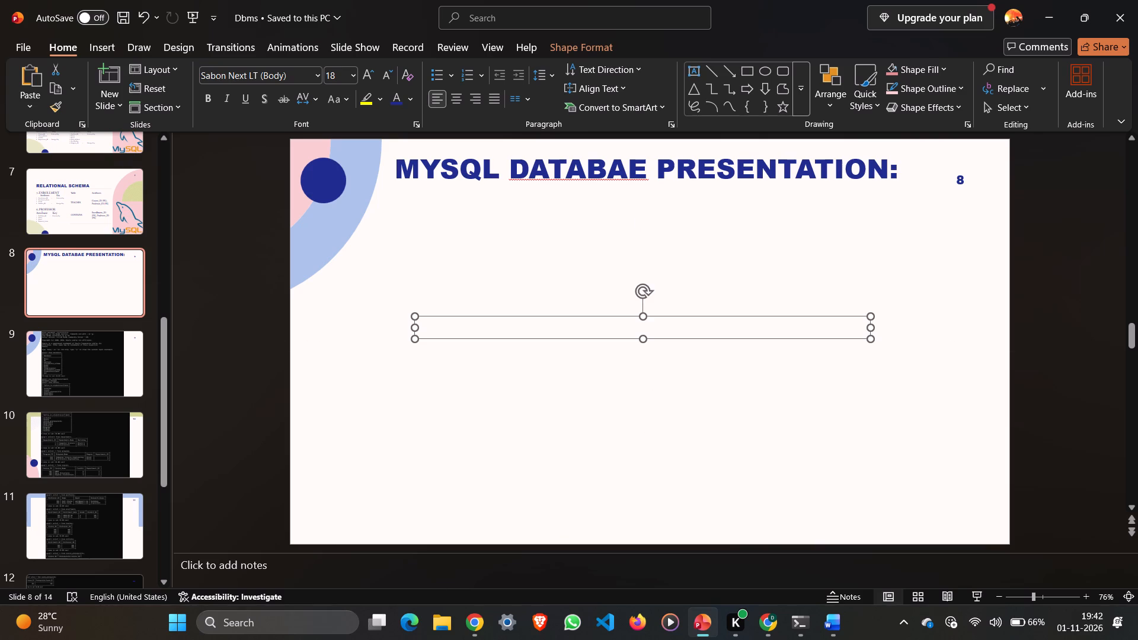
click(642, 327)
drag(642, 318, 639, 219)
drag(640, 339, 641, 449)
Paste "Query 1: Display students with their program names" into the text box, leaving a blank line above it.
click(506, 326)
key(ctrl+v)
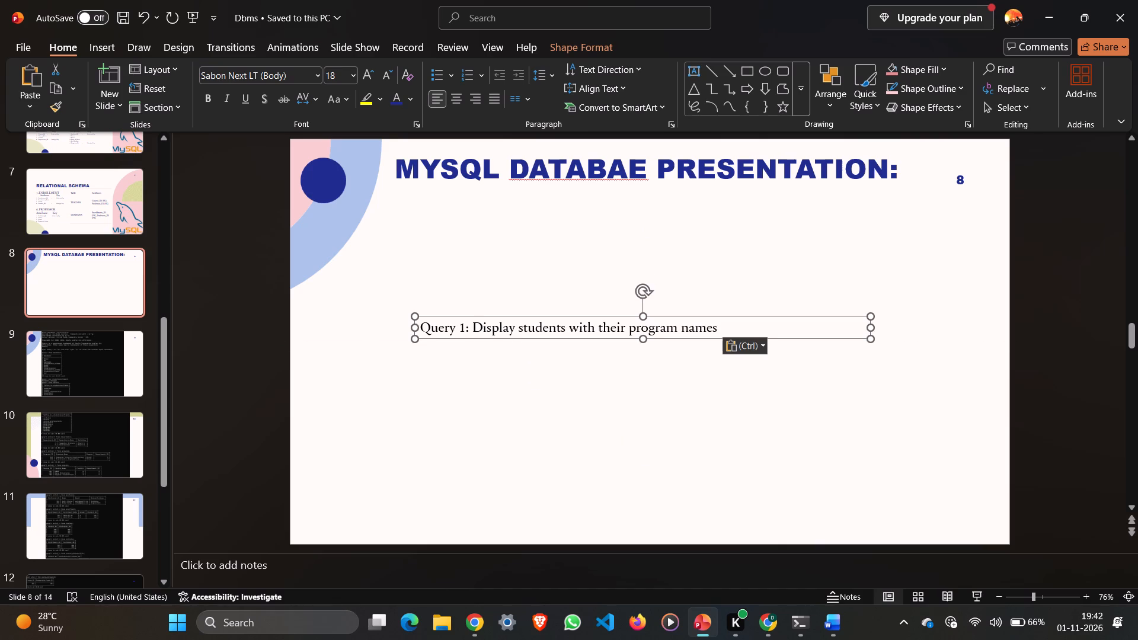
click(717, 332)
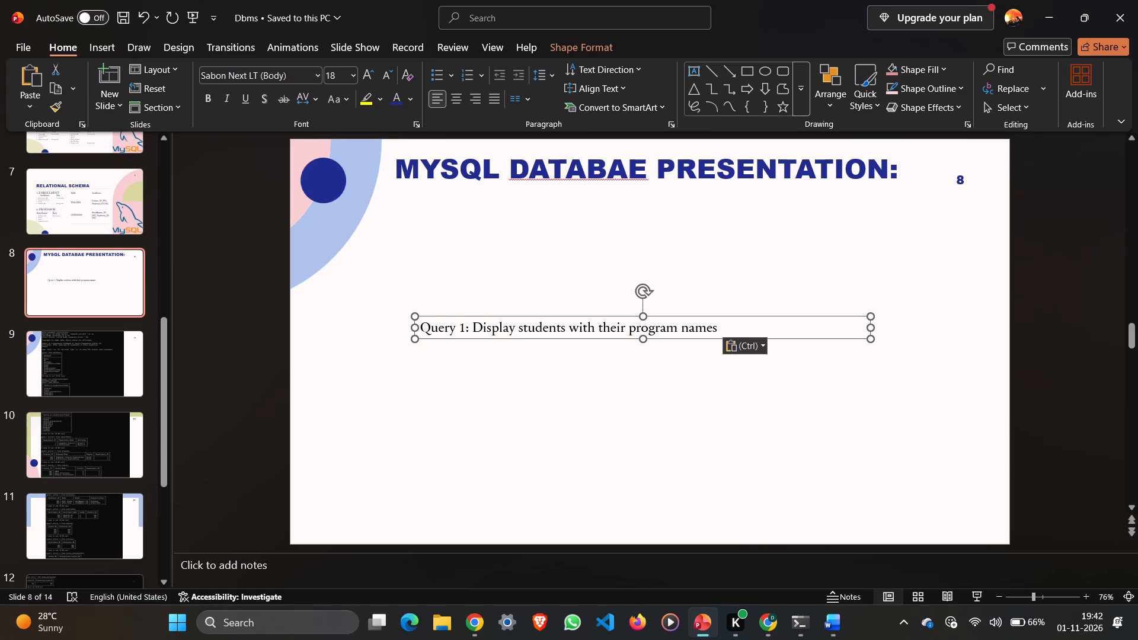
click(742, 329)
key(Return)
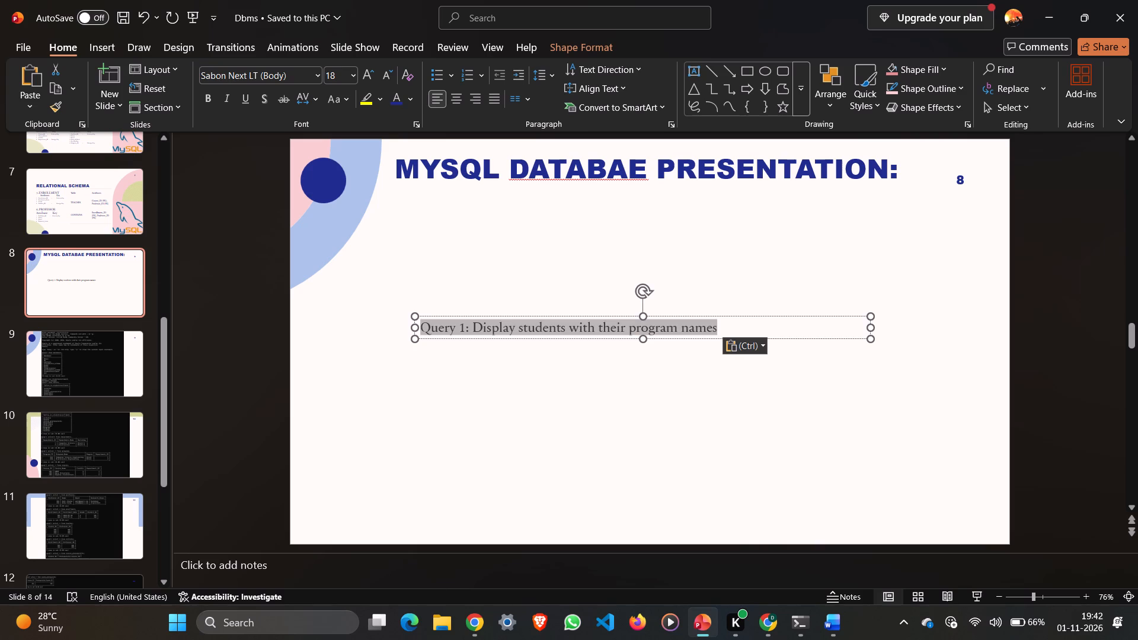
key(Return)
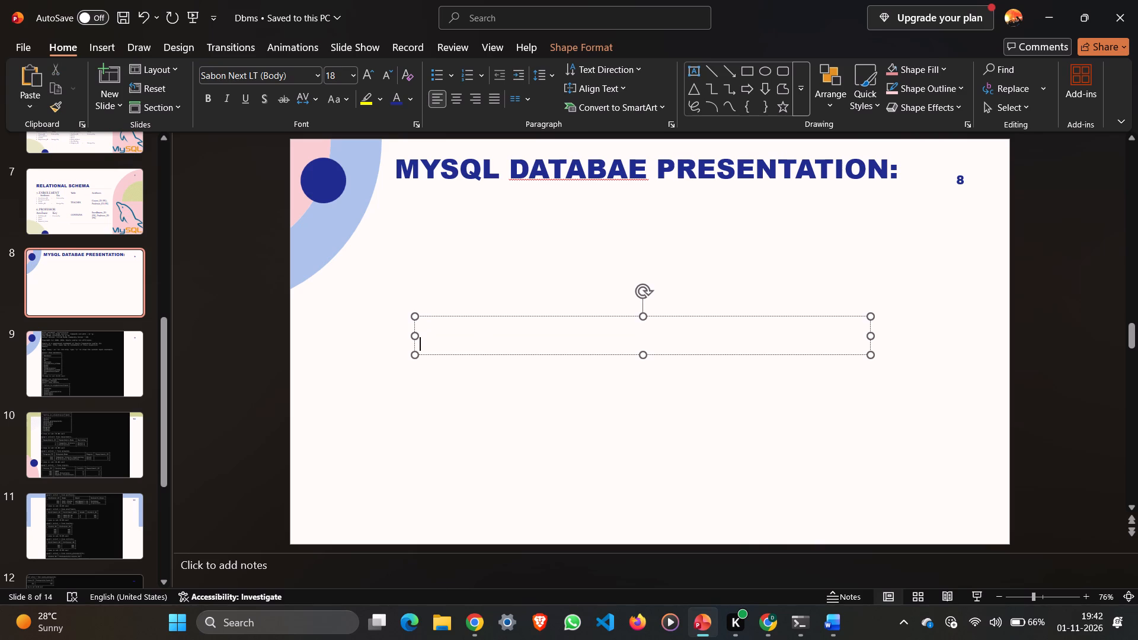
key(ctrl+v)
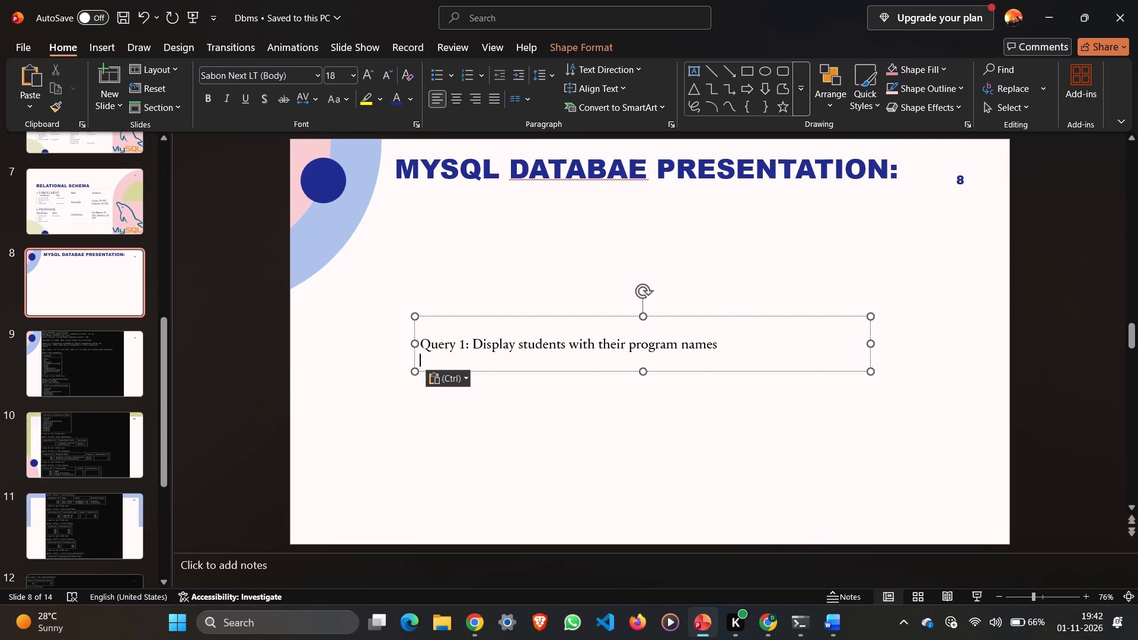
Copy "Query 2: Display courses with their department names" from the ChatGPT conversation and paste it below Query 1 on slide 8.
key(alt+Tab)
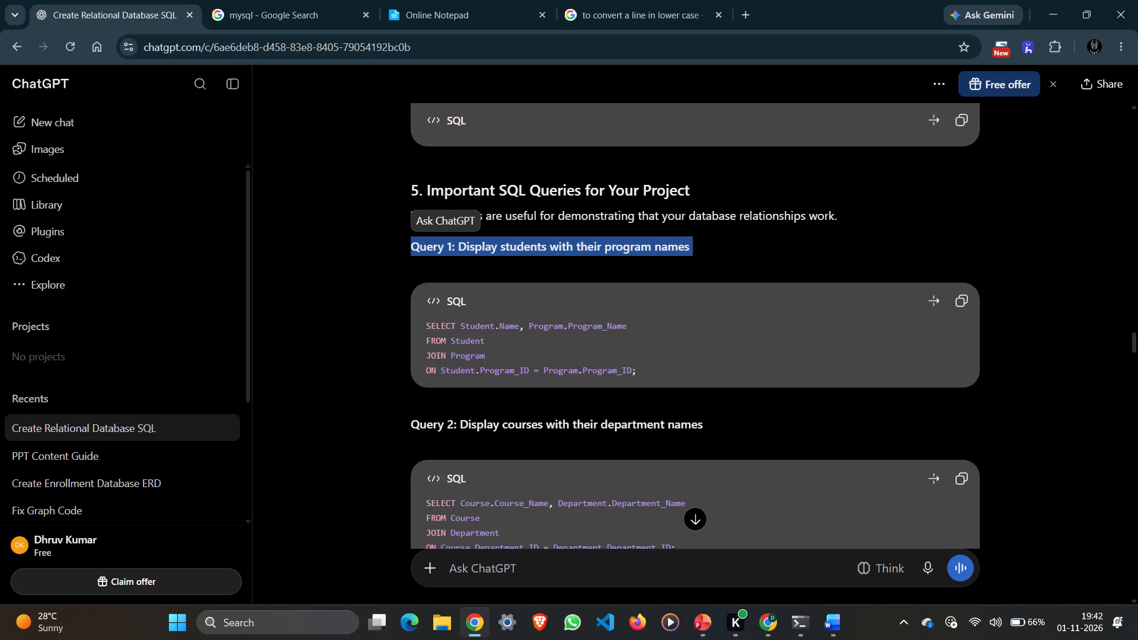
triple_click(568, 430)
key(ctrl+c)
key(alt+Tab)
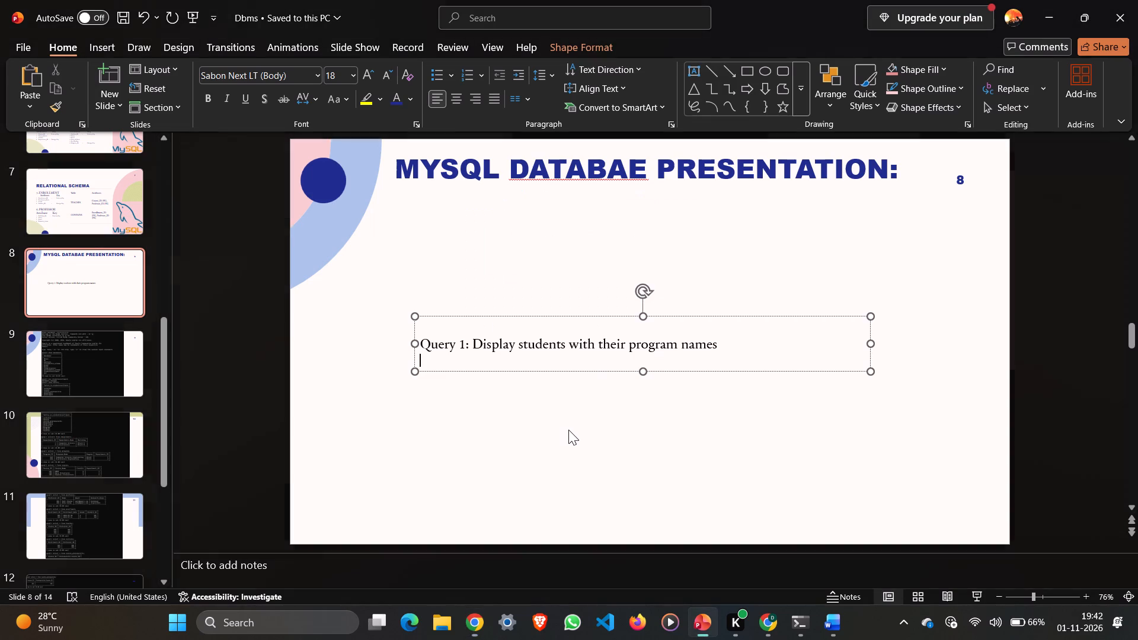
key(ctrl+v)
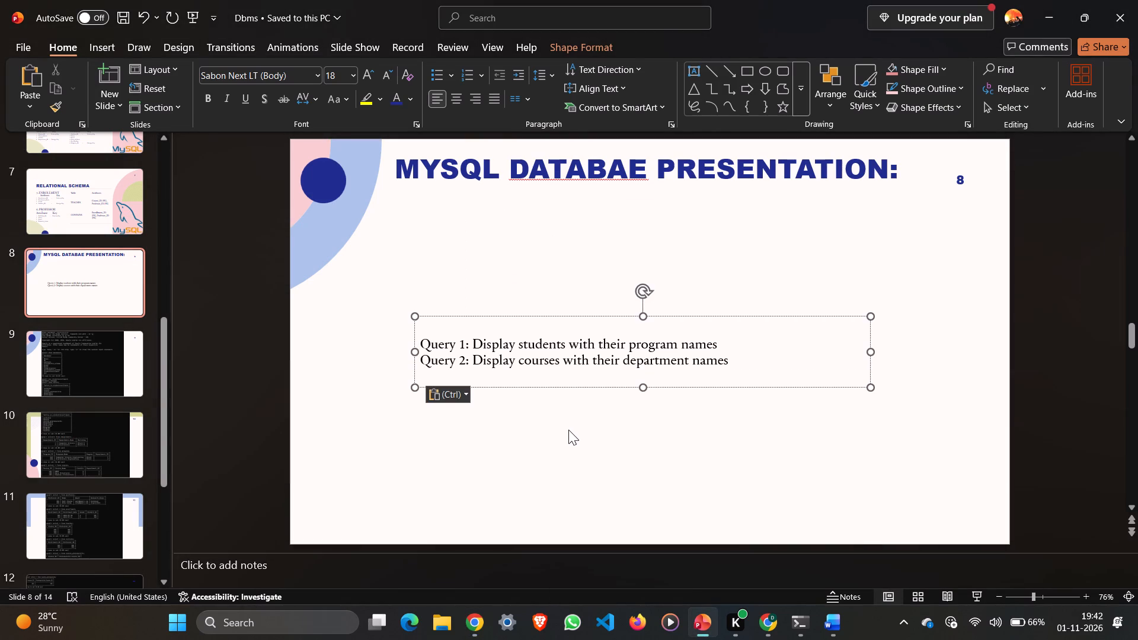
Copy "Query 3: Display student enrollment details" from the ChatGPT conversation and paste it below Query 2 on slide 8.
key(alt+Tab)
scroll(532, 477, down, 3)
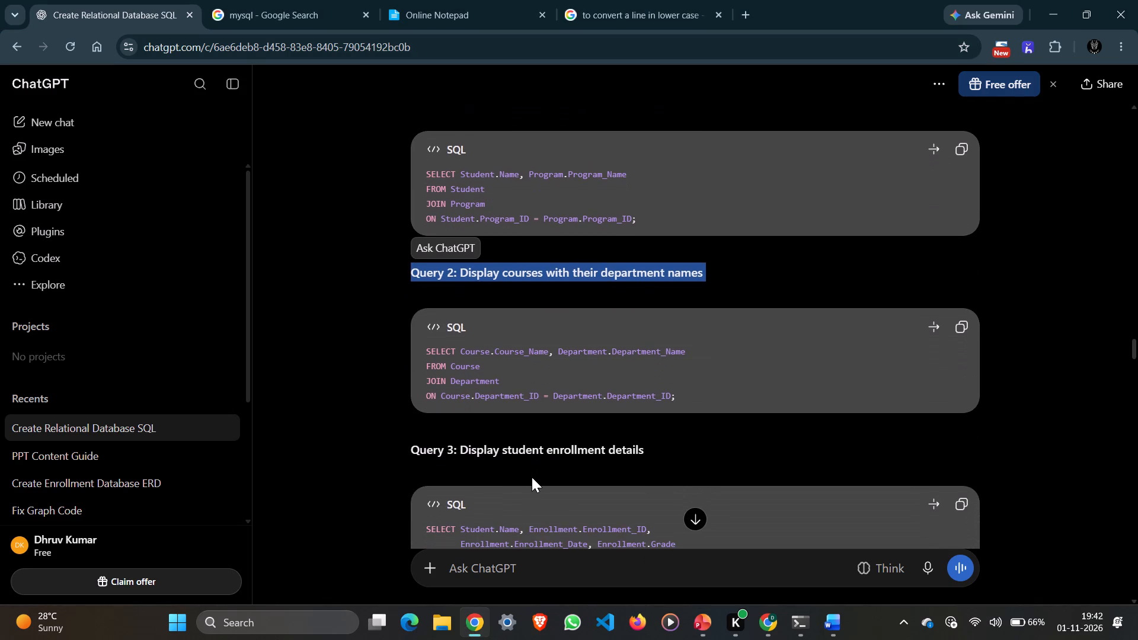
triple_click(523, 450)
click(523, 450)
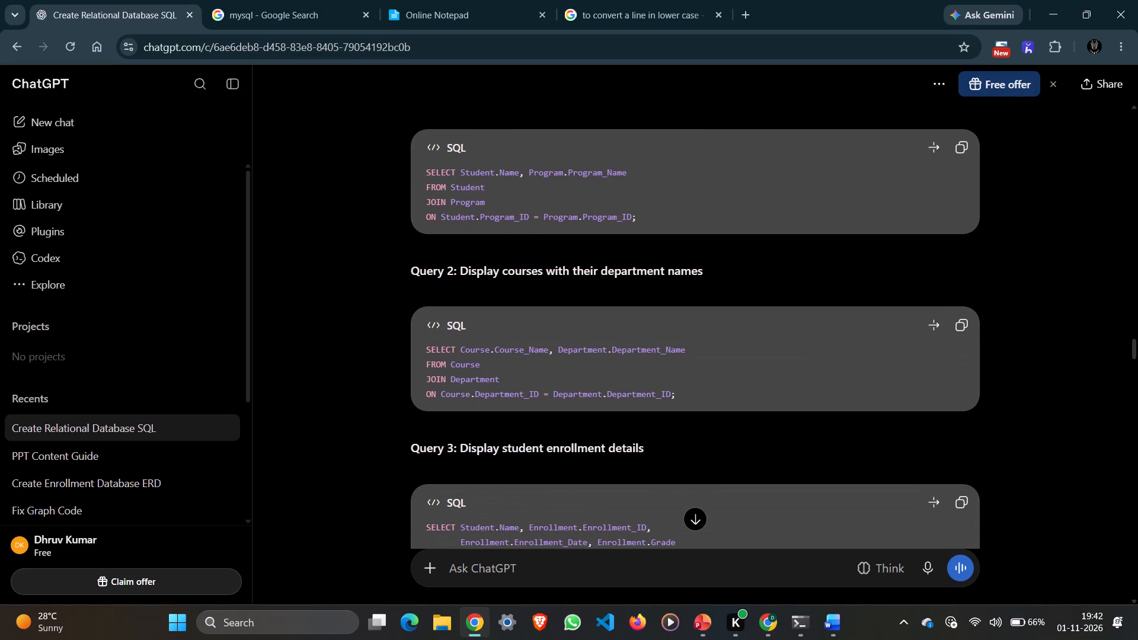
triple_click(523, 450)
key(ctrl+c)
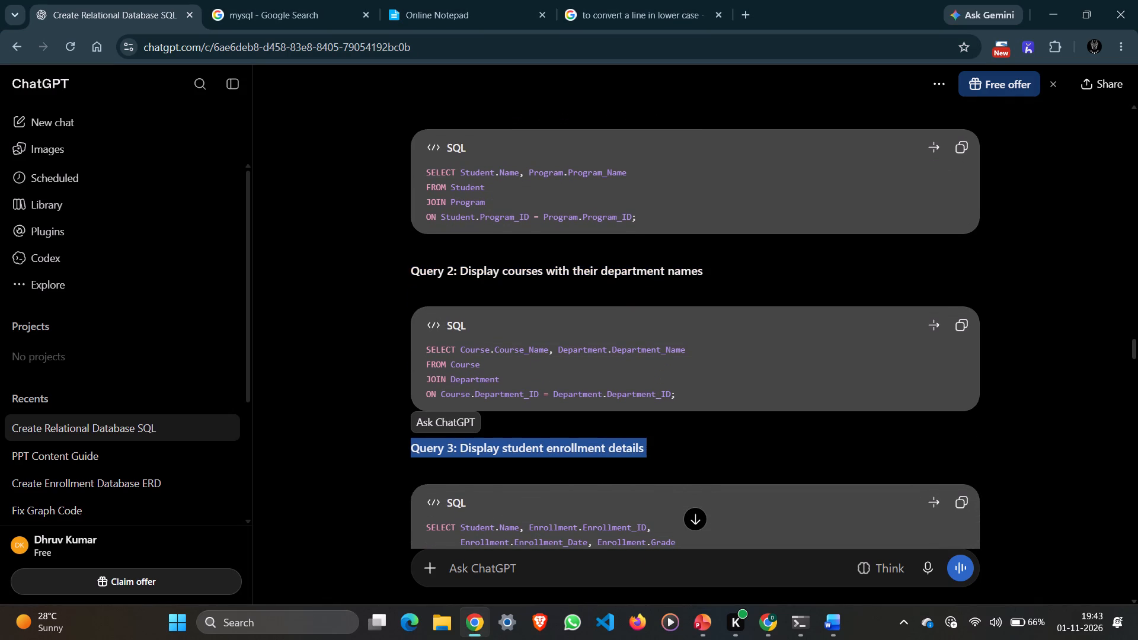
key(alt+Tab)
key(ctrl+v)
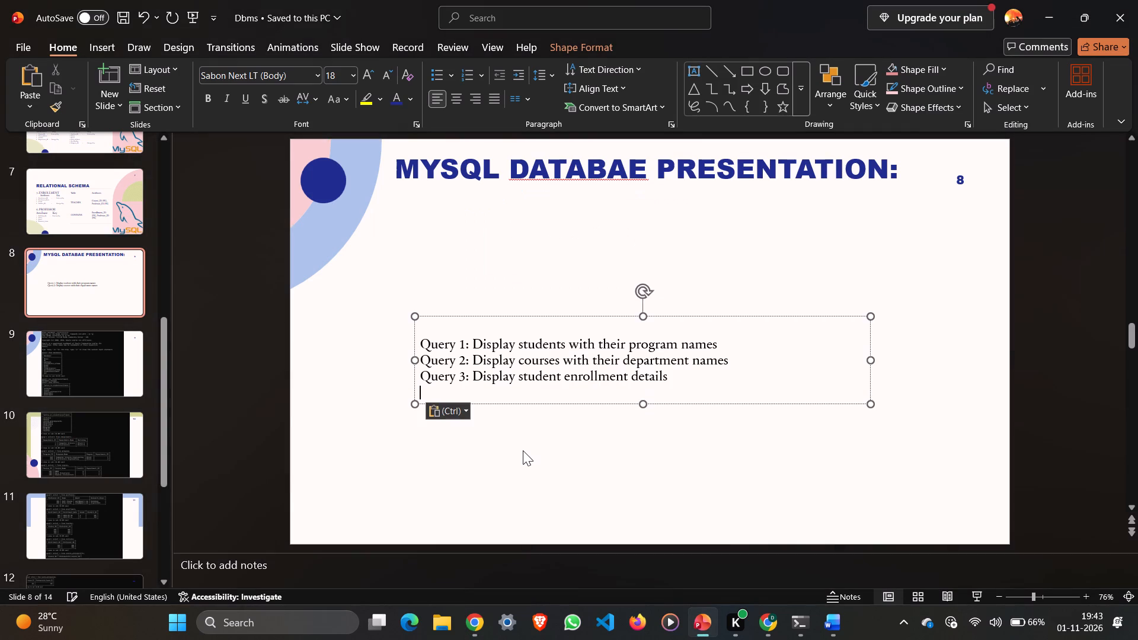
Copy "Query 4: Display professors and the courses they teach" from the ChatGPT conversation and paste it below Query 3 on slide 8.
key(alt+Tab)
scroll(523, 450, down, 5)
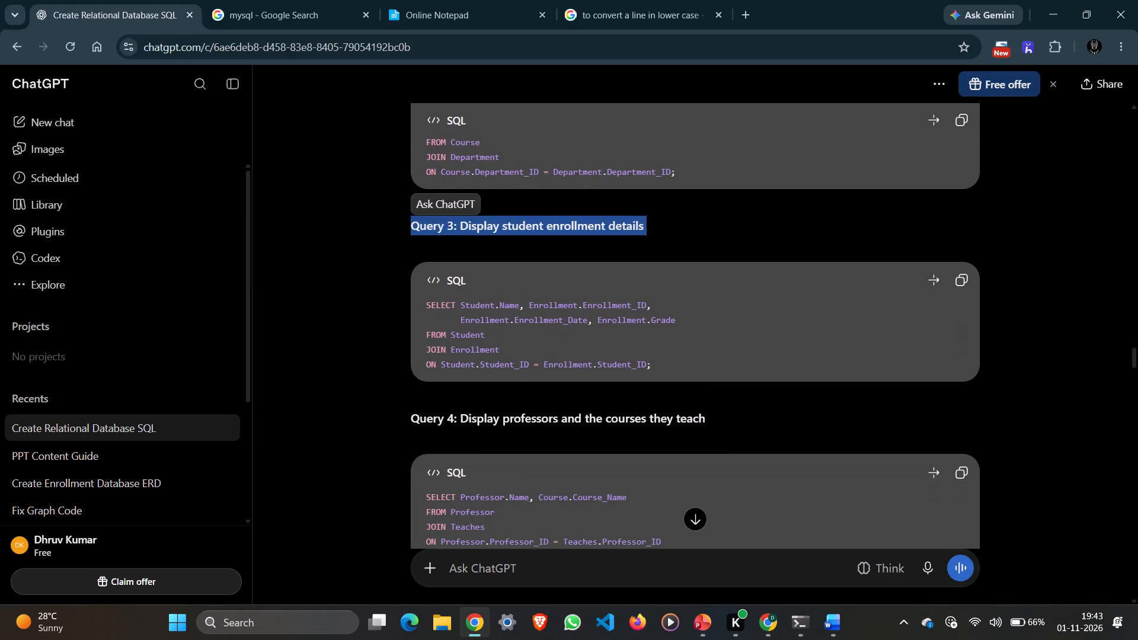
scroll(523, 450, down, 1)
triple_click(521, 388)
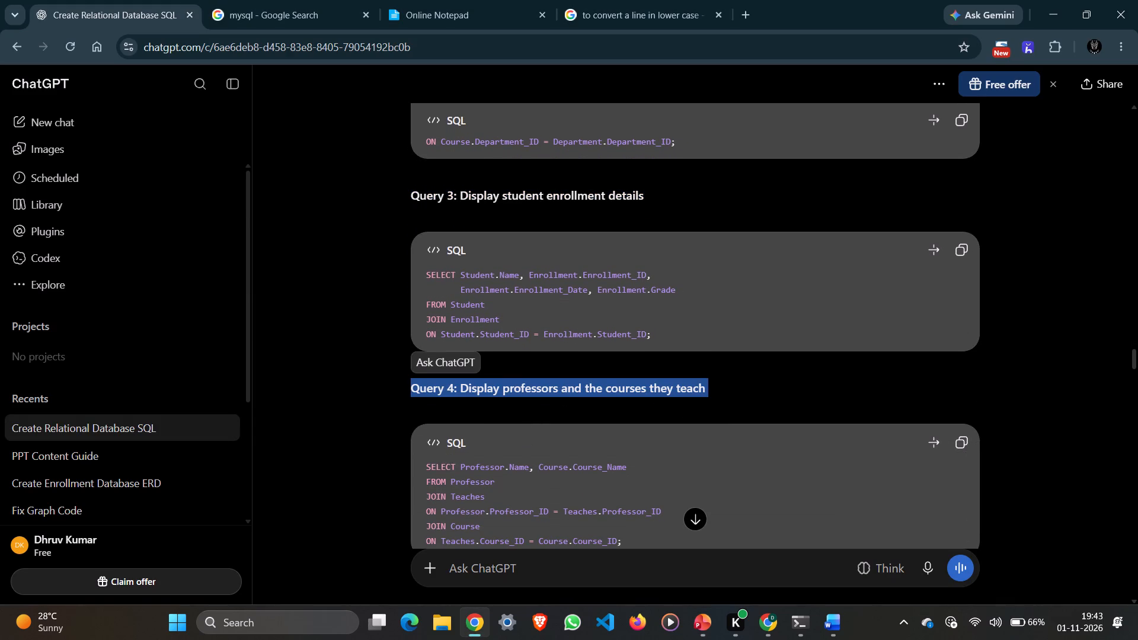
key(ctrl+c)
key(alt+Tab)
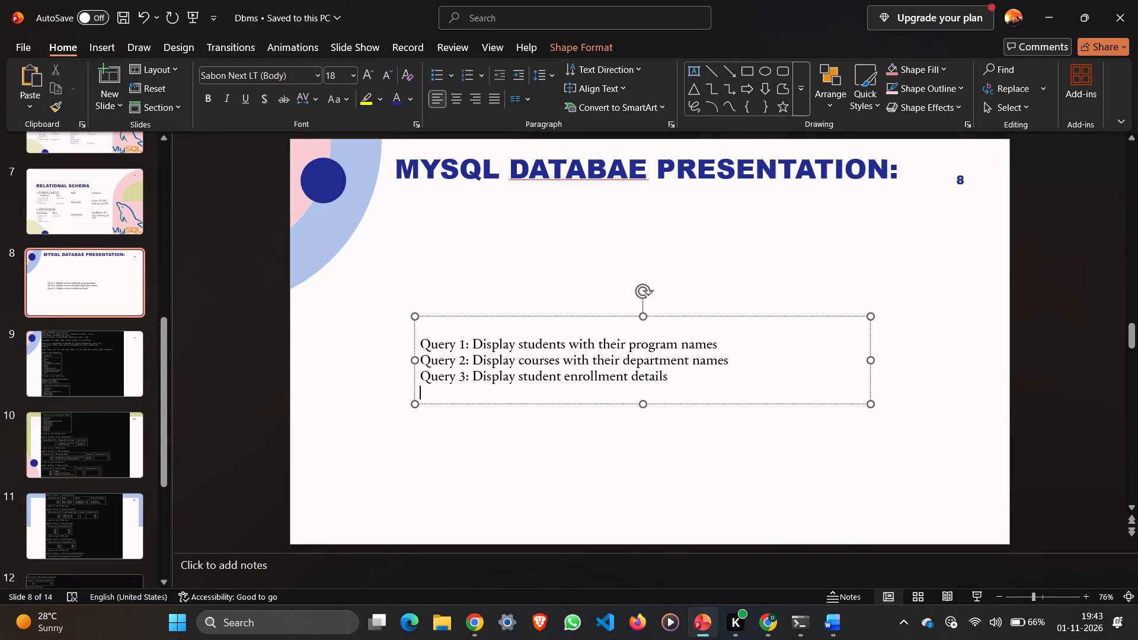
key(ctrl+v)
key(alt+Tab)
scroll(538, 425, down, 1)
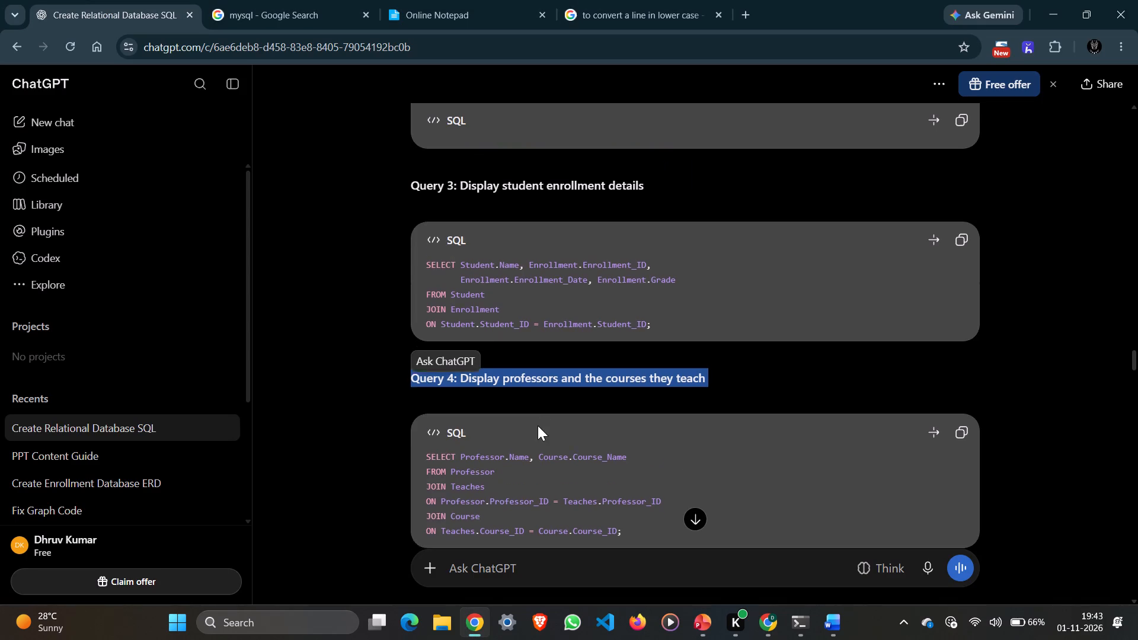
scroll(538, 425, down, 2)
triple_click(528, 444)
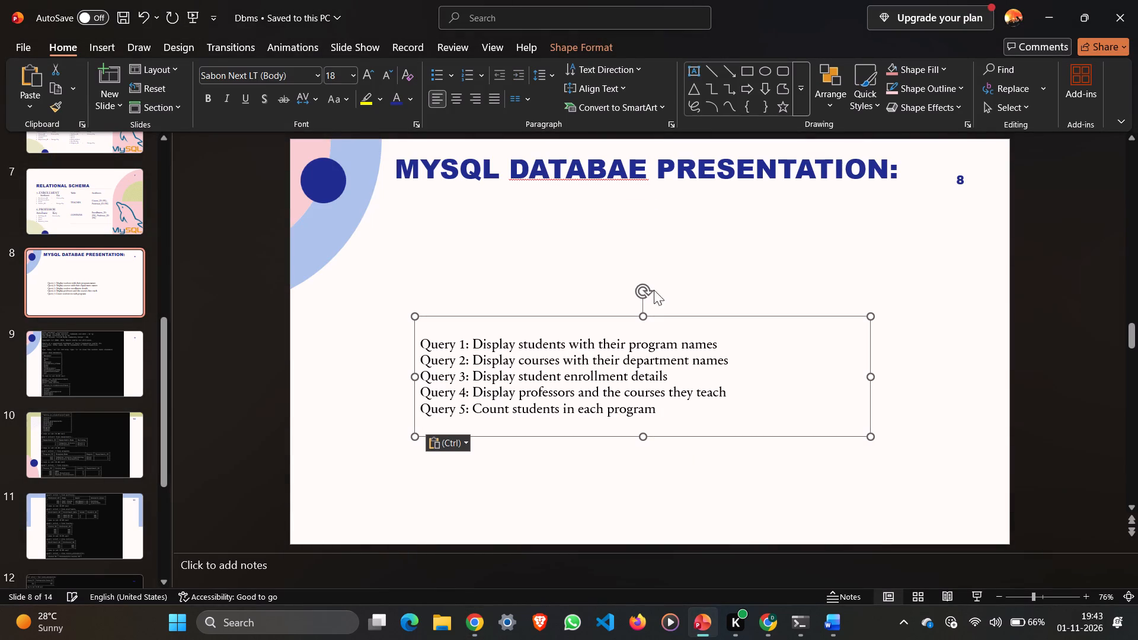
drag(641, 312, 640, 210)
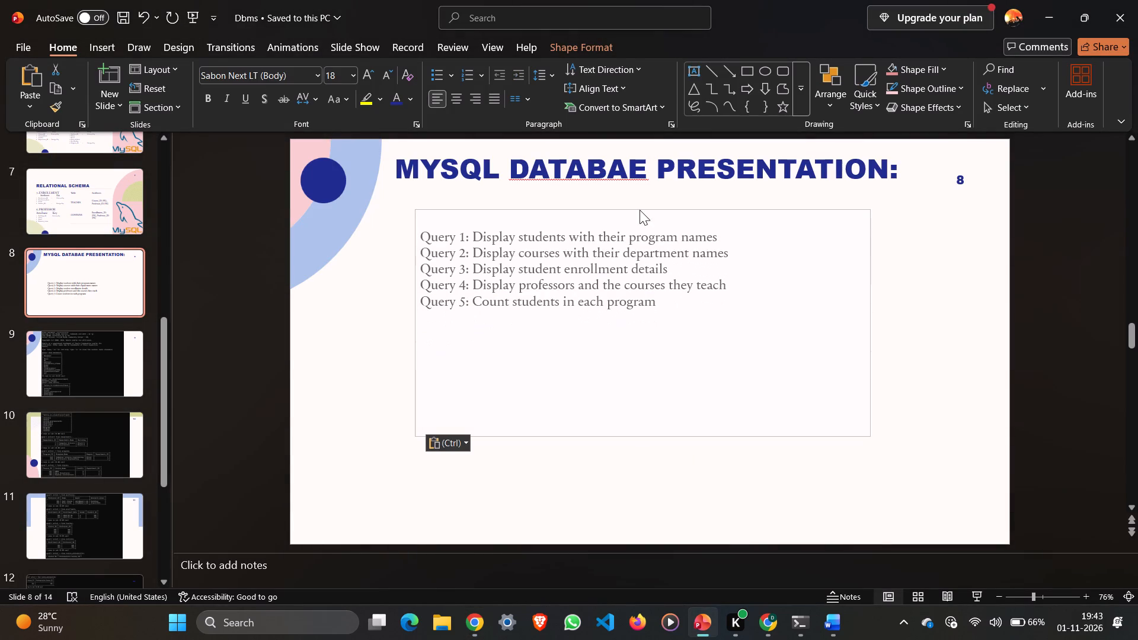
drag(618, 314, 620, 286)
drag(620, 286, 621, 250)
click(460, 218)
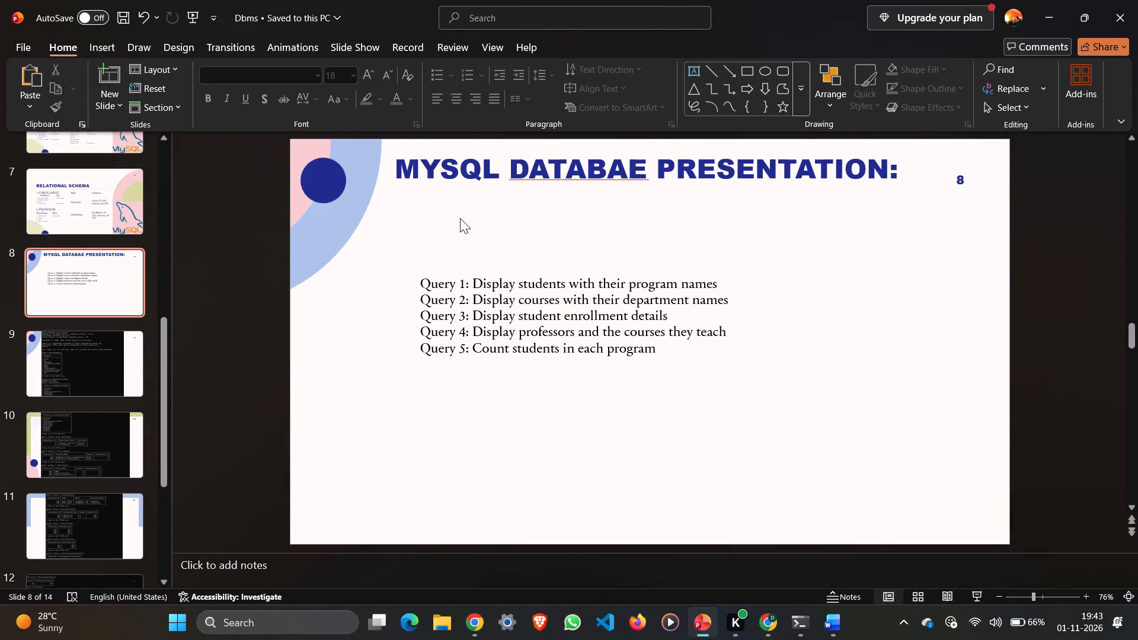
Insert a text box between the slide title and the query list, reading "Some Exammple queries to be performed on Database".
click(102, 47)
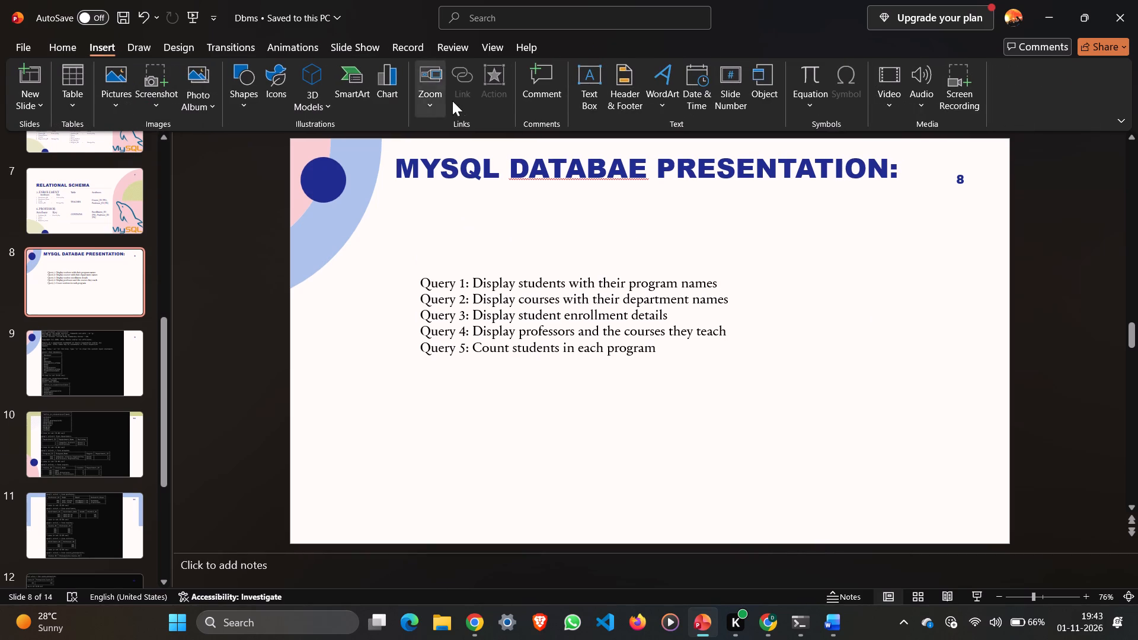
click(592, 87)
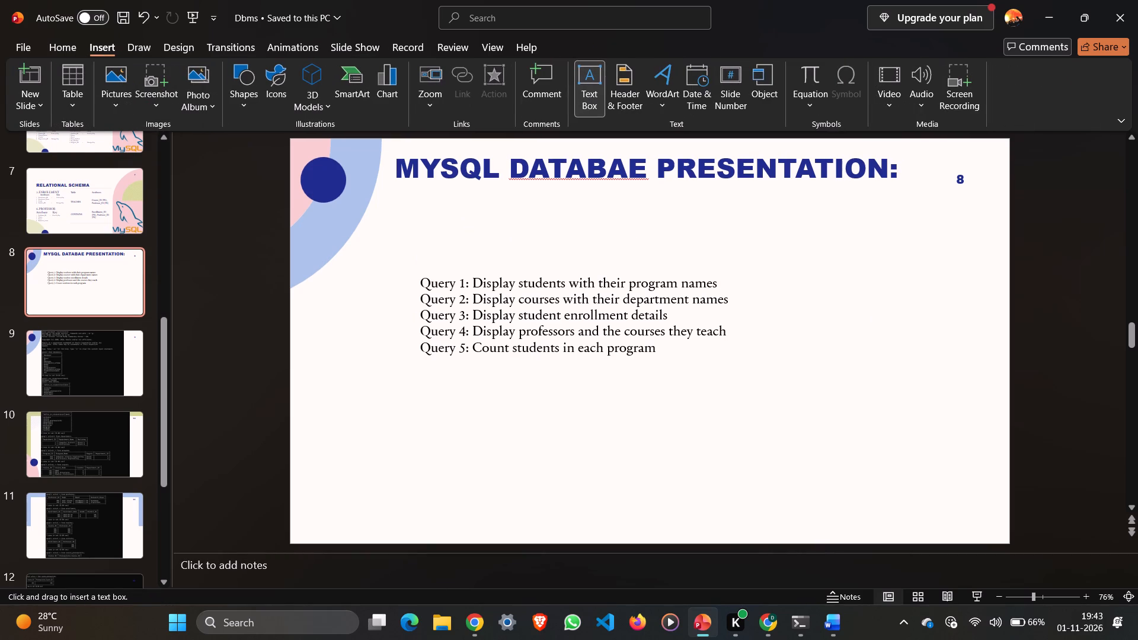
click(502, 227)
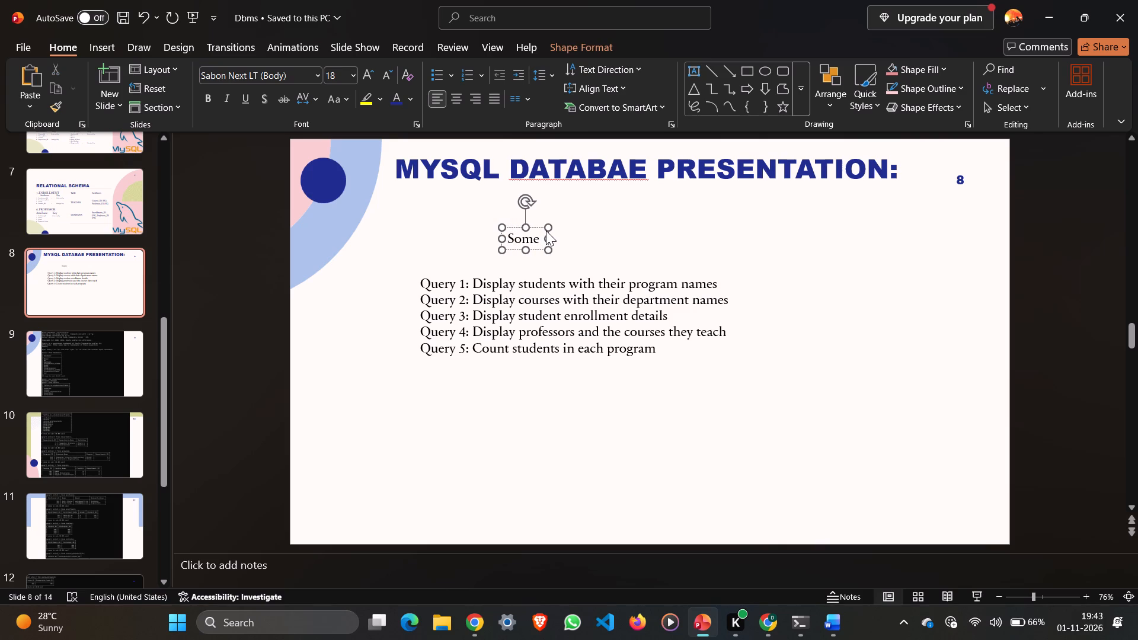
text(queries)
key(space)
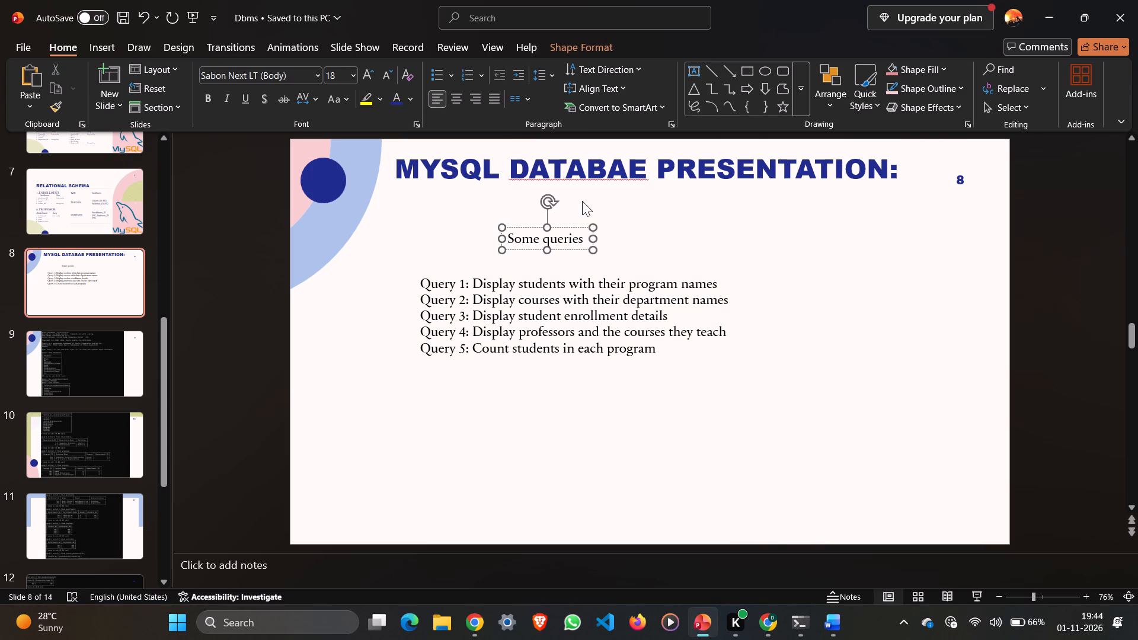
key(BackSpace)
key(BackSpace)
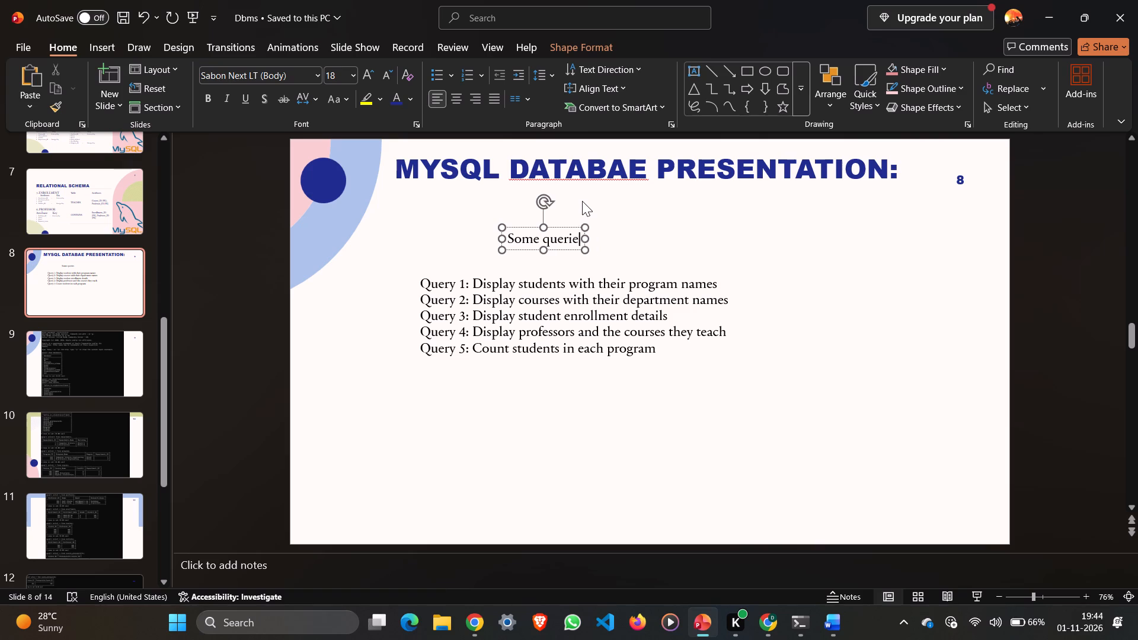
key(BackSpace)
key(BackSpace)
key(BackSpace)
key(BackSpace)
key(BackSpace)
key(BackSpace)
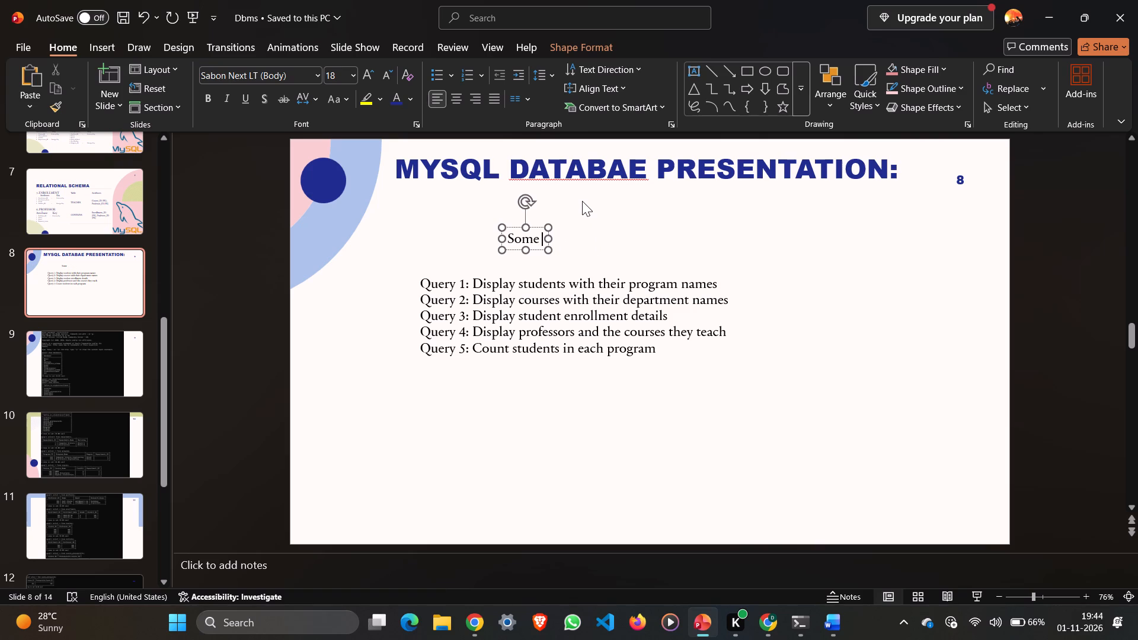
text(xammple queries to be performed)
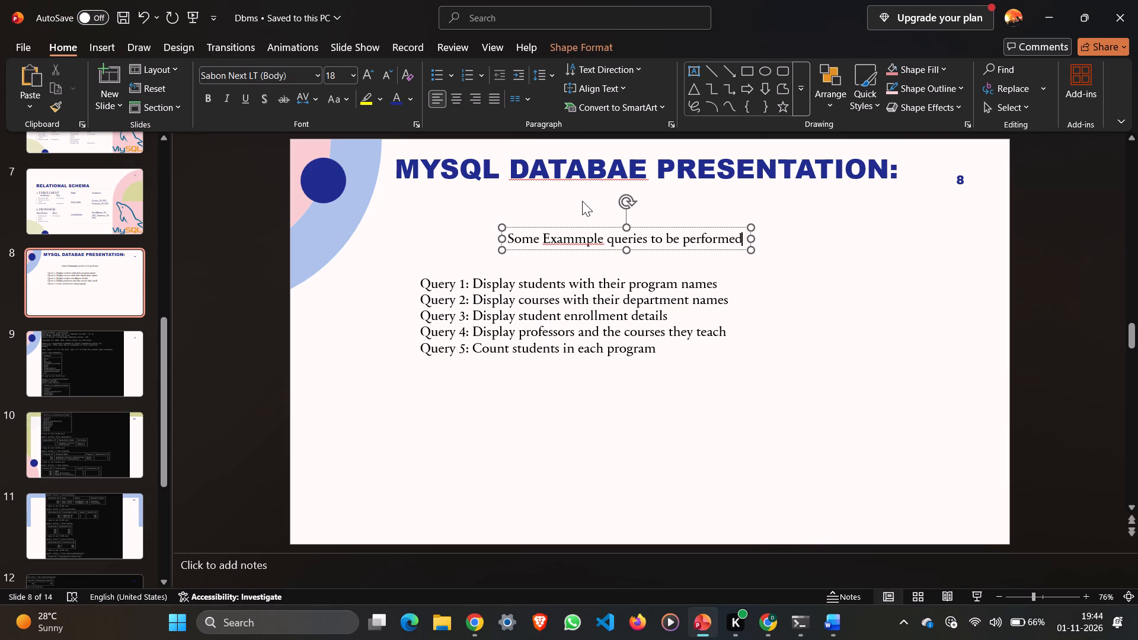
key(space)
text(on)
key(space)
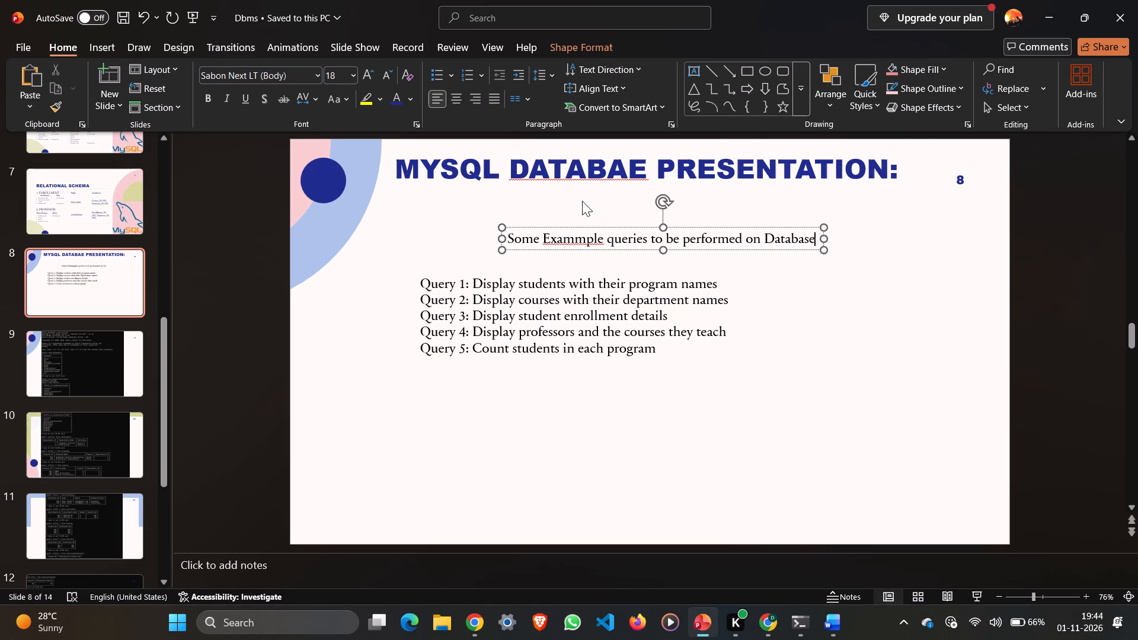
Replace the word "Database" at the end of the new heading with "MySQL Database".
key(BackSpace)
key(BackSpace)
key(BackSpace)
key(BackSpace)
key(BackSpace)
key(BackSpace)
key(BackSpace)
key(BackSpace)
key(BackSpace)
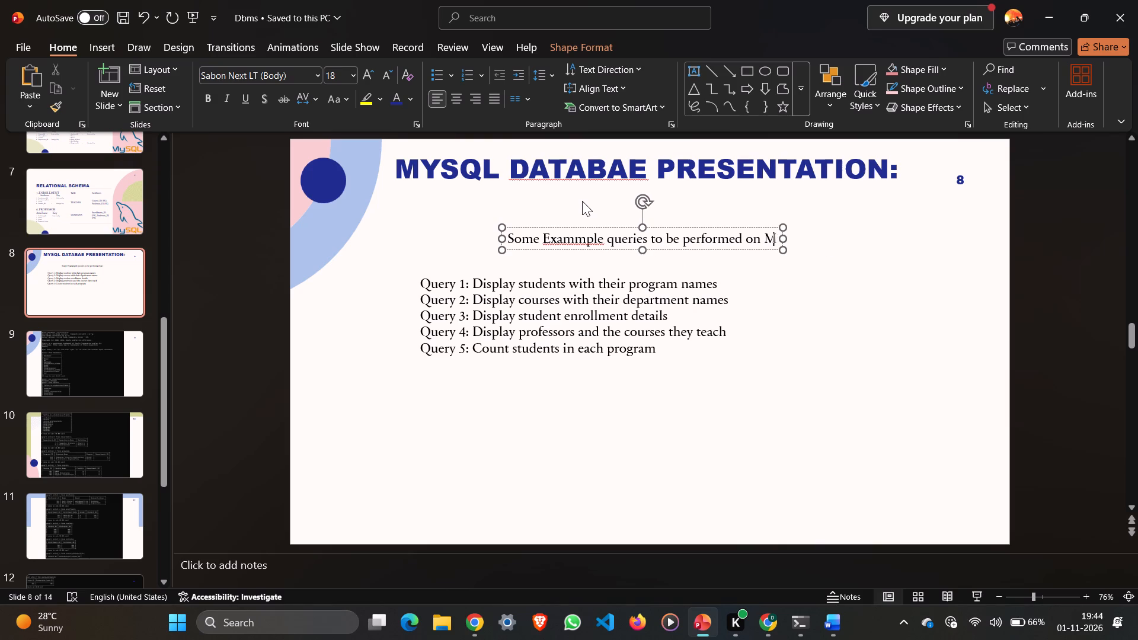
key(y)
text(SQL)
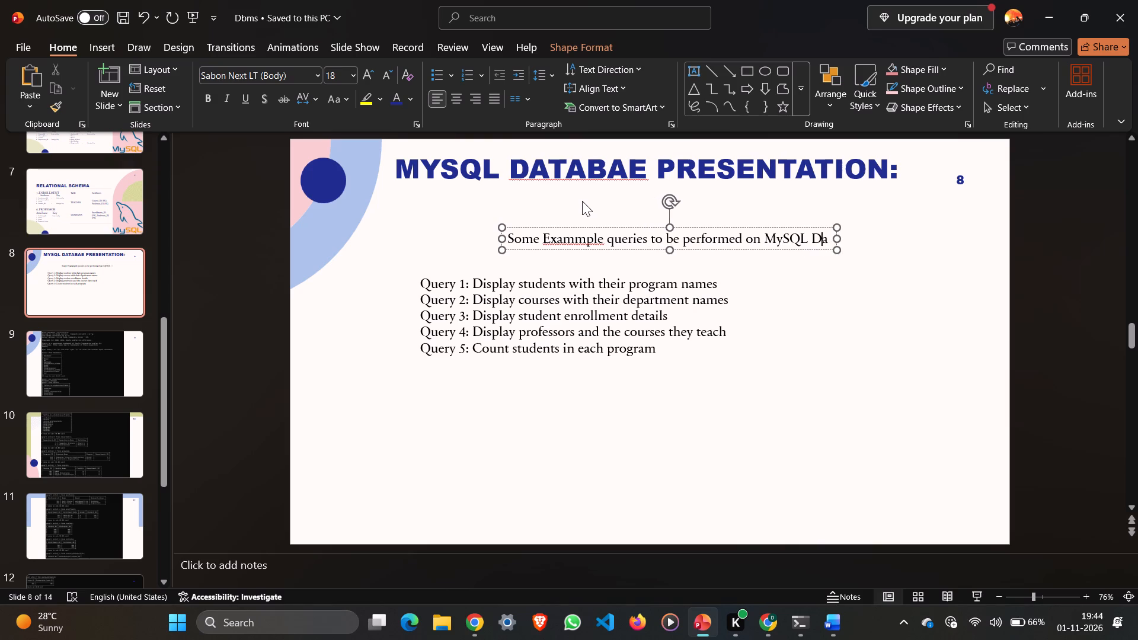
key(BackSpace)
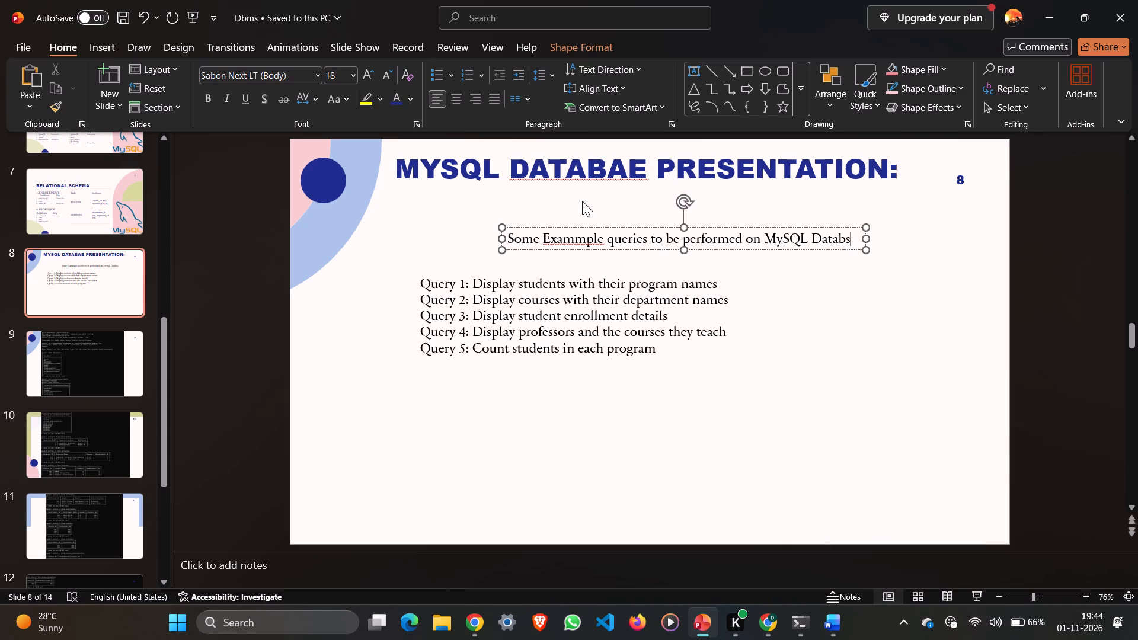
key(BackSpace)
text(ase)
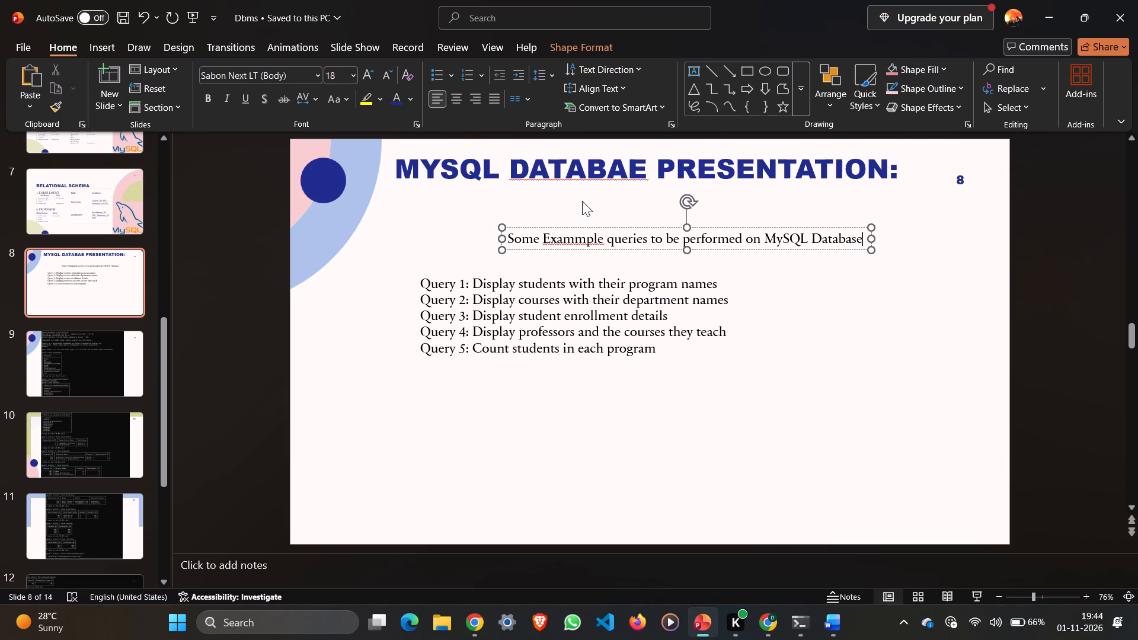
Widen the heading's text box leftward so its text lines up with the start of the query list.
drag(501, 239, 429, 237)
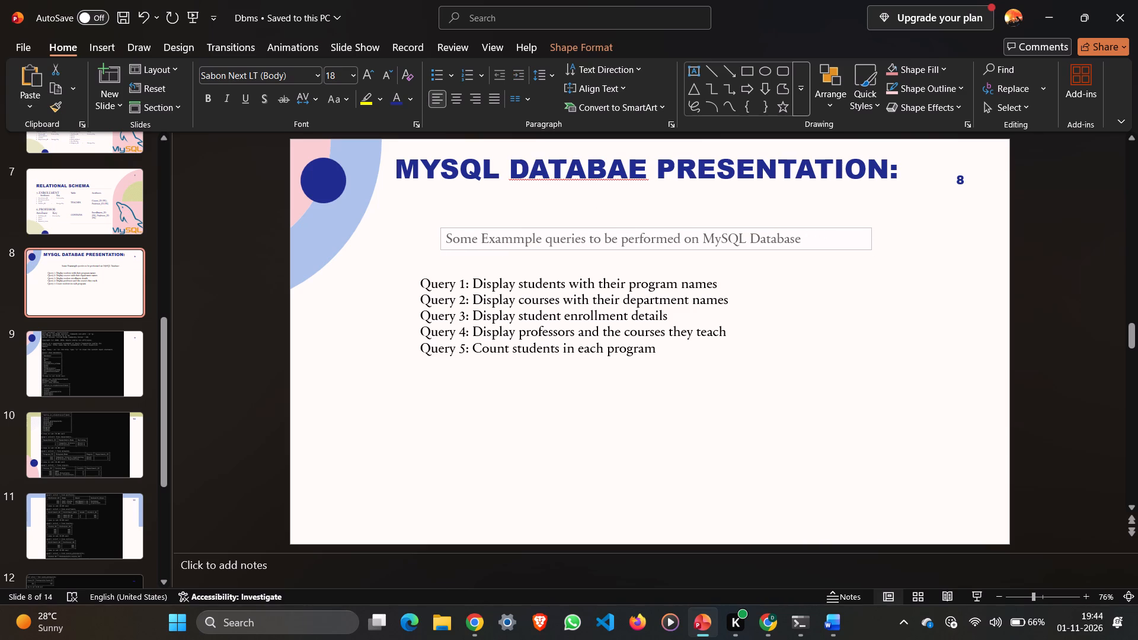
drag(429, 237, 418, 235)
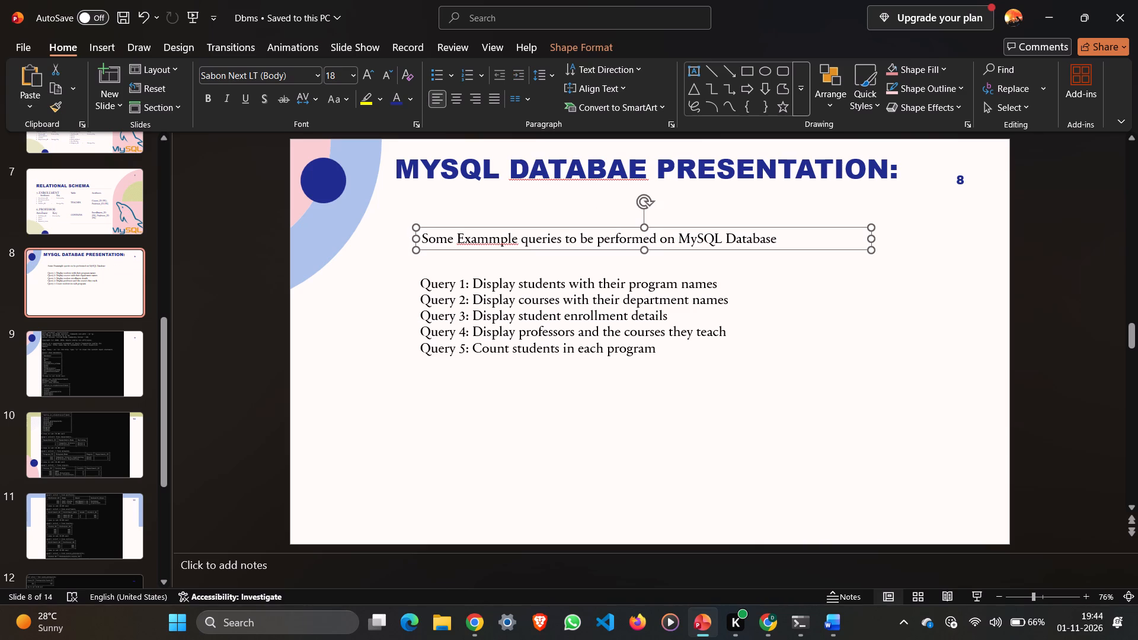
Set the heading text's font colour to the standard red.
triple_click(528, 240)
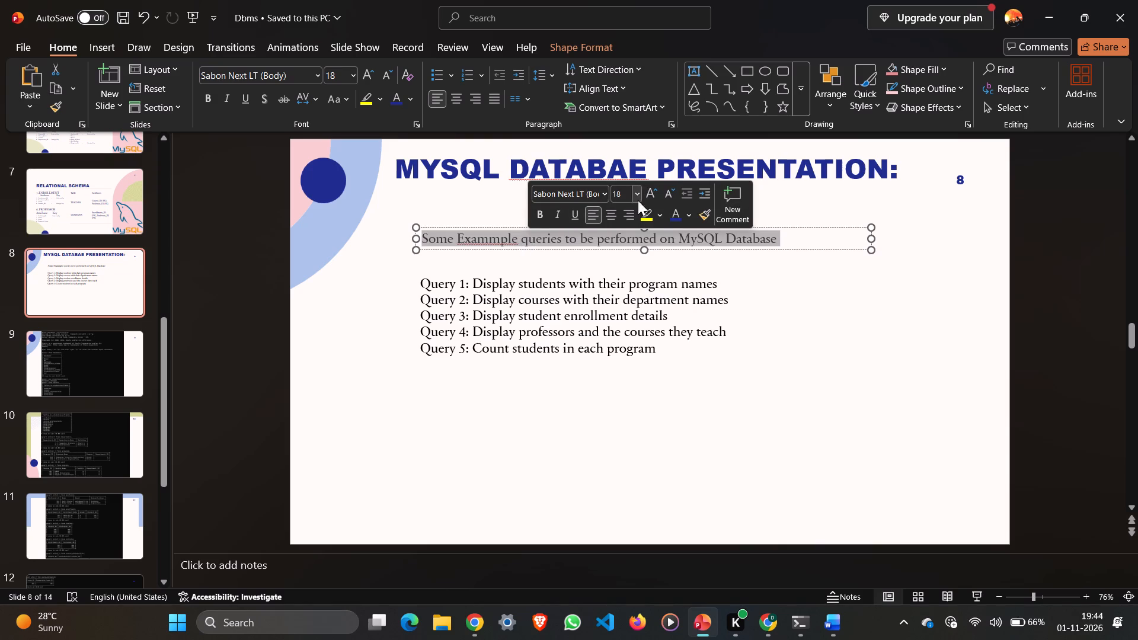
click(690, 215)
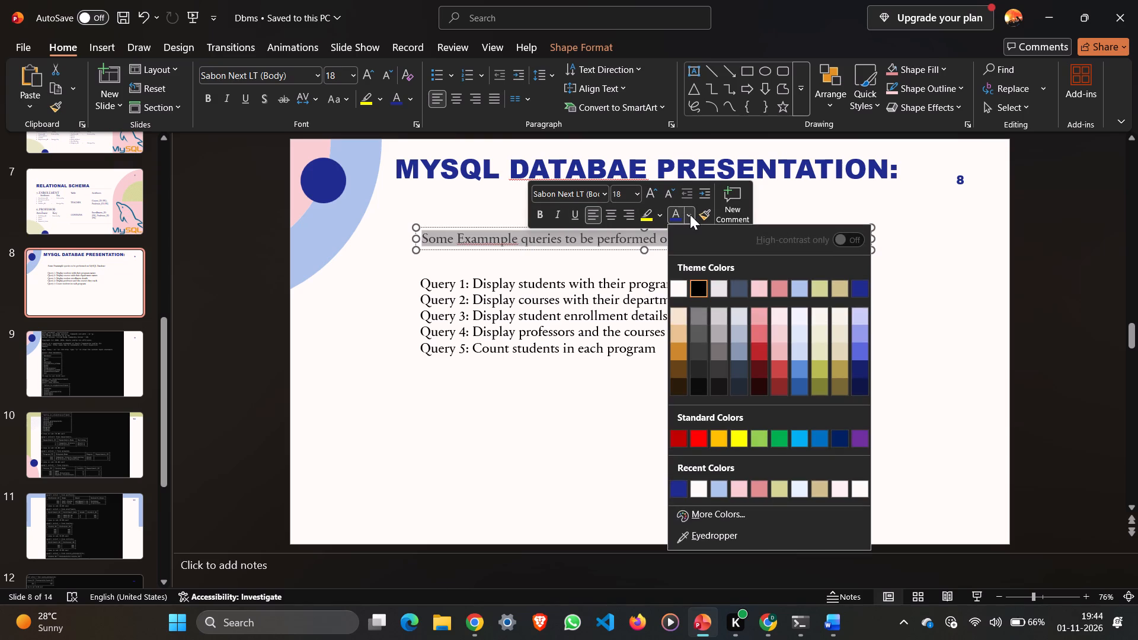
click(753, 288)
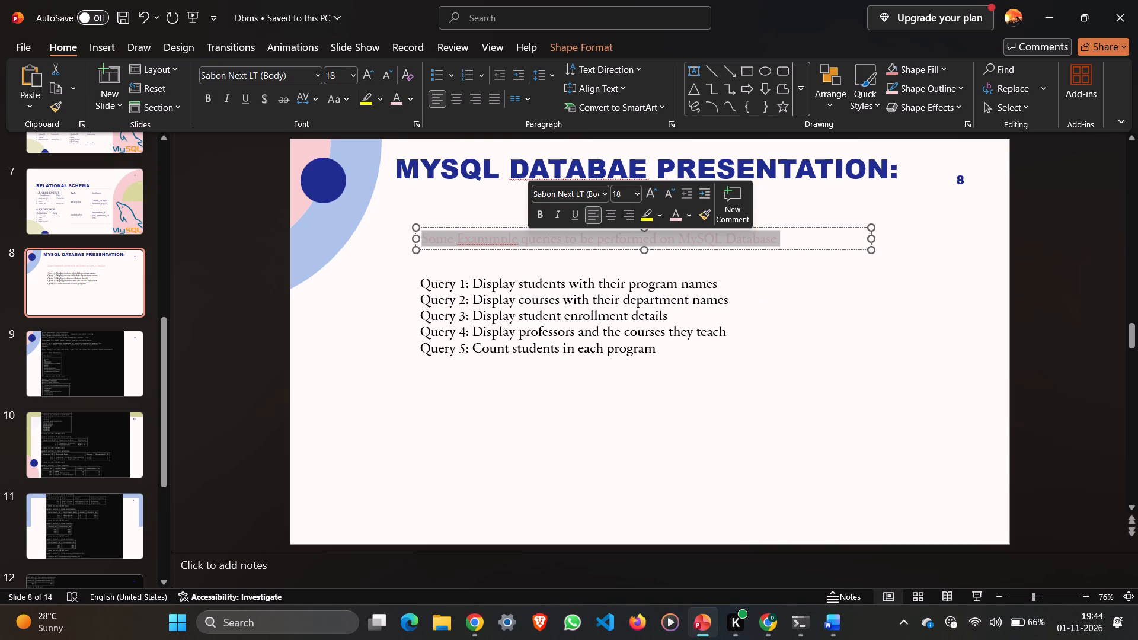
click(680, 216)
click(685, 216)
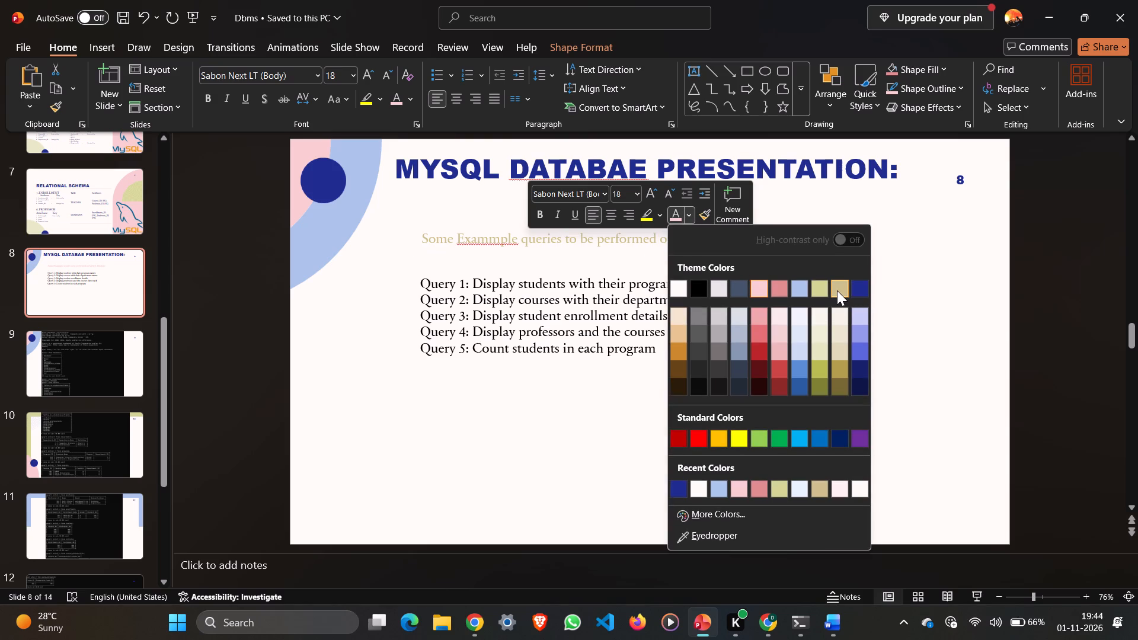
click(697, 441)
Correct the misspelled "Exammple" in the red heading to "Example" and deselect the text box.
click(494, 236)
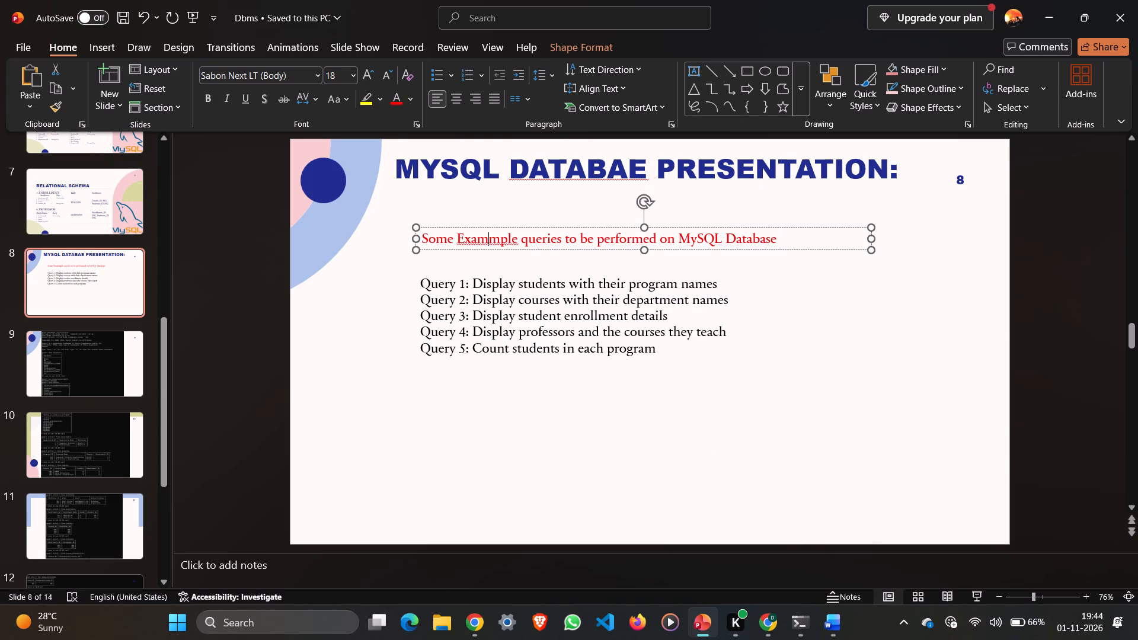
key(BackSpace)
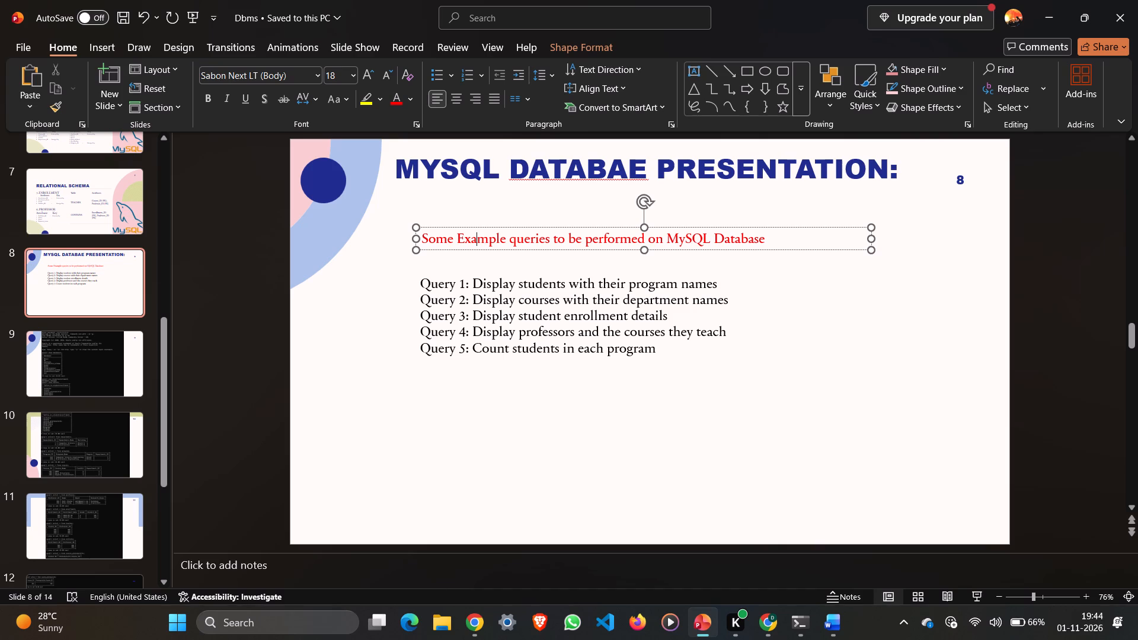
click(588, 398)
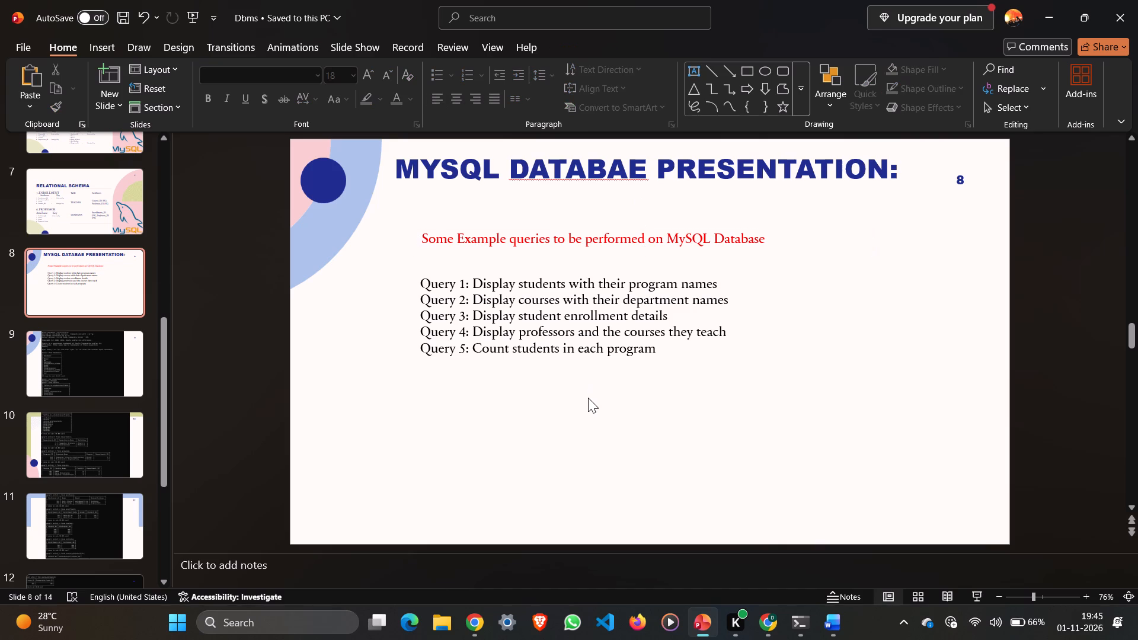
Correct the misspelled "Databae" in the slide 8 title to "Database".
click(605, 163)
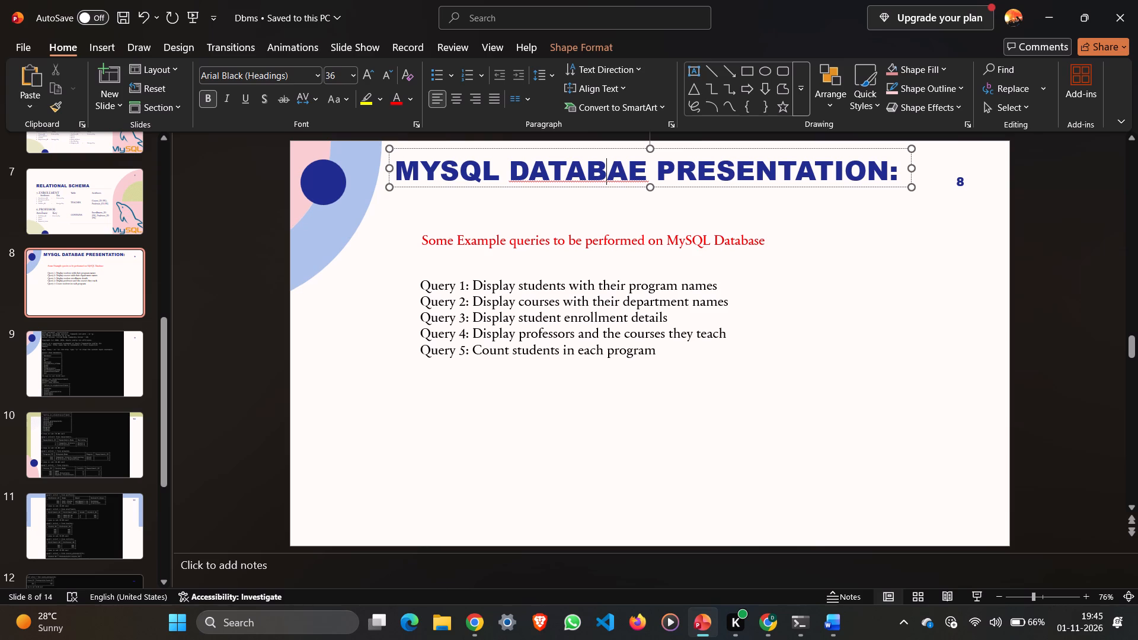
key(Right)
key(s)
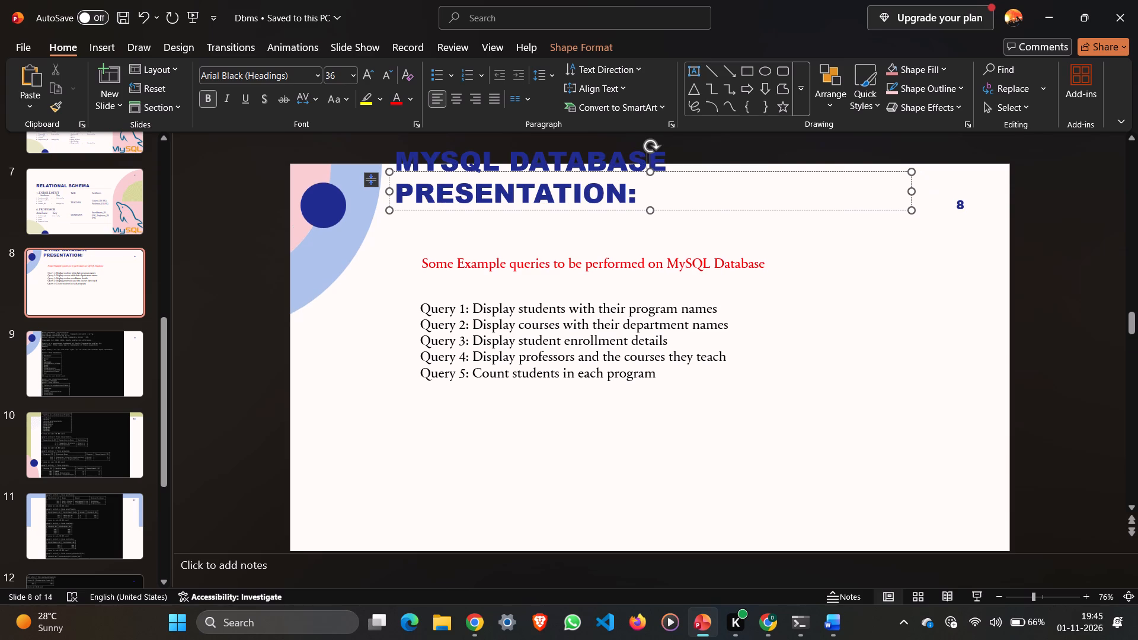
Shift the slide 8 title box to the right and widen it so the title fits on one line, then deselect it.
drag(909, 196, 931, 194)
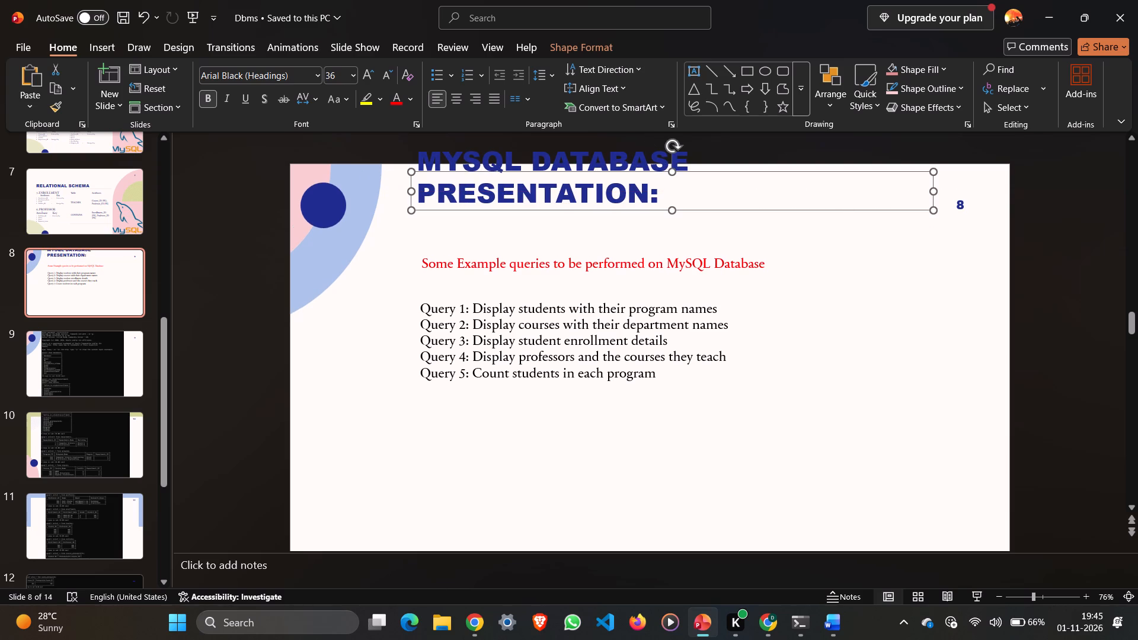
drag(932, 189, 955, 190)
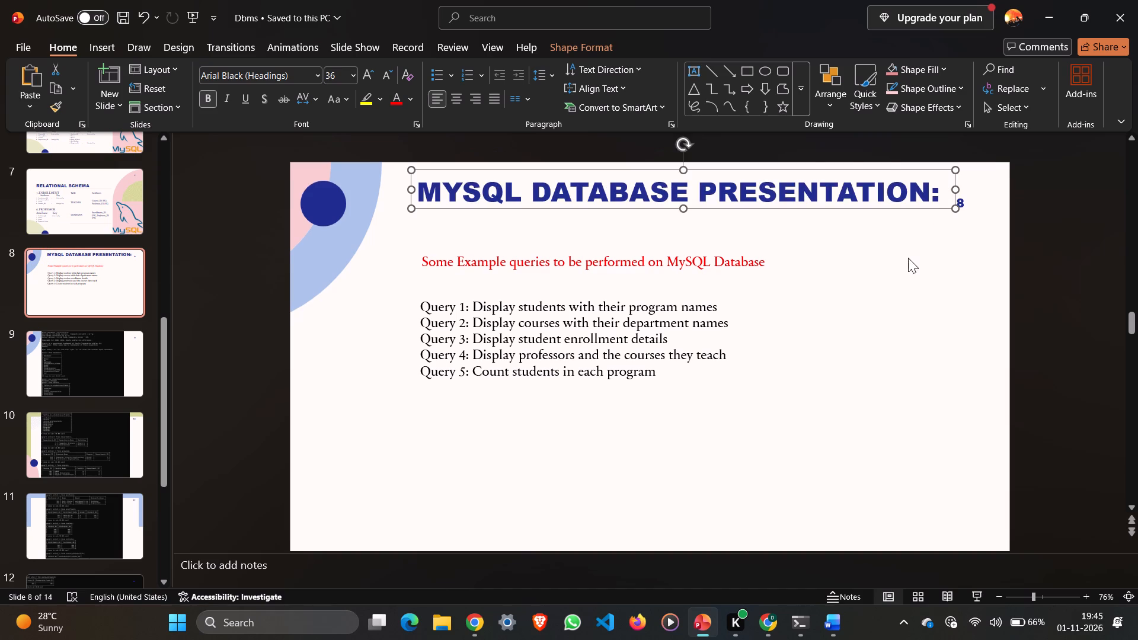
click(908, 258)
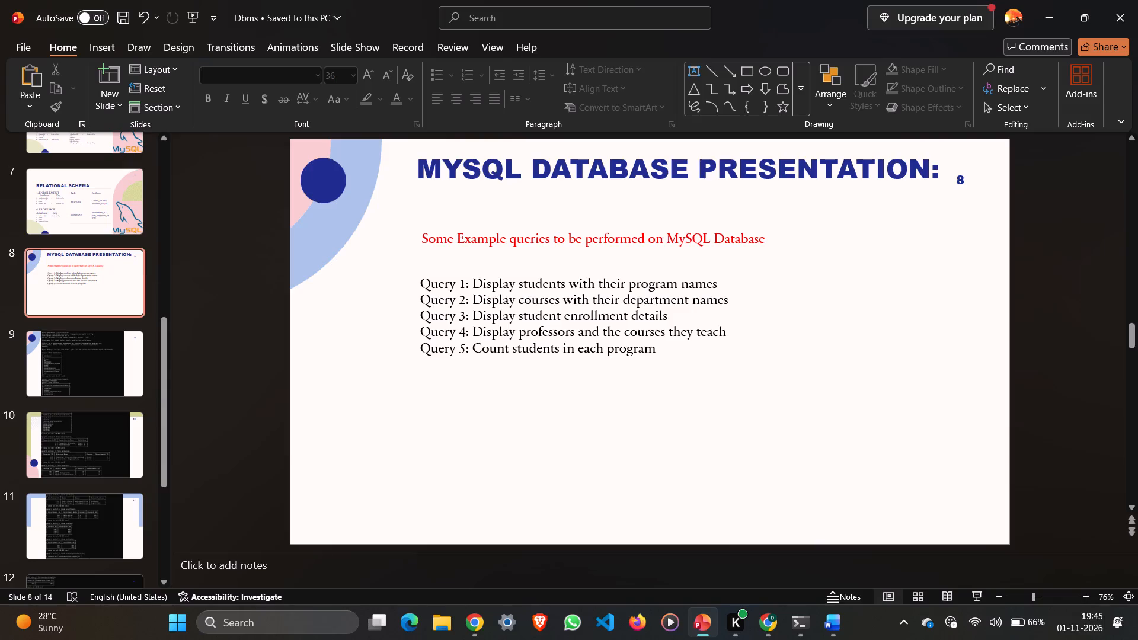
Review the MySQL screenshots on slides 9 through 13.
click(92, 353)
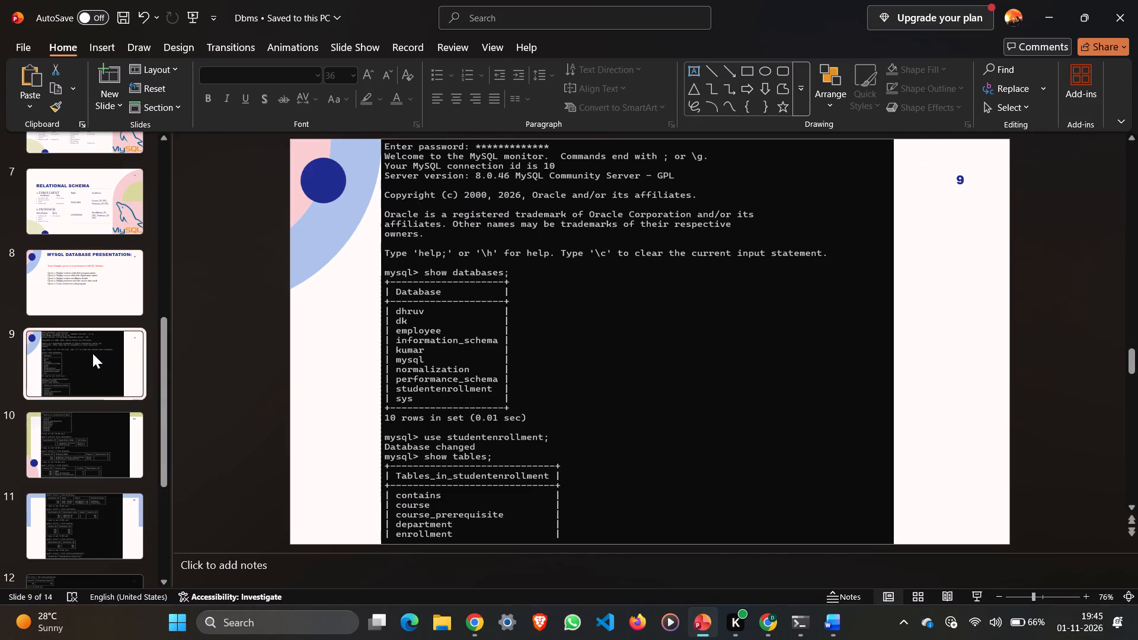
click(102, 427)
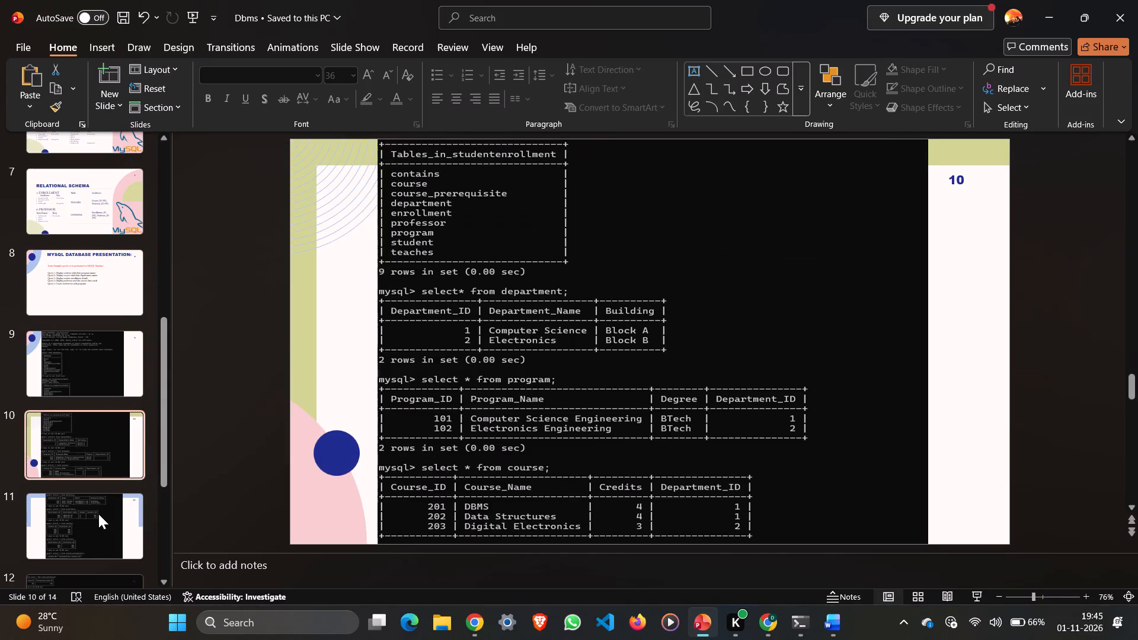
click(98, 514)
scroll(98, 514, down, 1)
click(75, 430)
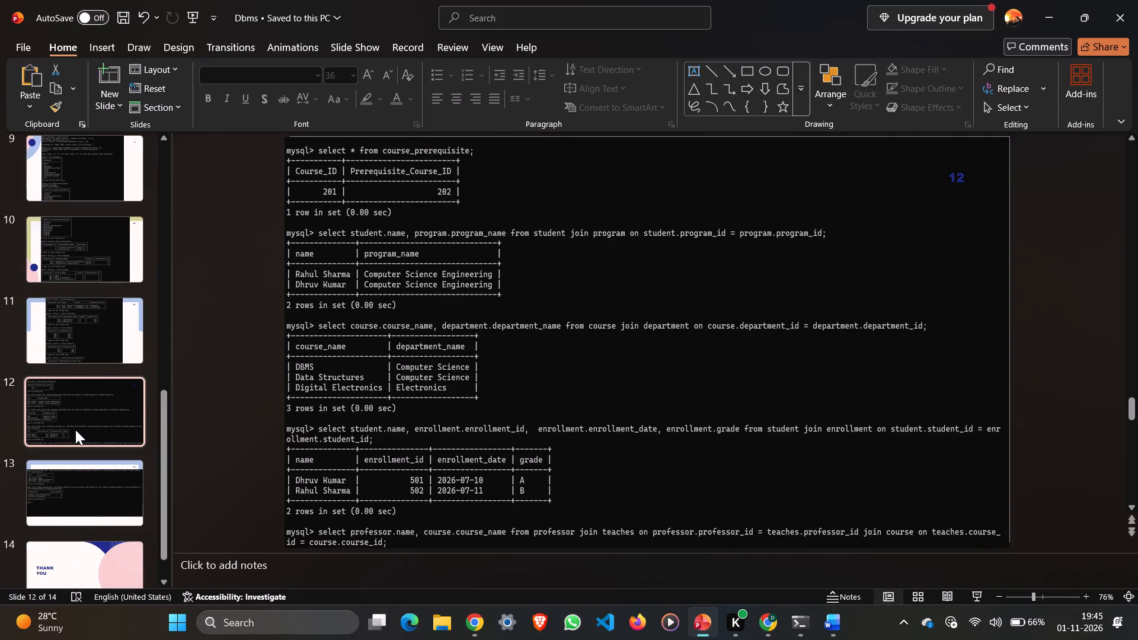
click(76, 466)
scroll(76, 466, down, 1)
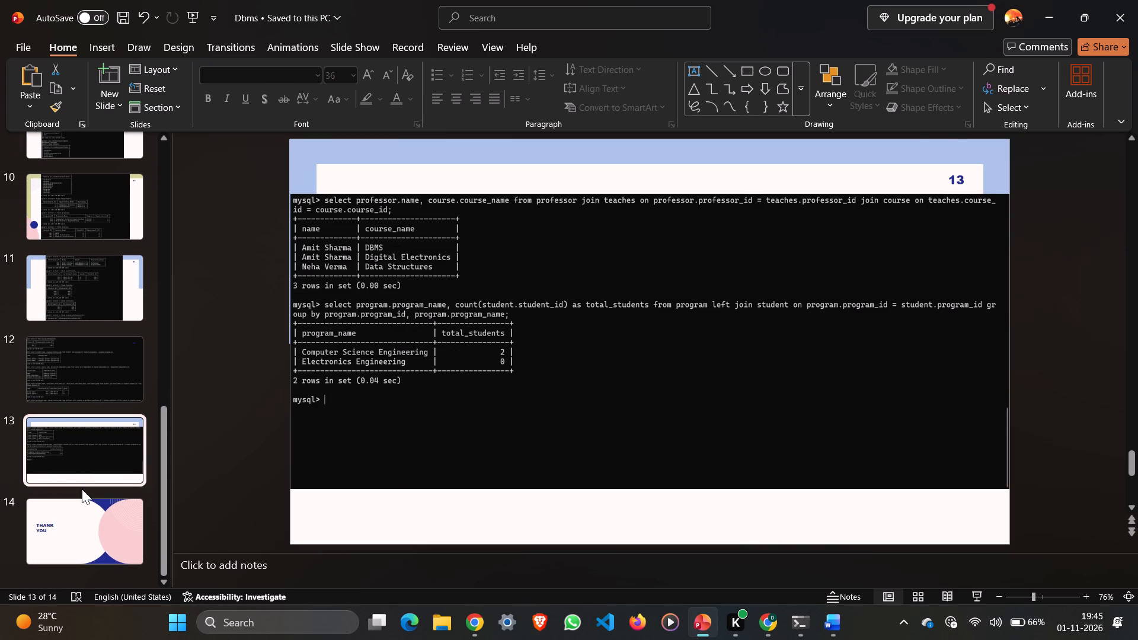
Delete the empty subtitle placeholder from the "Thank You" slide.
click(95, 532)
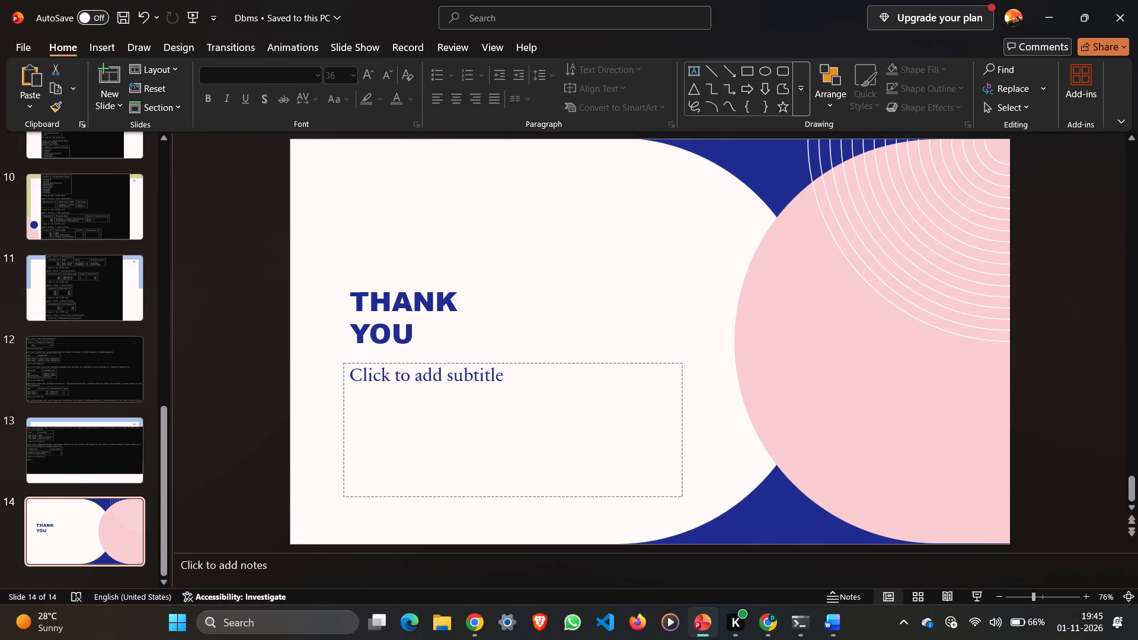
click(476, 436)
click(519, 365)
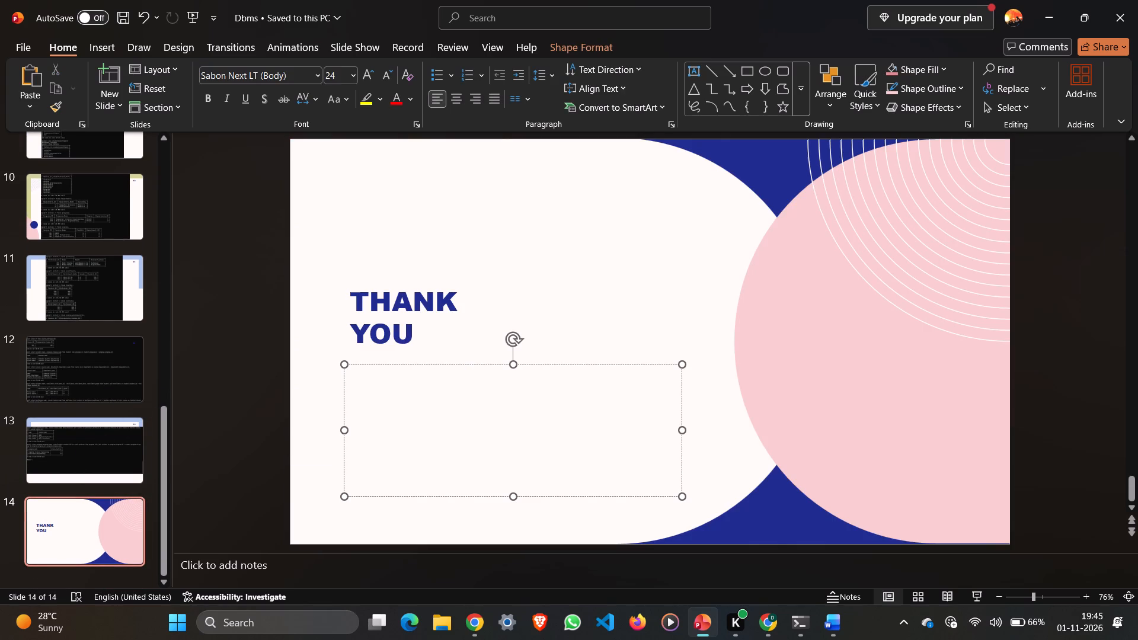
key(Delete)
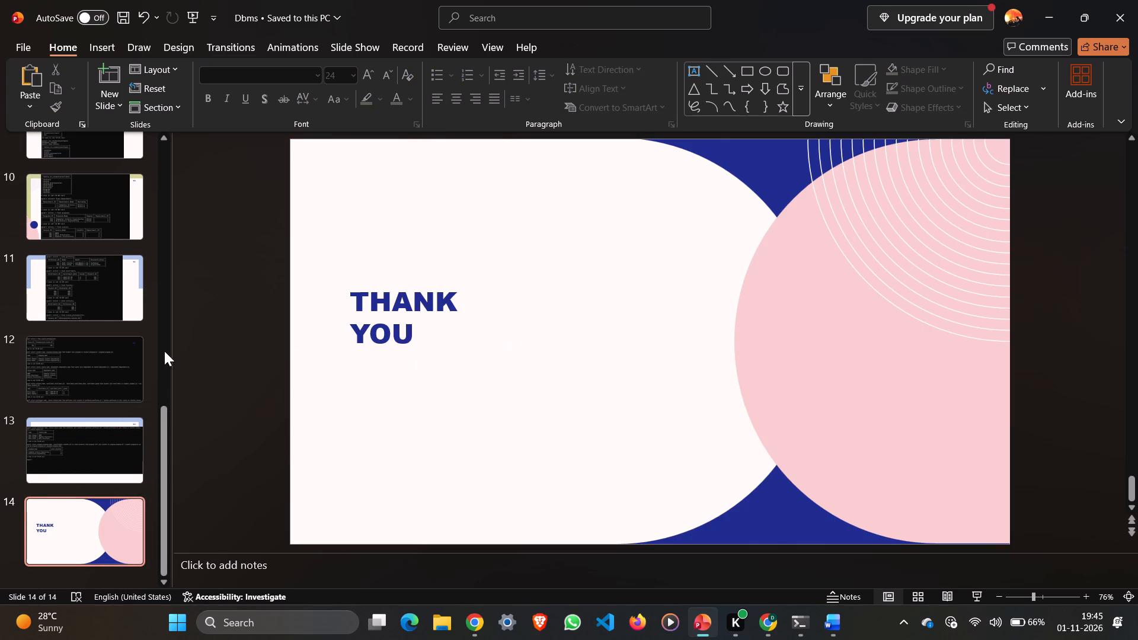
Review the slides in reverse order from slide 13 back to the Relational Schema on slide 7.
click(69, 437)
click(75, 388)
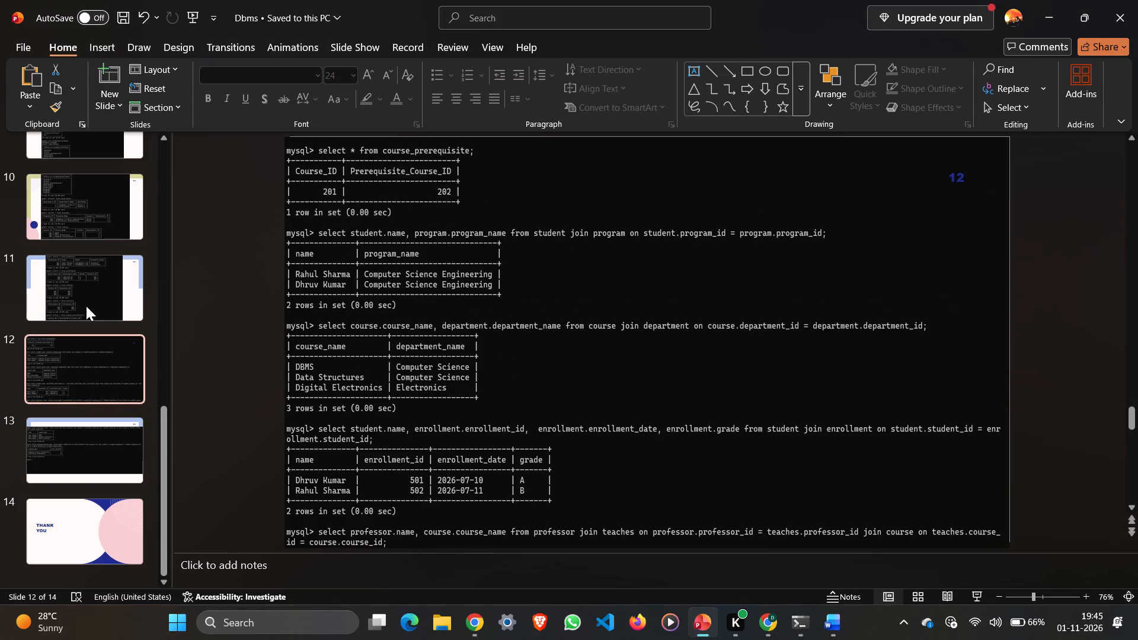
click(91, 280)
click(95, 218)
scroll(95, 218, up, 1)
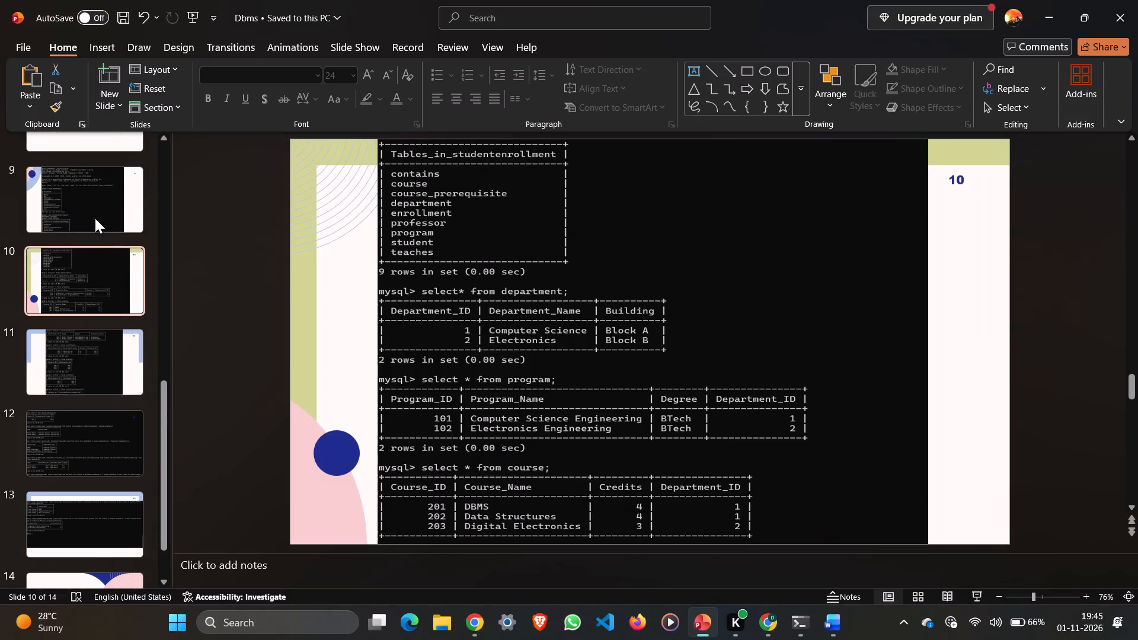
scroll(95, 218, up, 1)
click(95, 218)
click(97, 167)
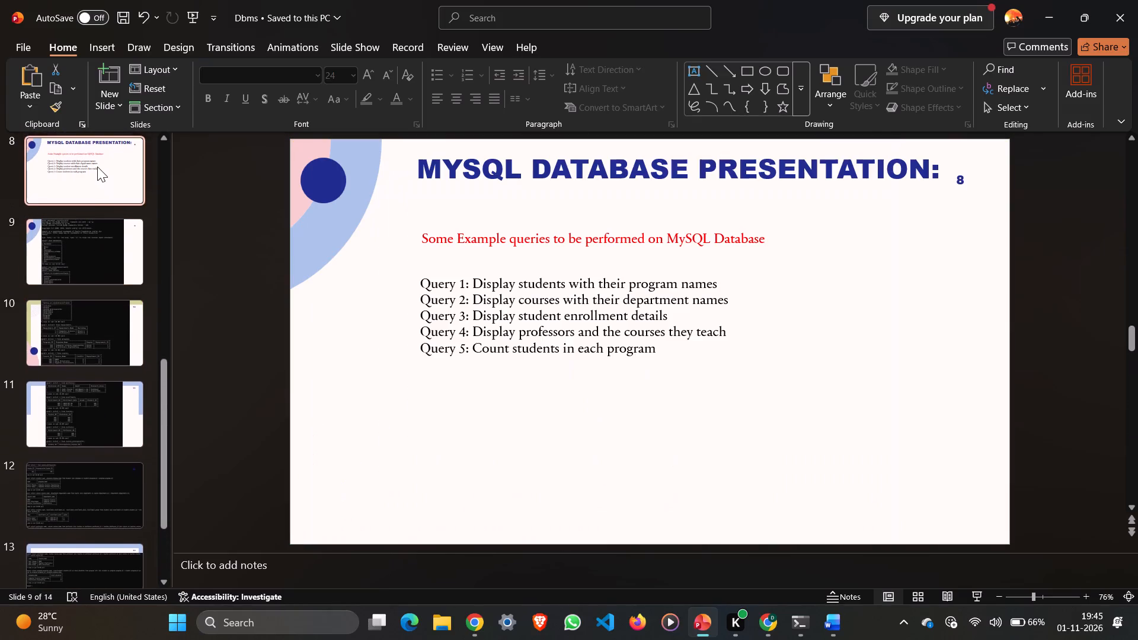
scroll(97, 167, up, 1)
click(85, 305)
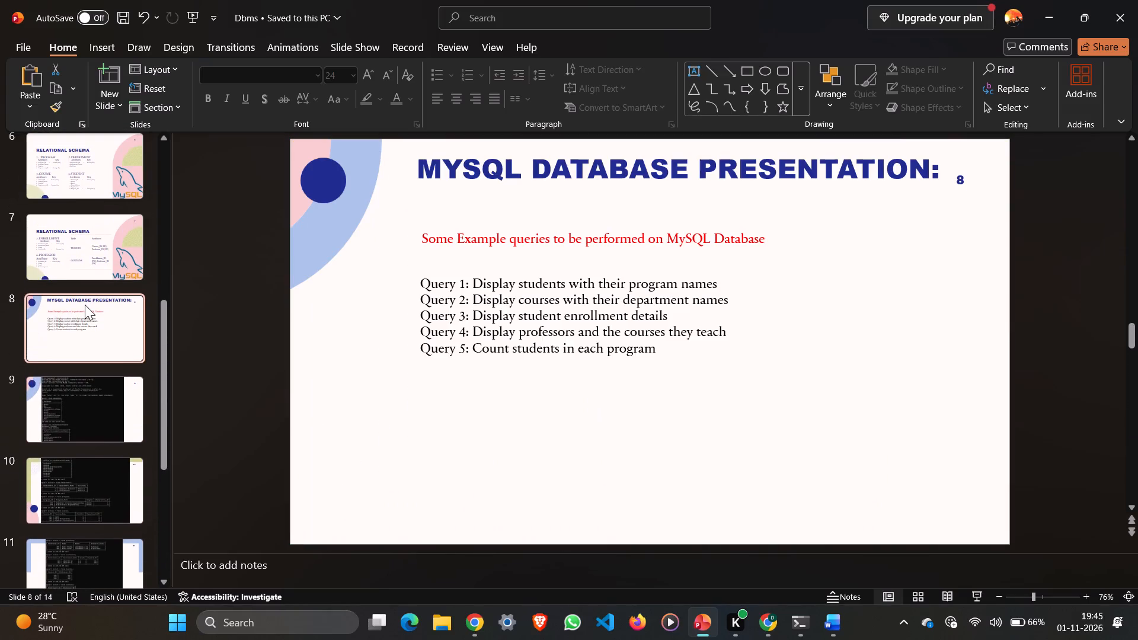
click(89, 255)
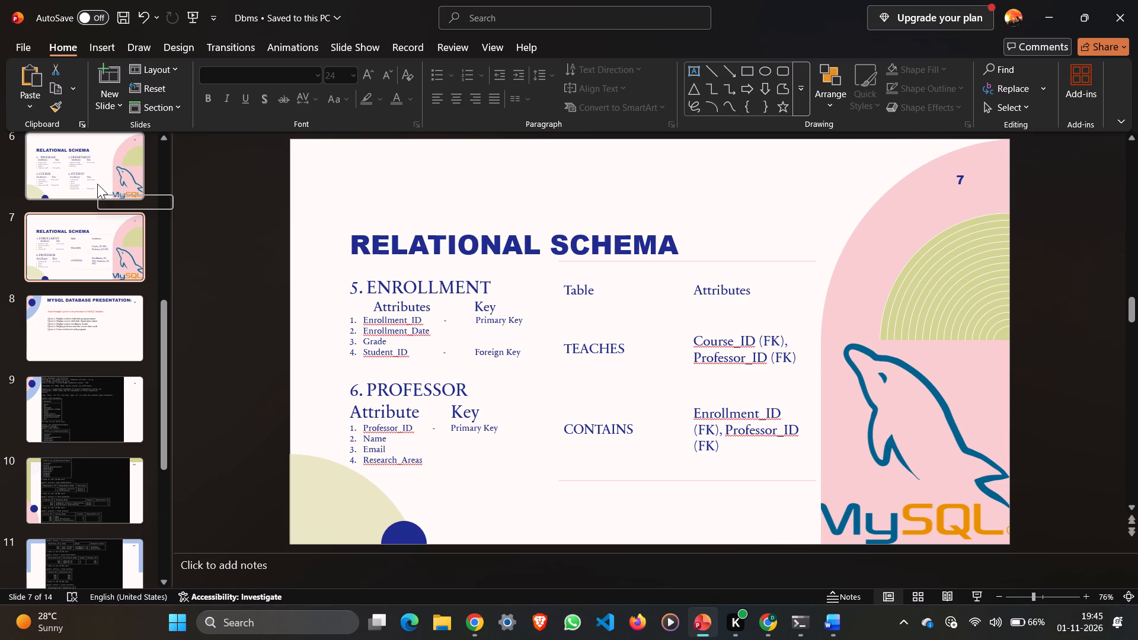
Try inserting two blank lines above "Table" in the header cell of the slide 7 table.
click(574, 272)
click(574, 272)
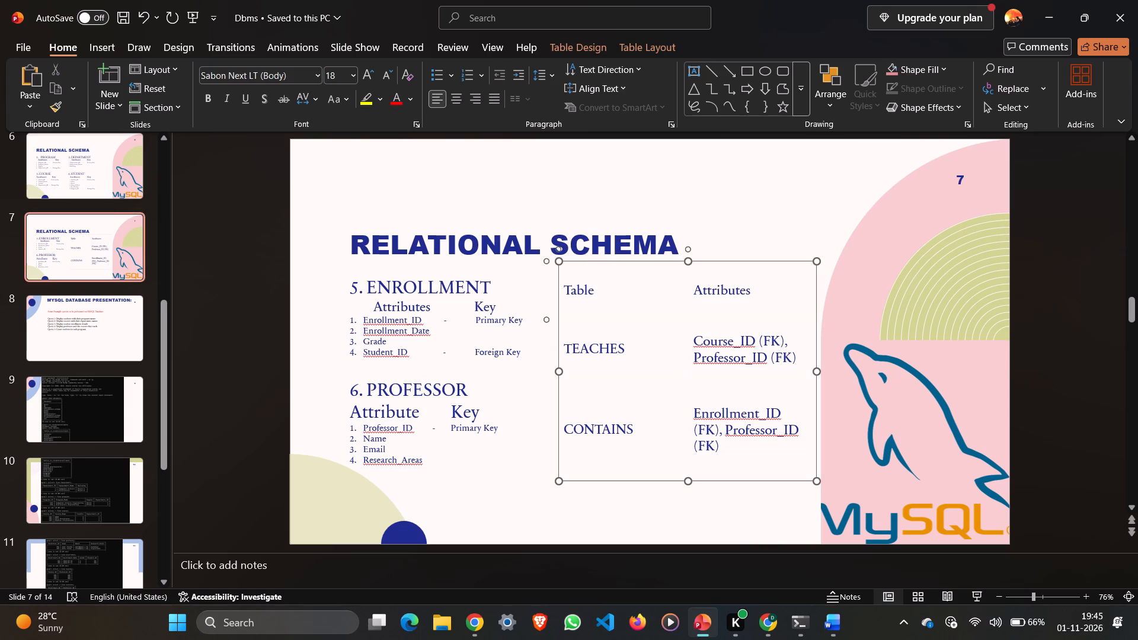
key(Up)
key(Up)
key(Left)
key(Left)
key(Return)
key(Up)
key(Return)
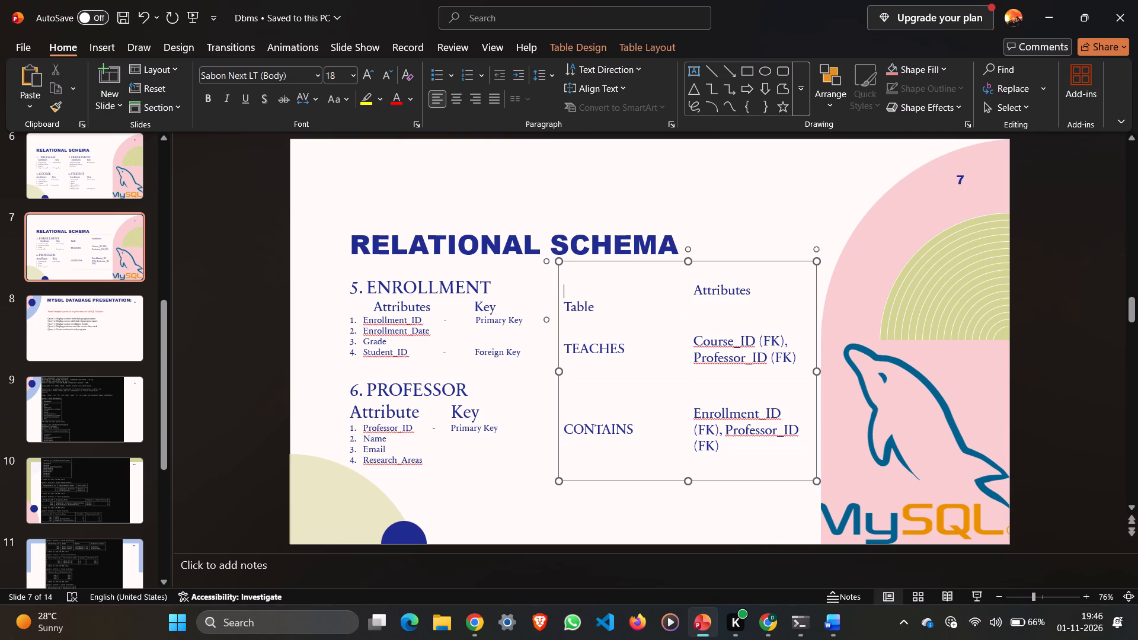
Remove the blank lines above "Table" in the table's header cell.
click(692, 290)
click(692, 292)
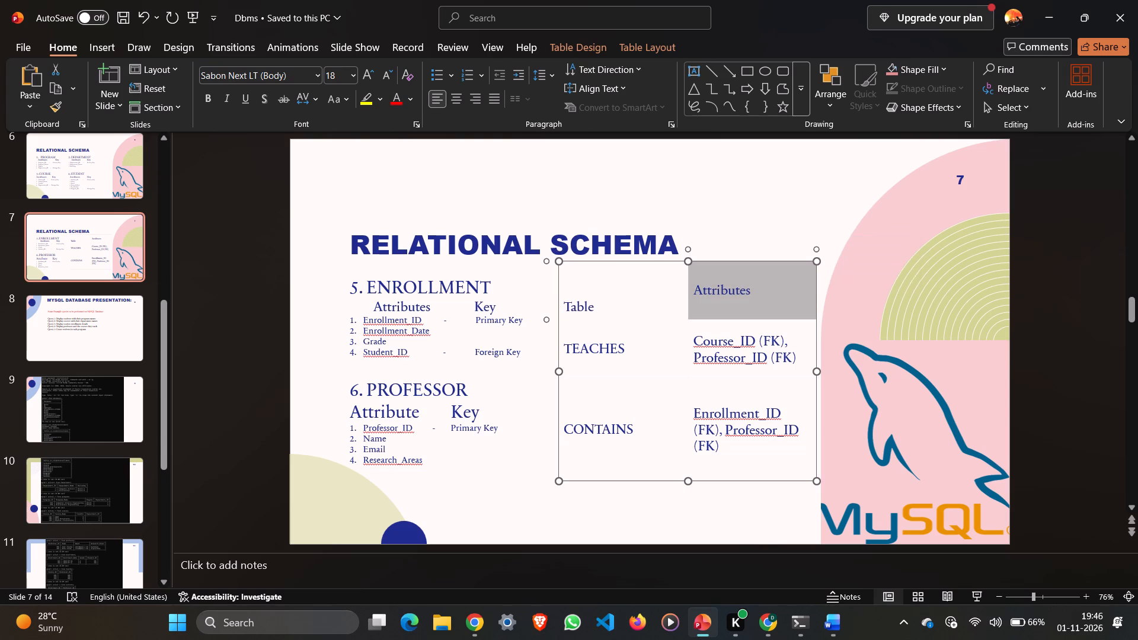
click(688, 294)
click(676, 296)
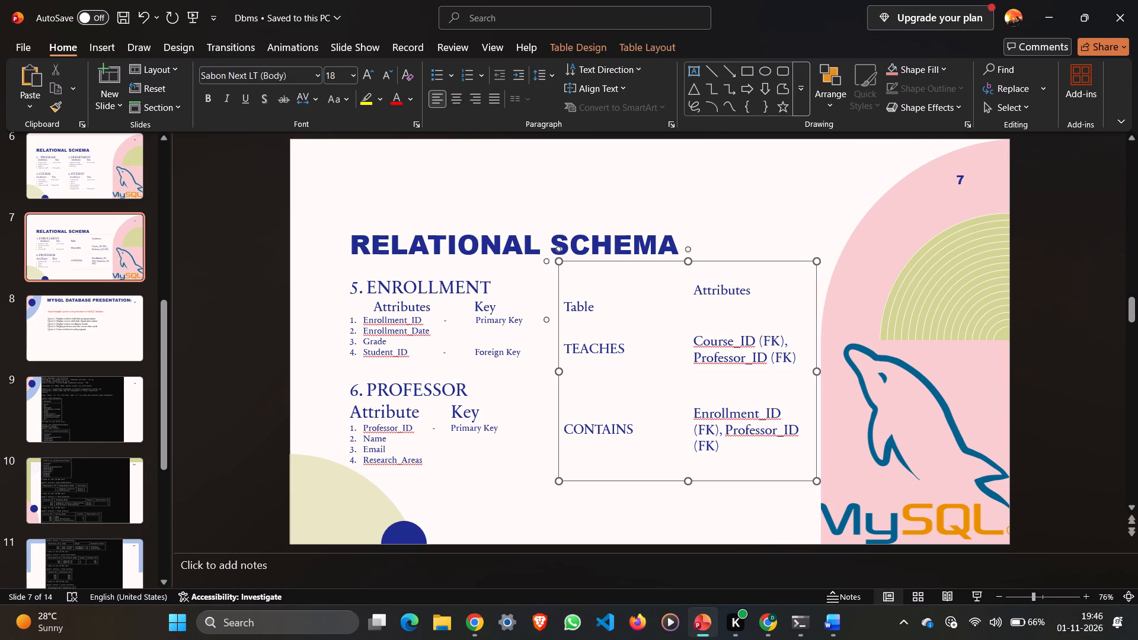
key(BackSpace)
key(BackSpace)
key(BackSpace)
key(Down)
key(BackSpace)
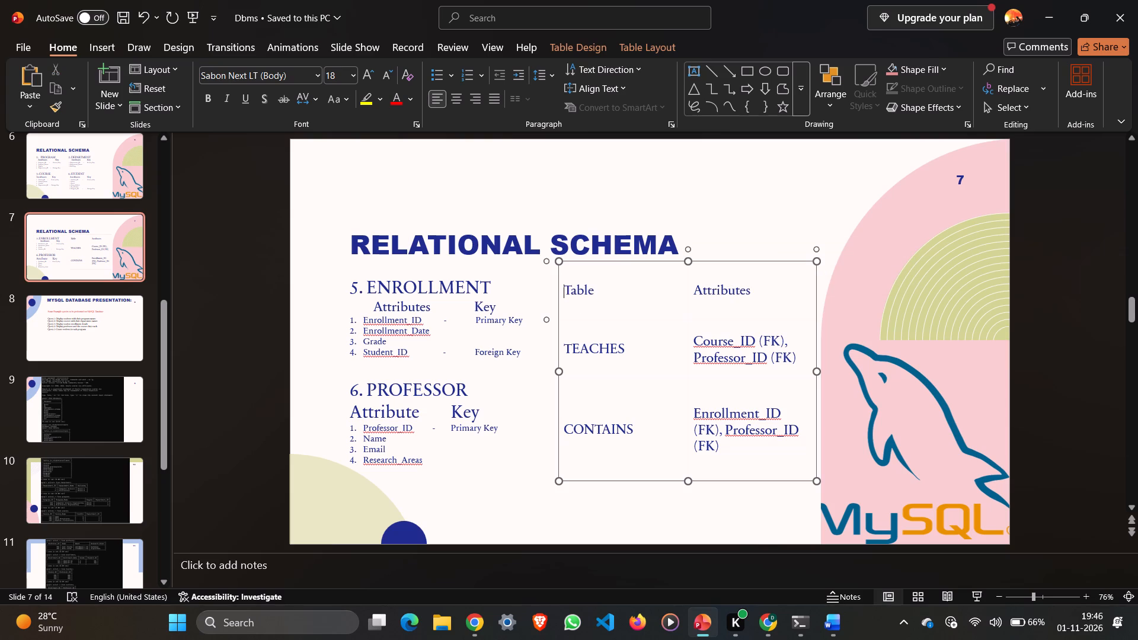
Reduce the slide 7 table's height by lowering its top edge, leaving space beneath the Relational Schema title.
drag(689, 261, 688, 294)
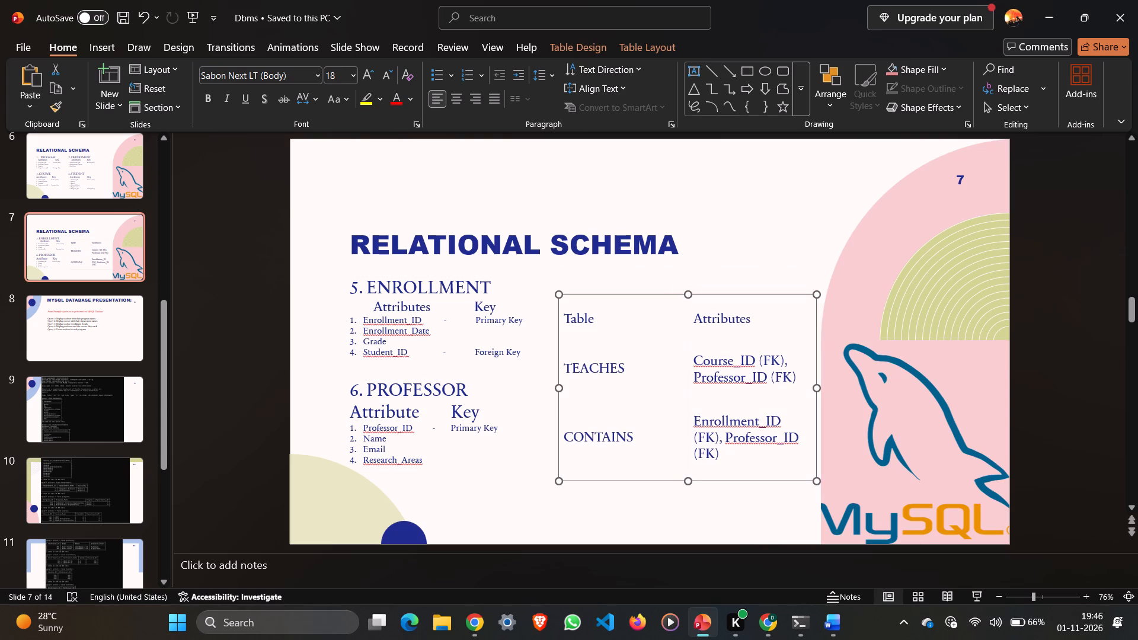
Add a text box reading "Extra Table" just above the table on slide 7.
click(97, 47)
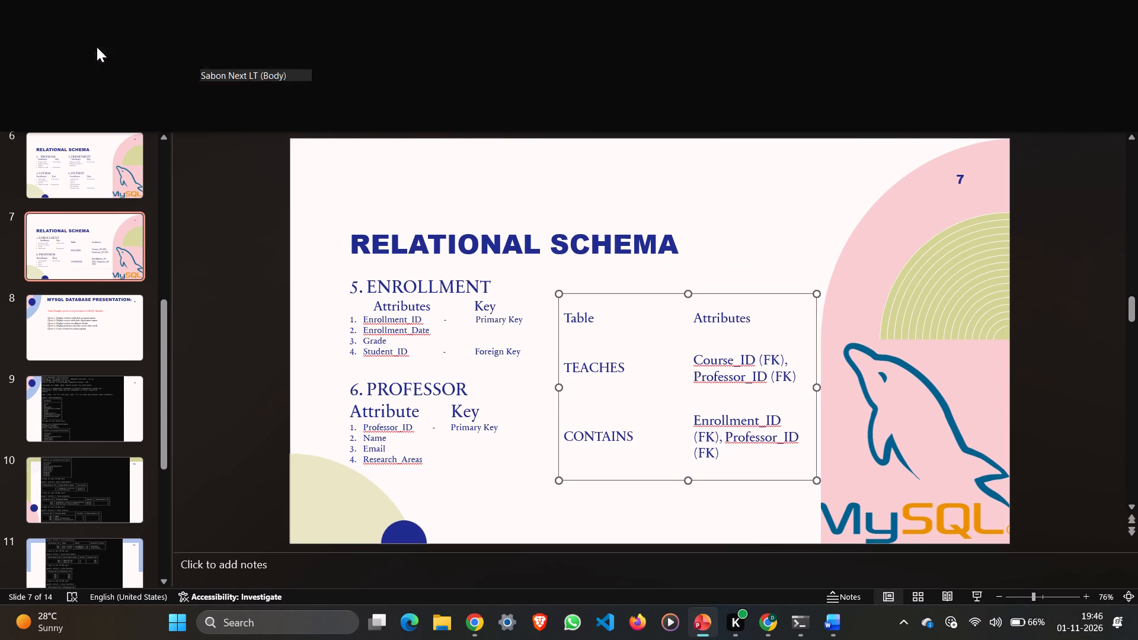
click(590, 98)
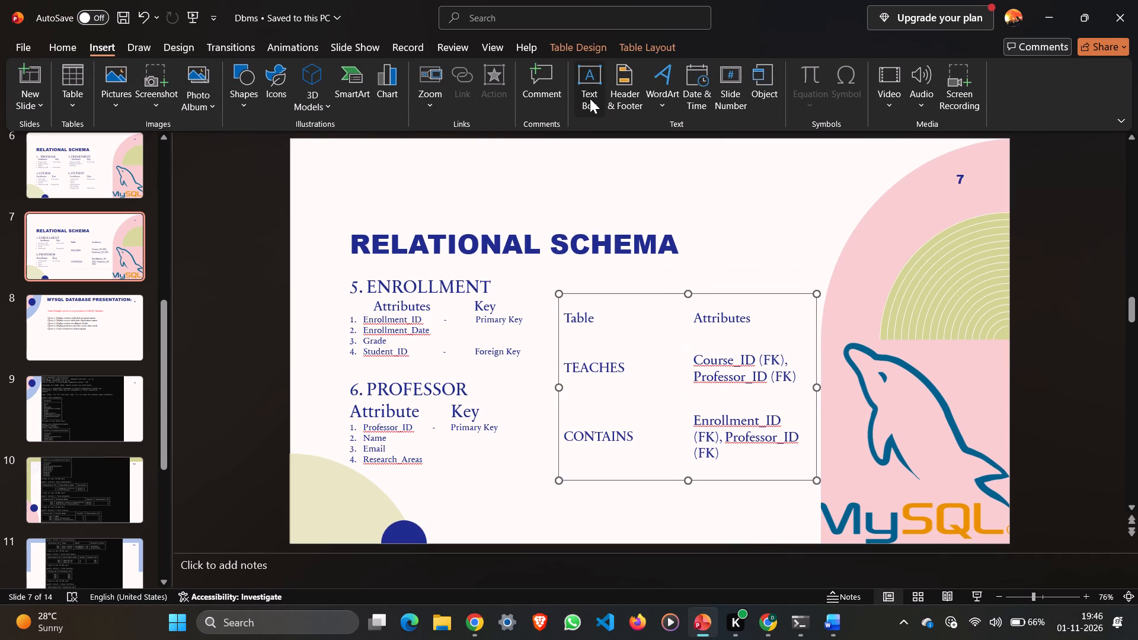
click(685, 271)
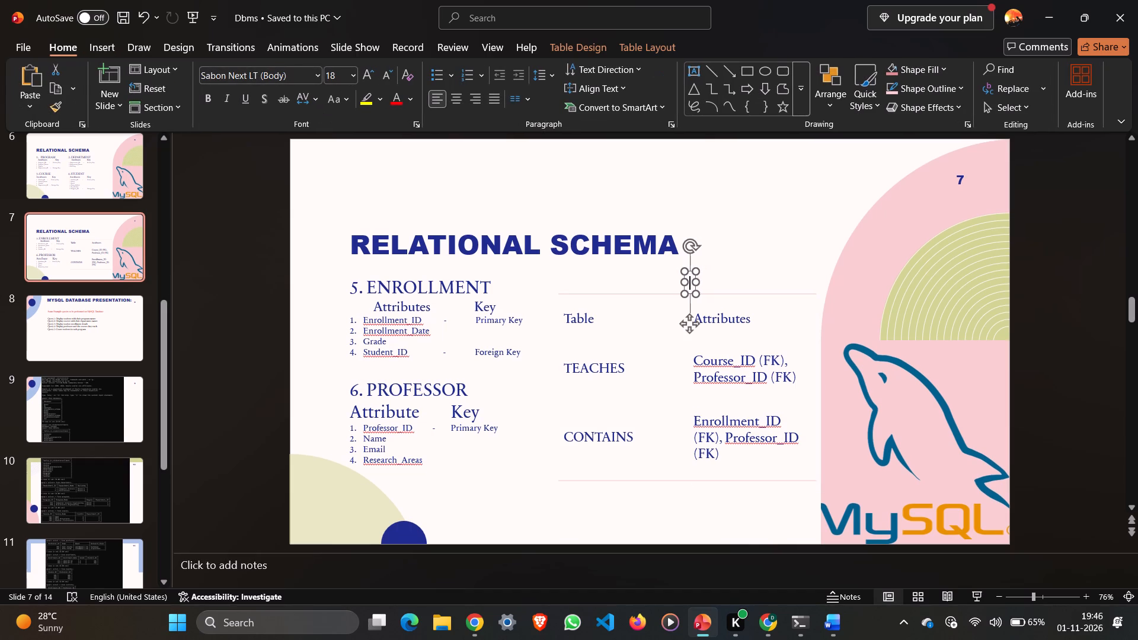
text(xtra)
key(space)
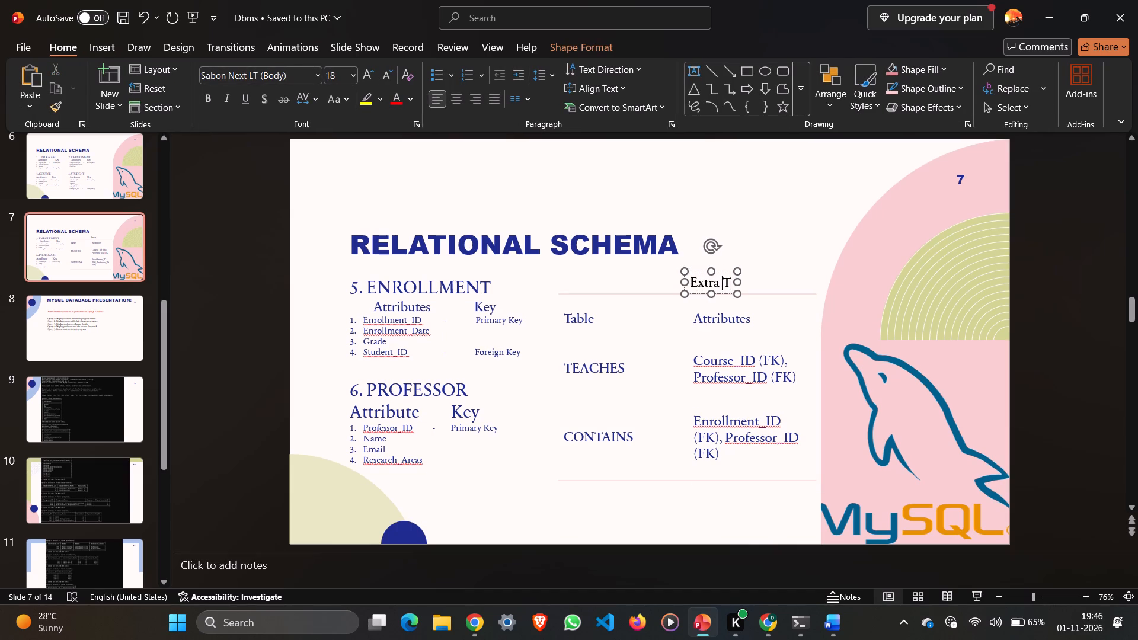
text(able)
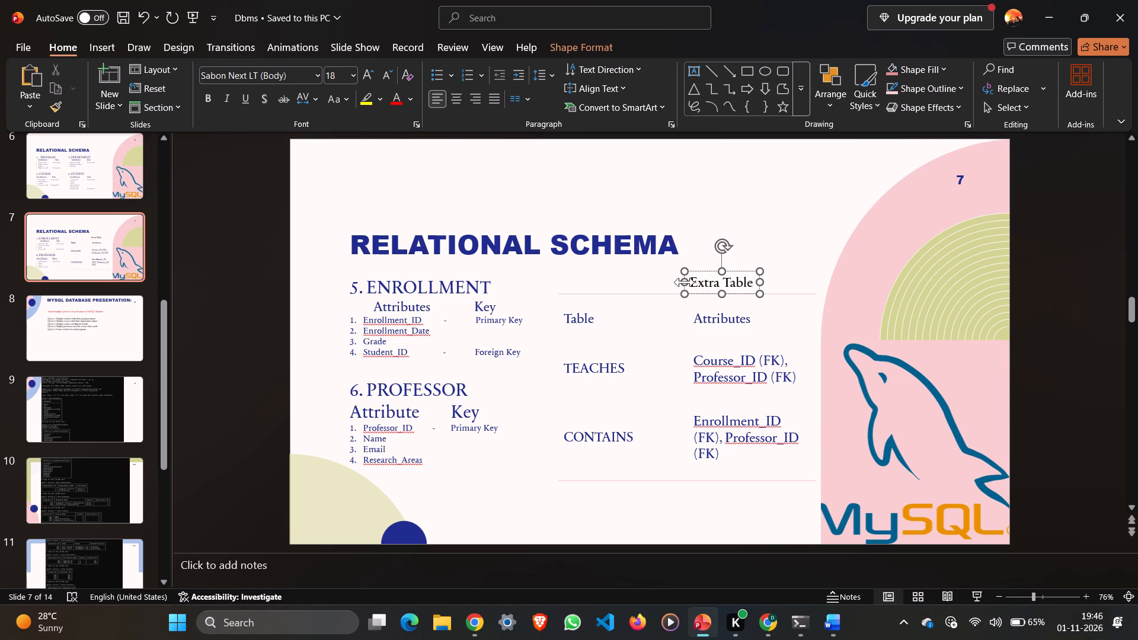
Move the "Extra Table" text box left so it sits roughly centred above the table.
drag(689, 276, 654, 276)
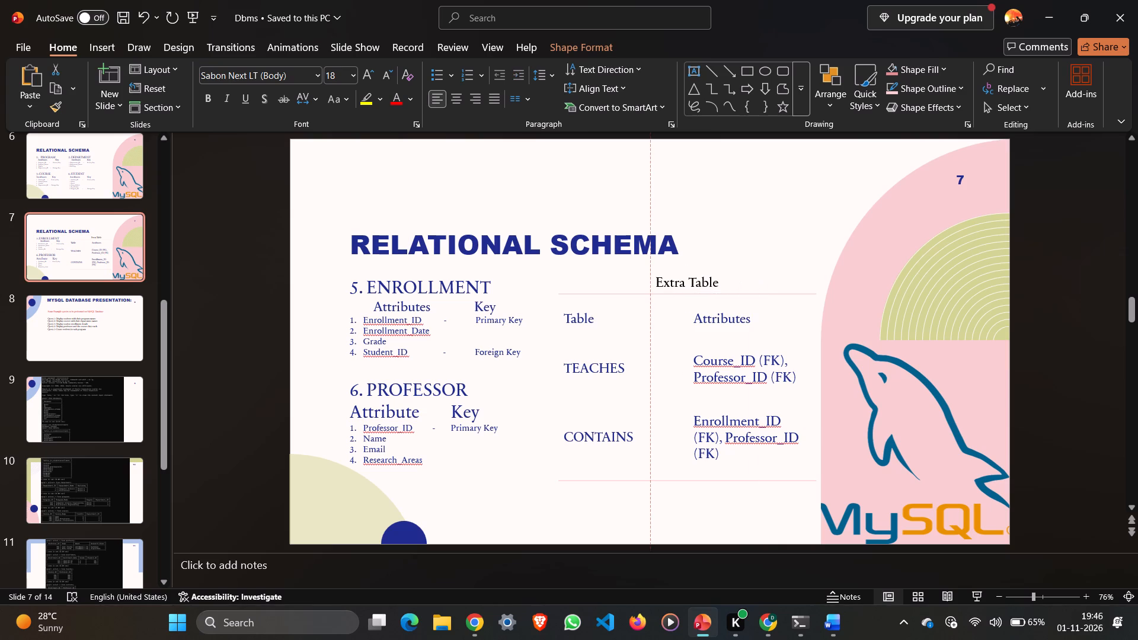
drag(654, 276, 648, 276)
Fine-tune the position of the "Extra Table" text box above the table on slide 7.
drag(648, 276, 649, 276)
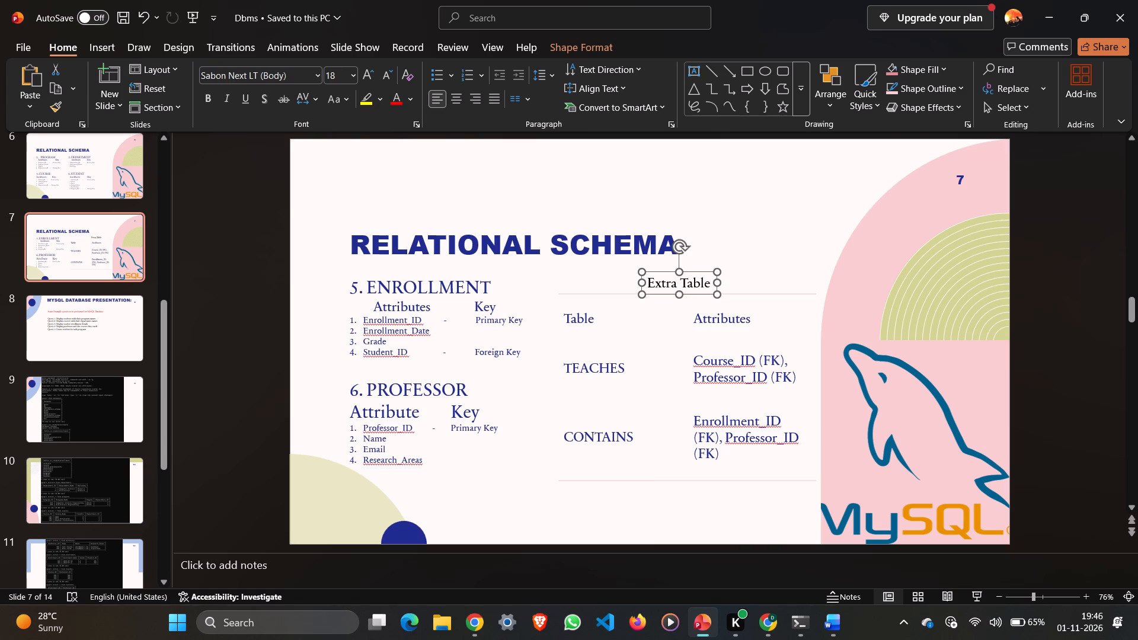
click(768, 269)
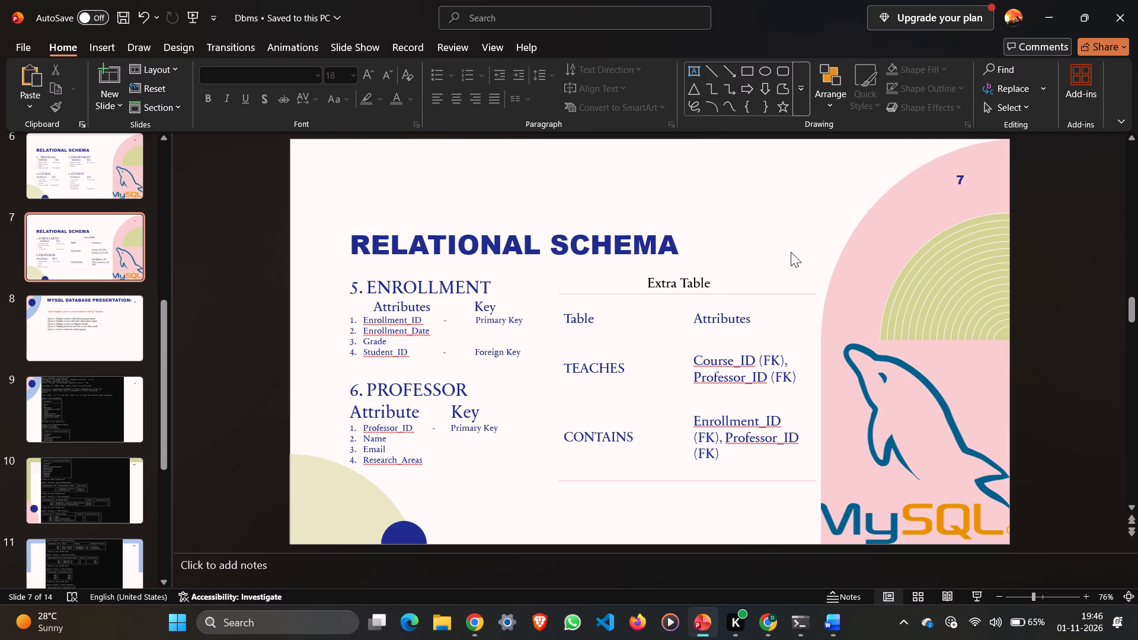
Review slide 8 and the earlier slides from the Relational Schema on slide 6 back to "What is it about" on slide 3.
click(56, 329)
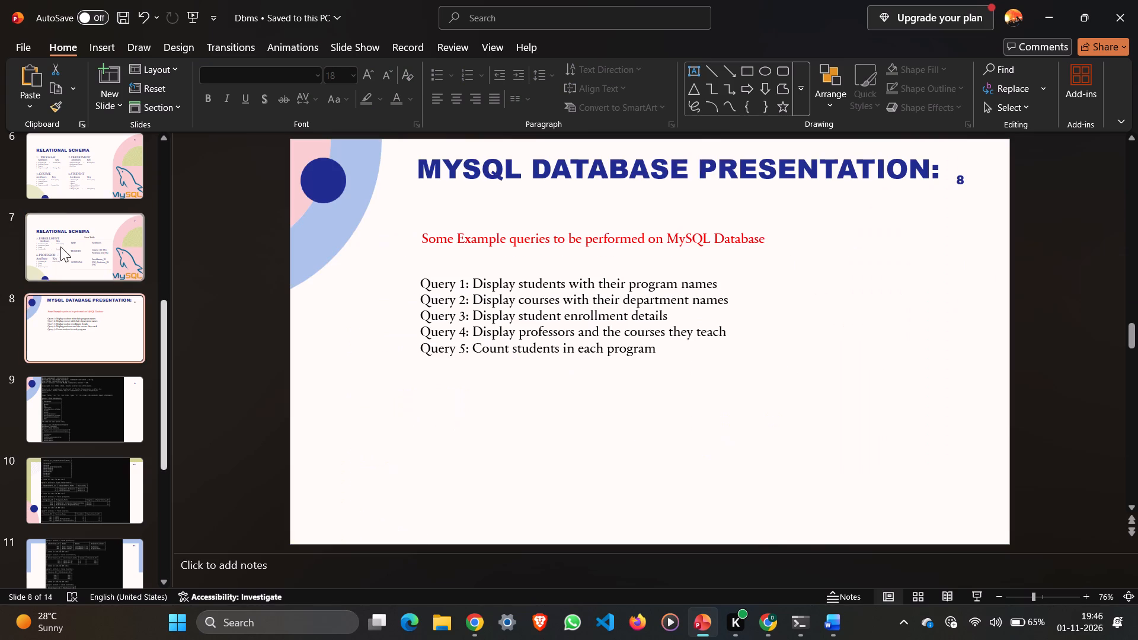
click(64, 177)
scroll(64, 177, up, 1)
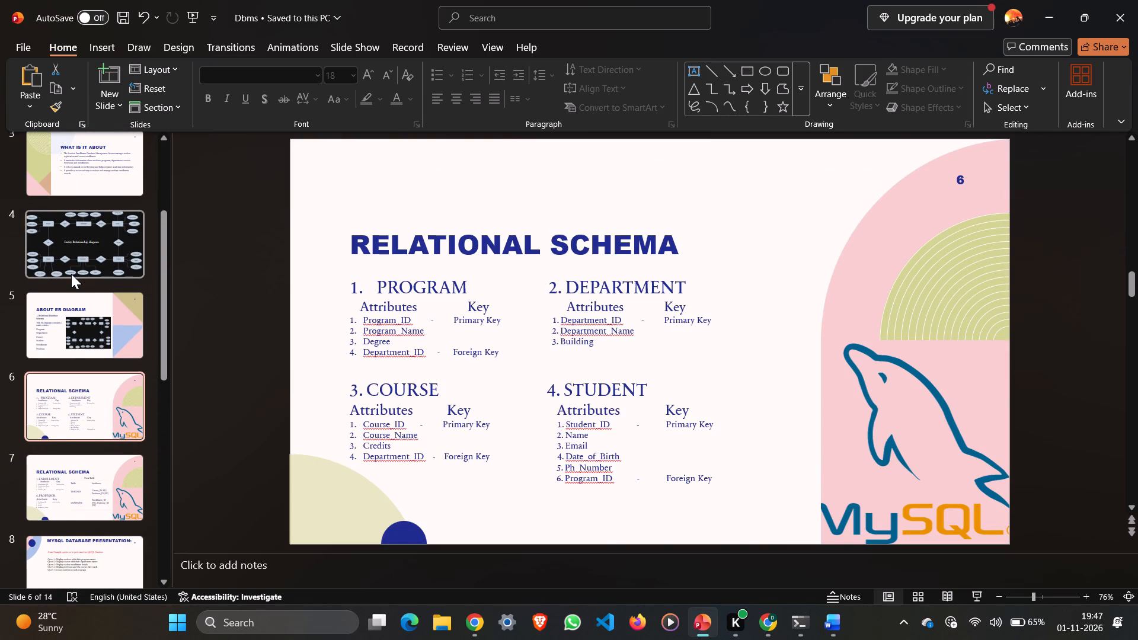
click(71, 274)
click(76, 337)
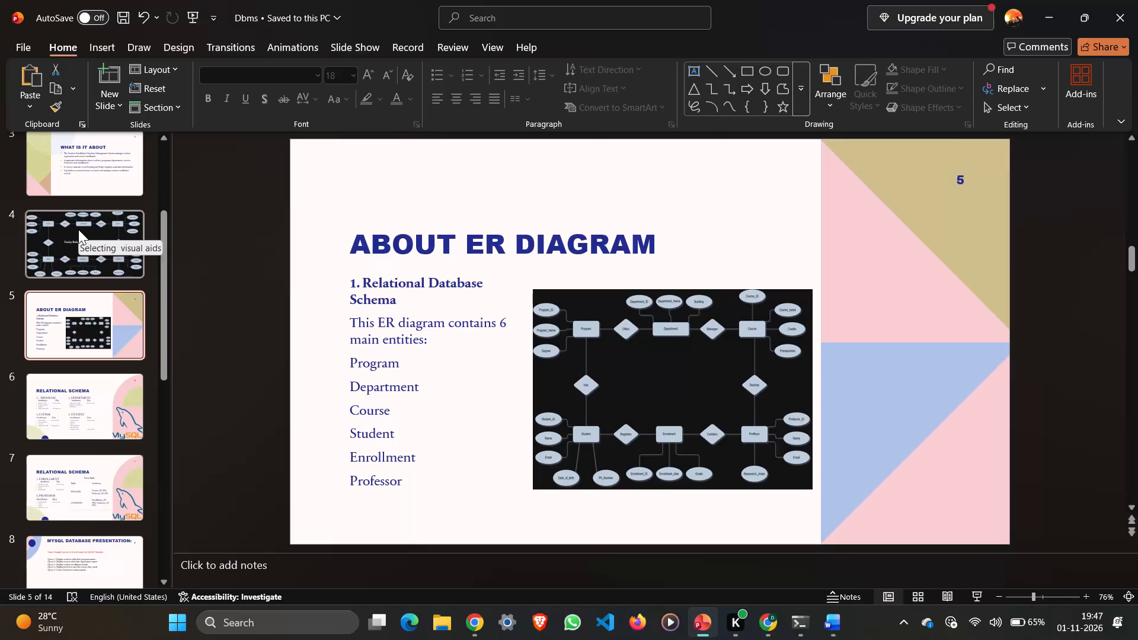
click(67, 173)
scroll(67, 173, up, 1)
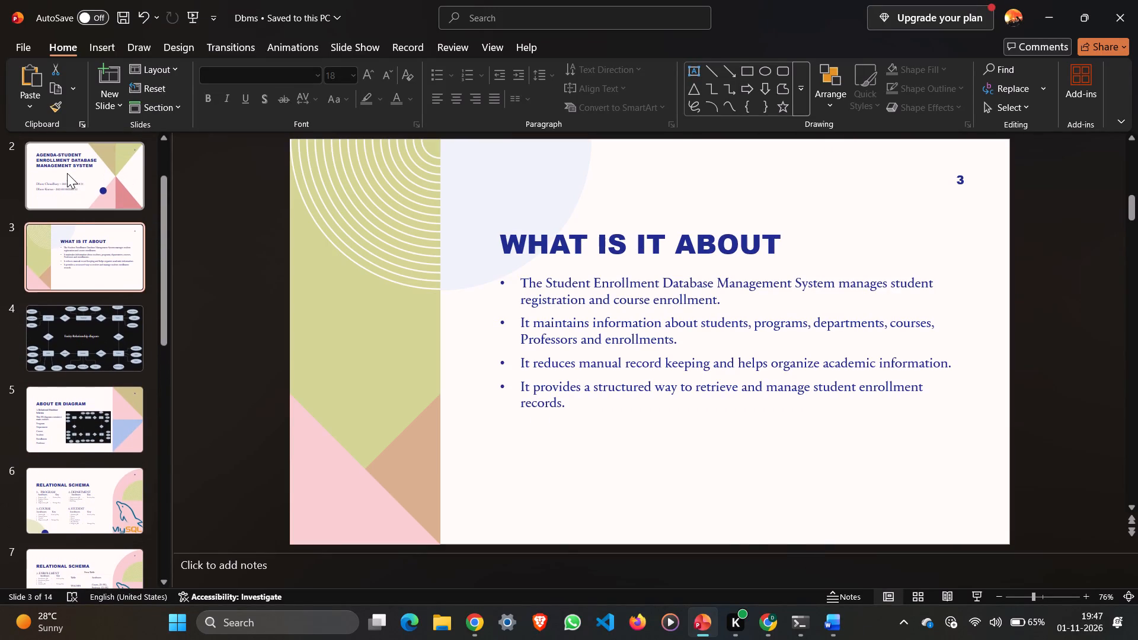
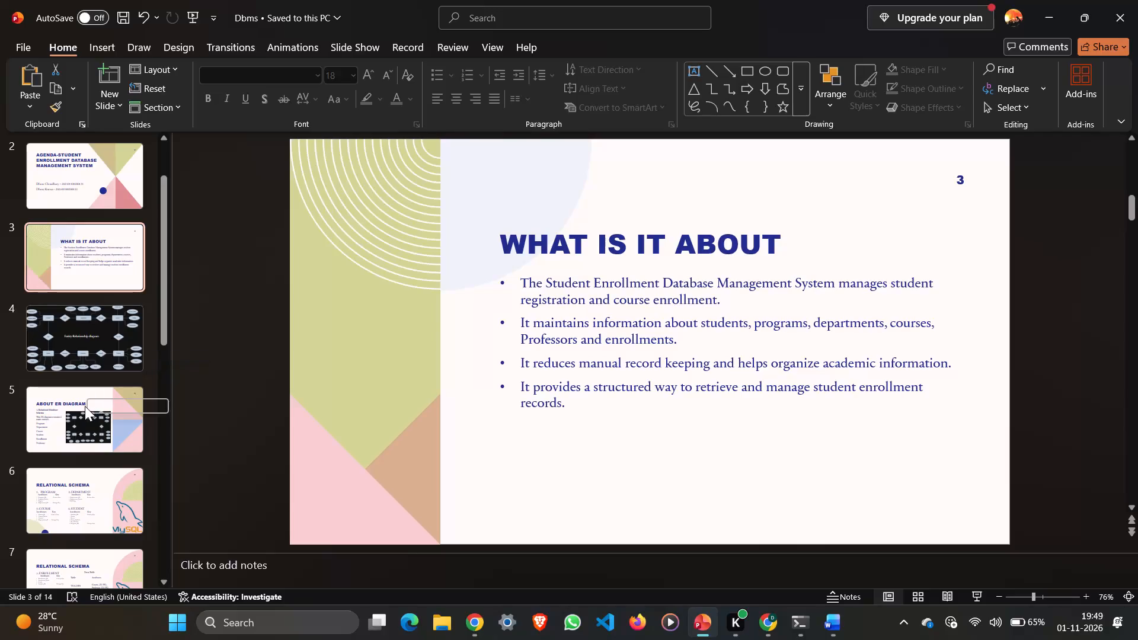
Check the About ER Diagram and Relational Schema slides (5 and 6) and save the presentation.
click(85, 406)
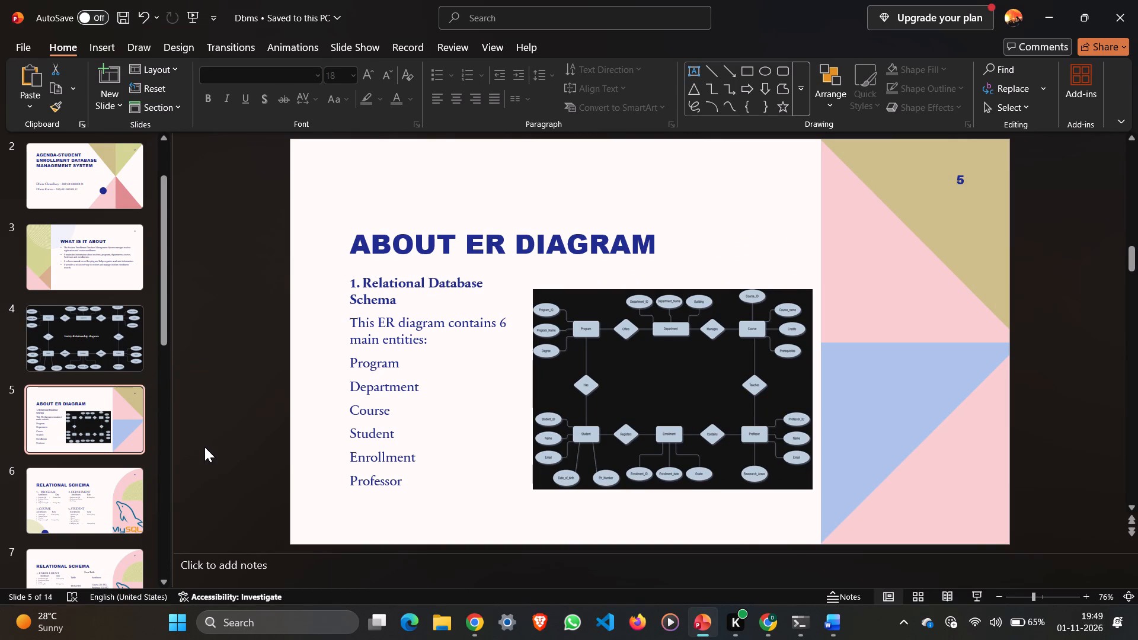
click(68, 498)
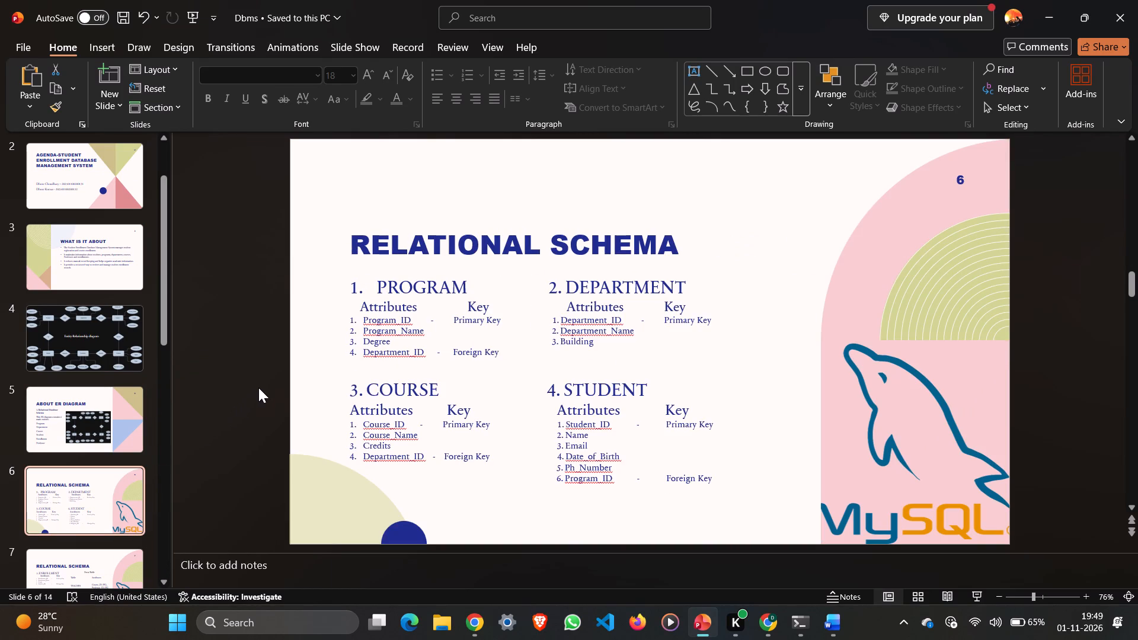
key(ctrl+s)
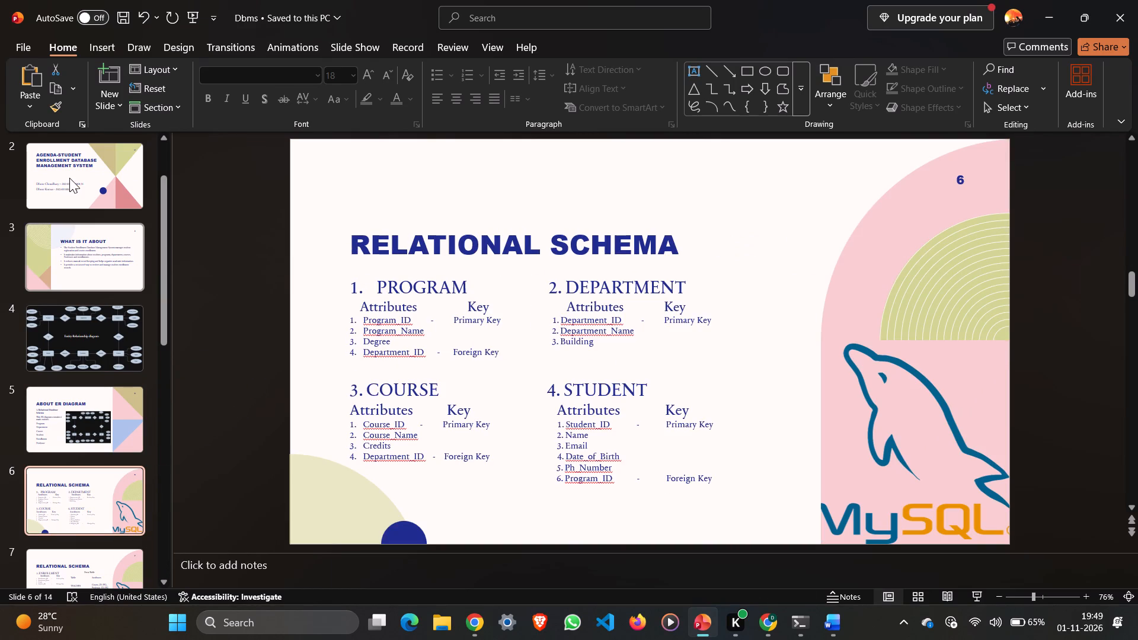
Save a copy of the presentation as a PDF named Dbms1 in the Downloads folder.
click(23, 42)
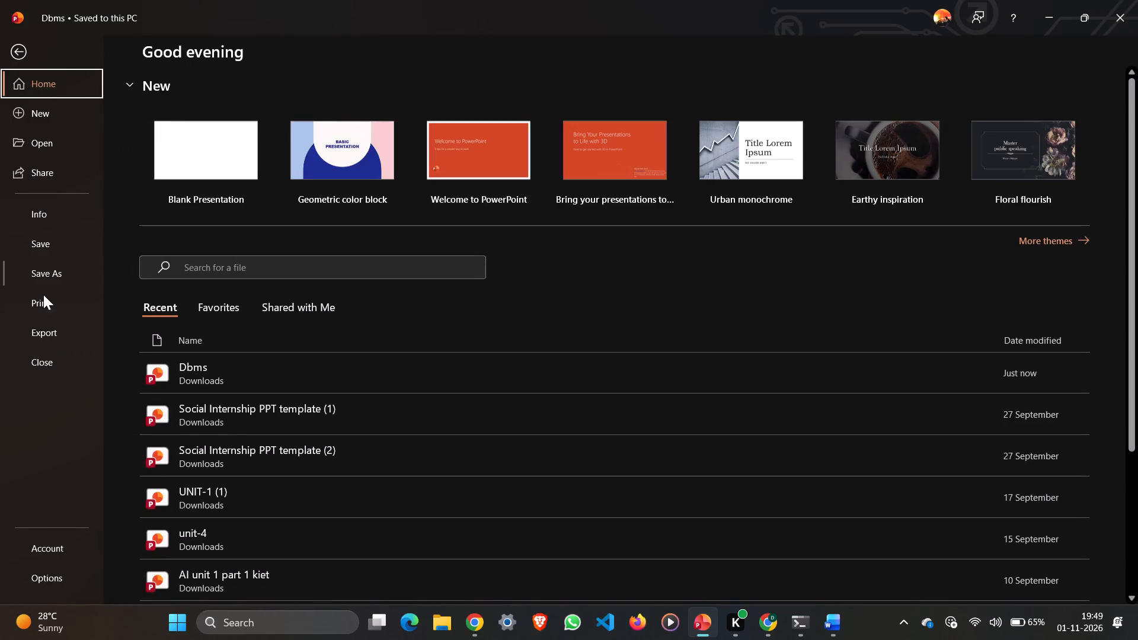
click(45, 276)
click(419, 176)
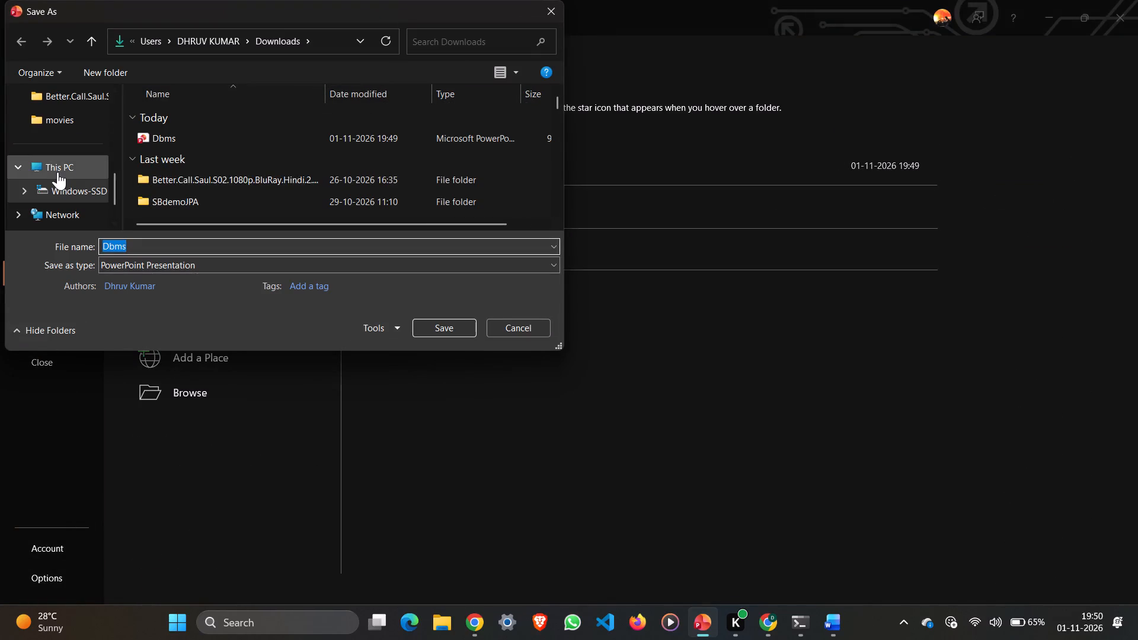
scroll(57, 169, up, 1)
click(60, 122)
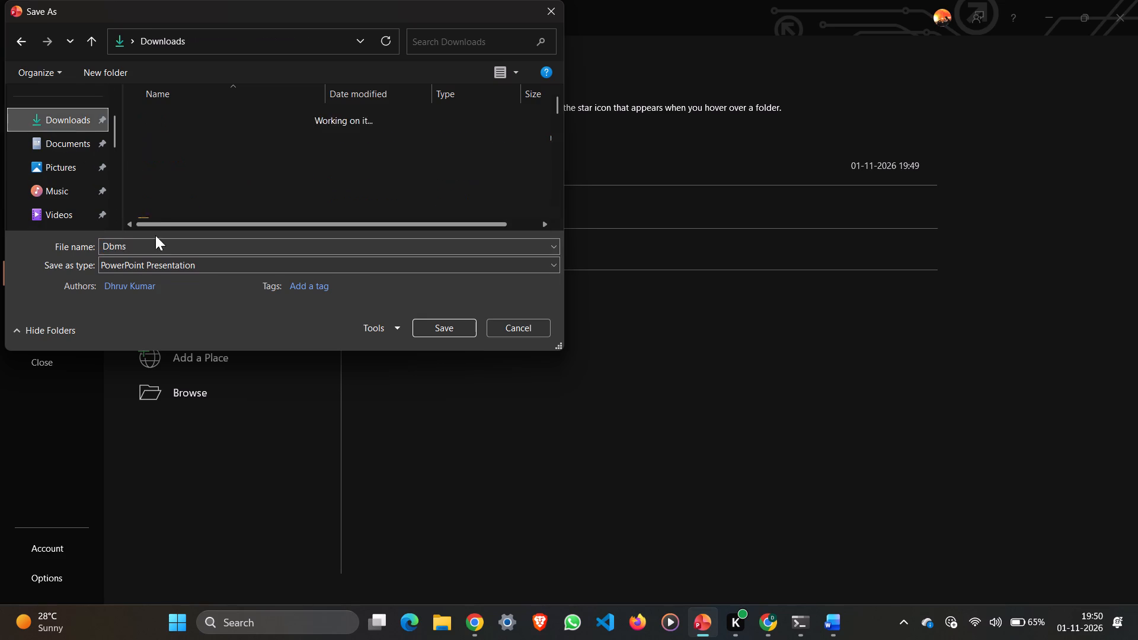
click(152, 247)
click(152, 247)
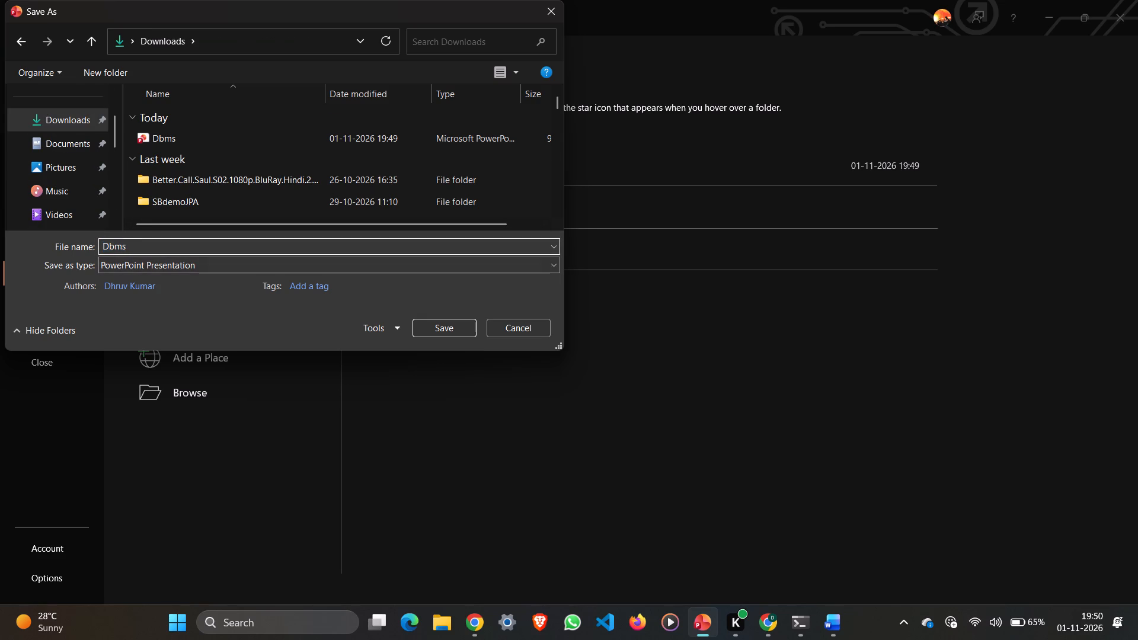
key(1)
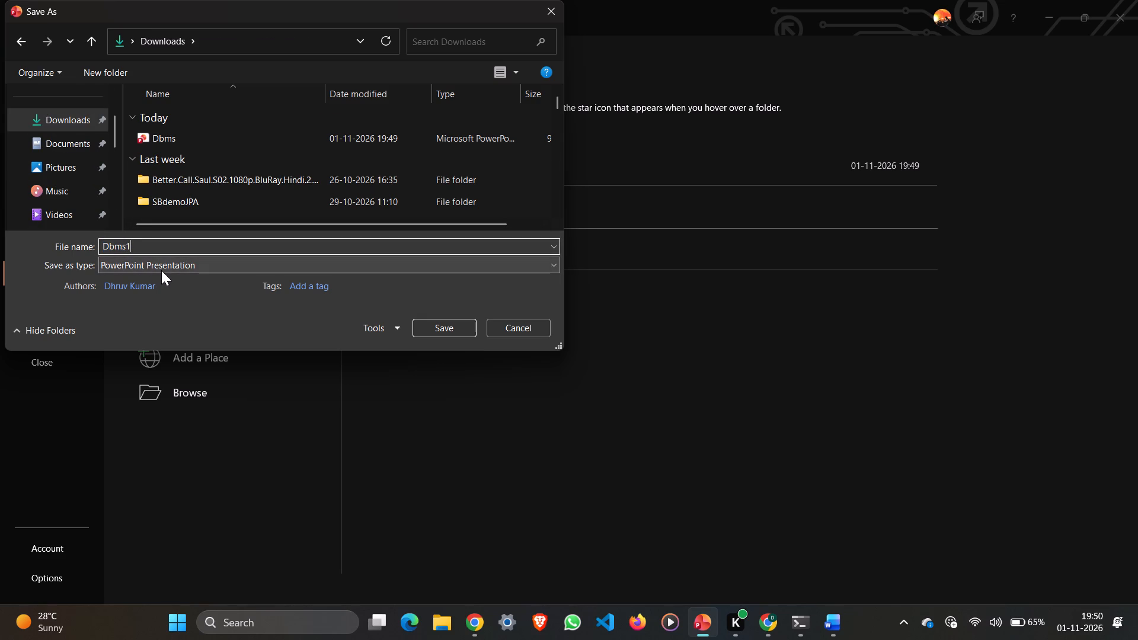
click(161, 270)
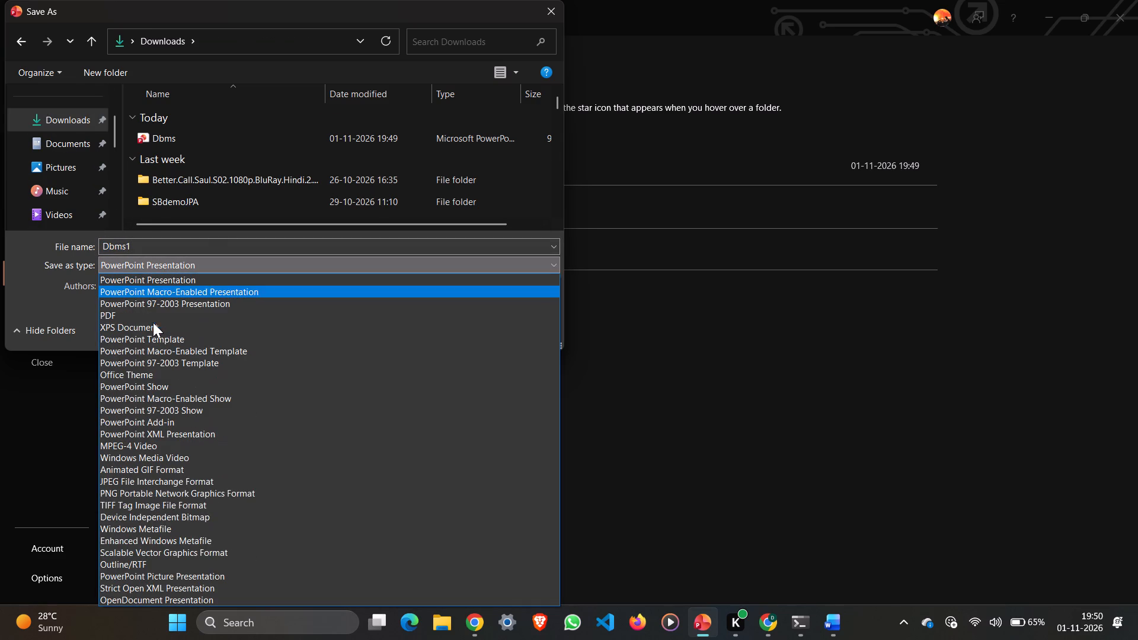
click(140, 316)
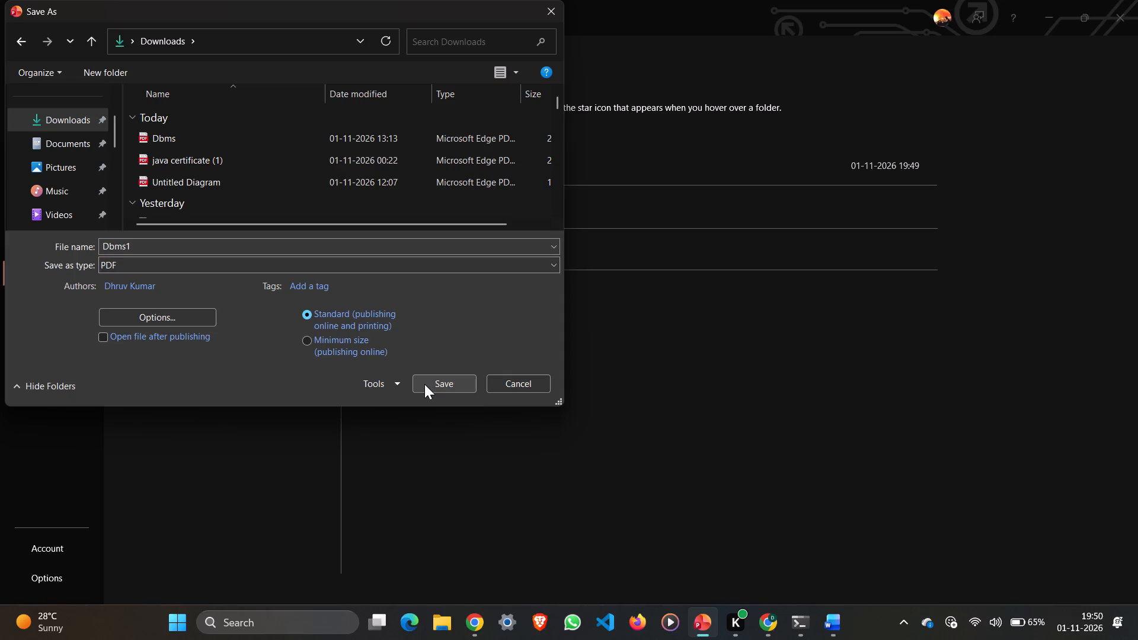
click(424, 384)
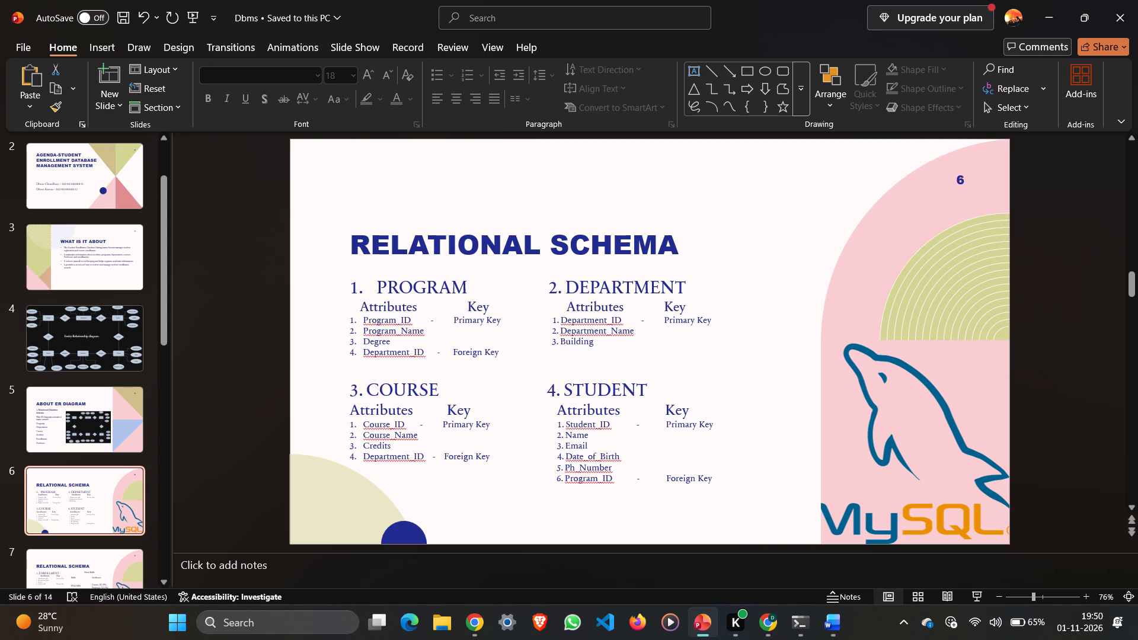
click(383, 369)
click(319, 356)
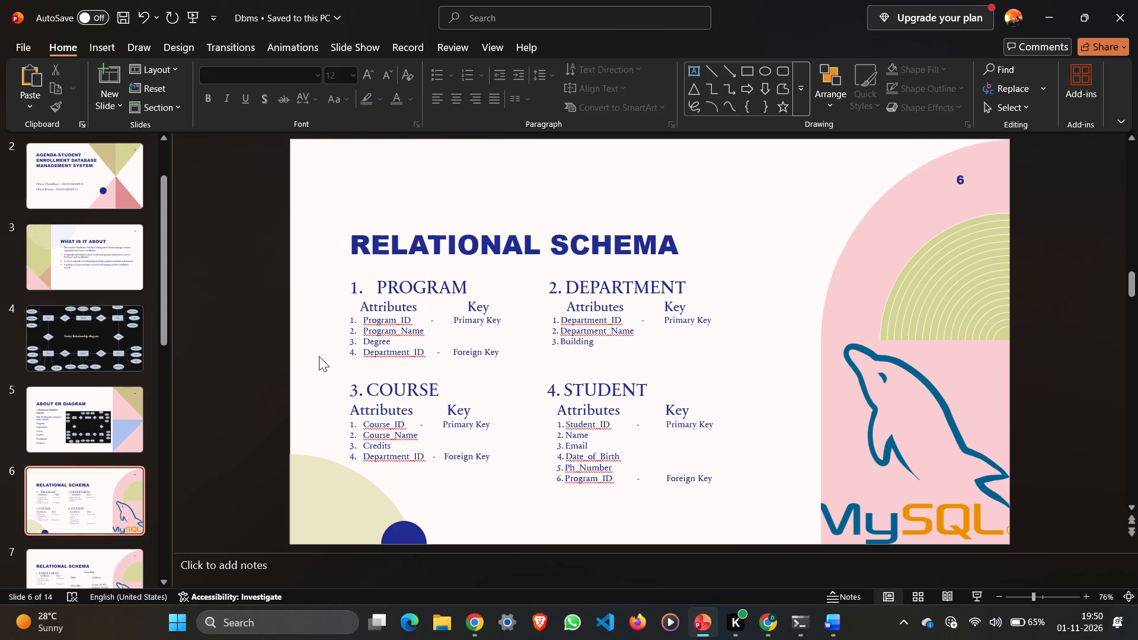
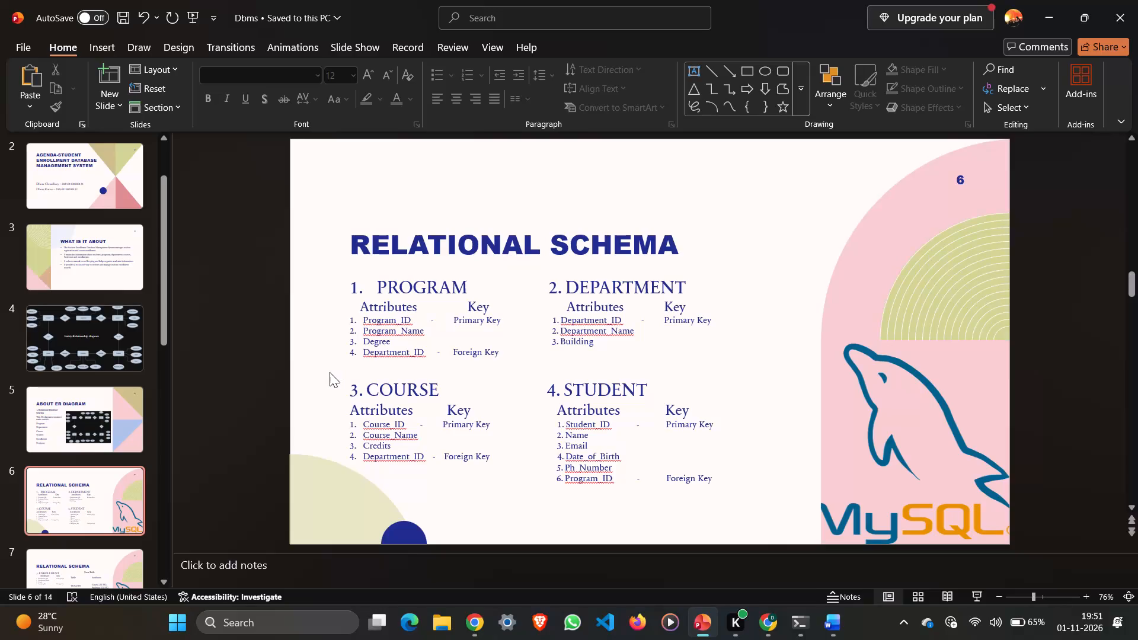
Examine the attributes and keys on the two Relational Schema slides (6 and 7).
click(337, 376)
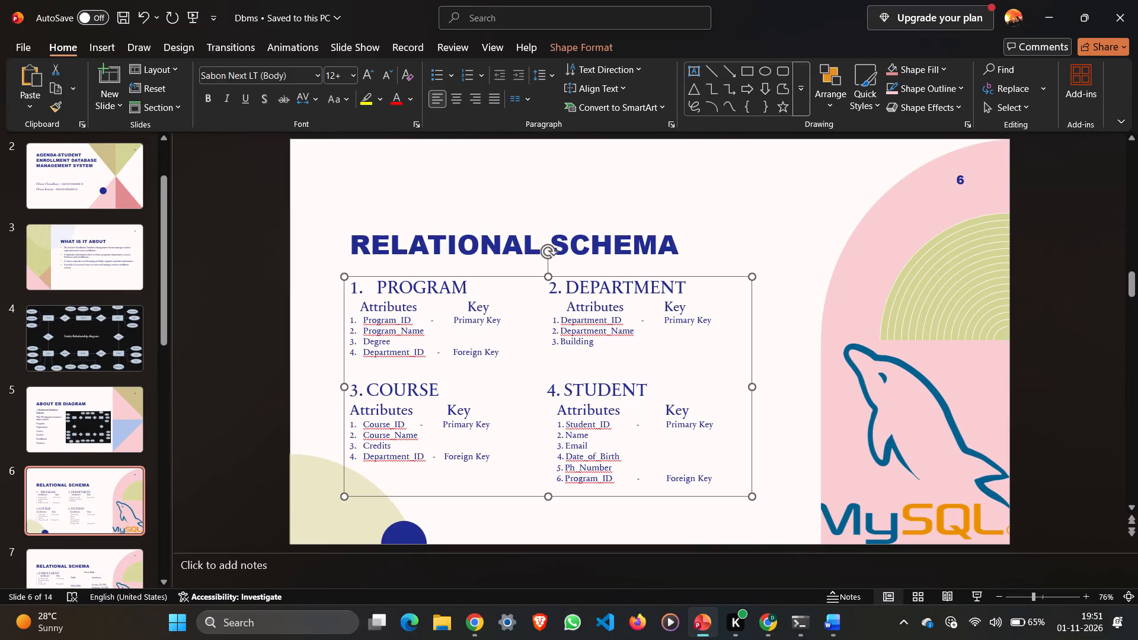
click(328, 367)
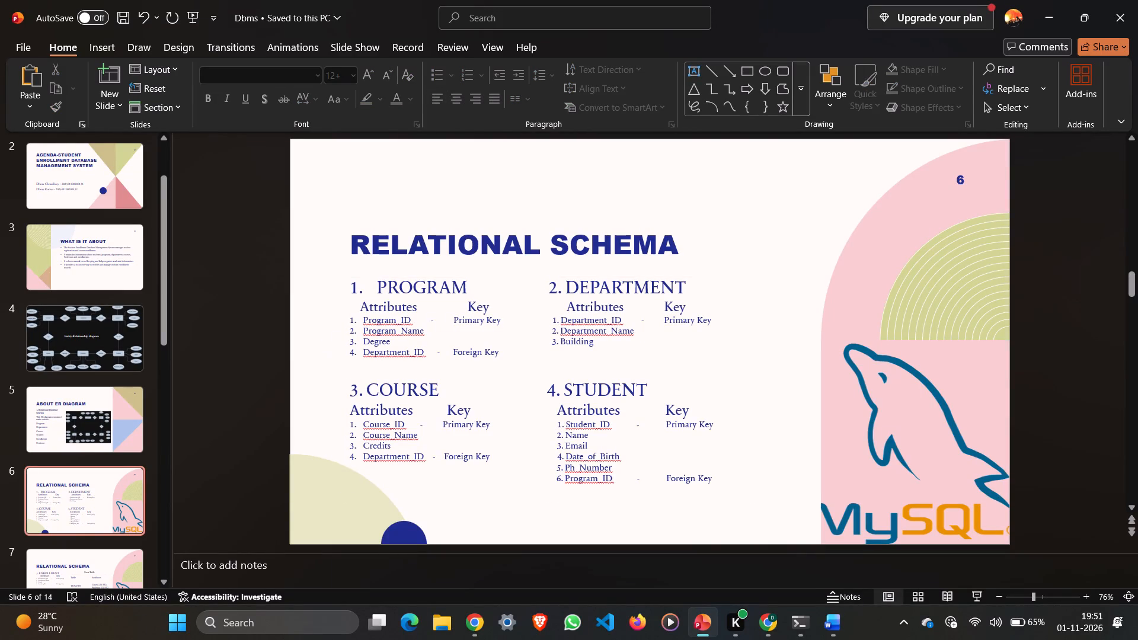
click(436, 330)
click(713, 244)
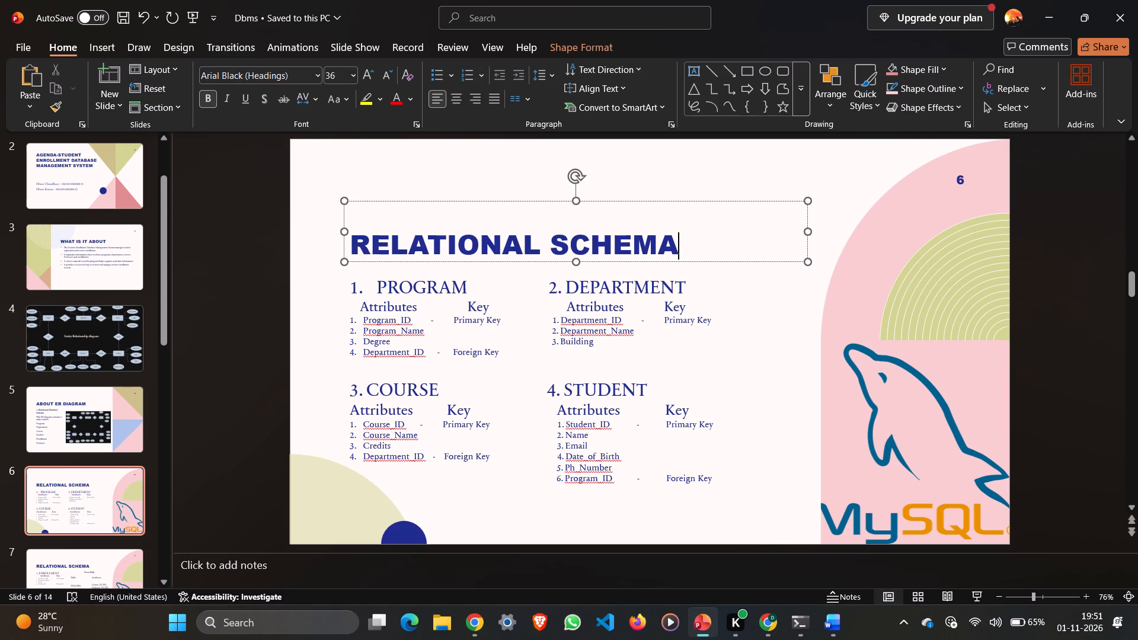
click(744, 310)
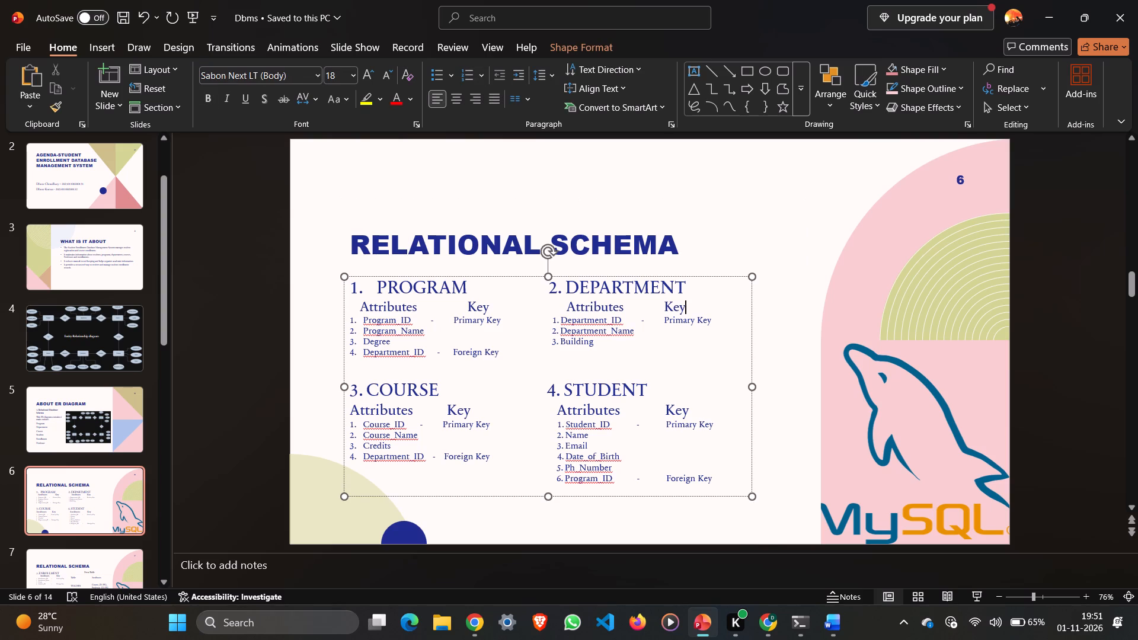
click(778, 307)
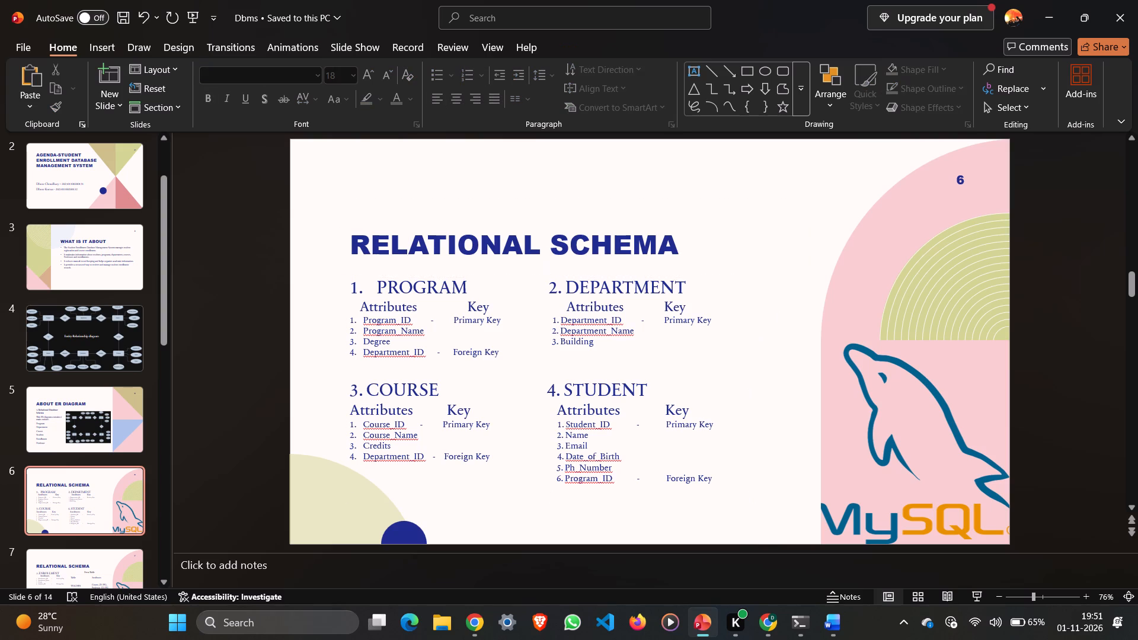
click(728, 361)
click(66, 562)
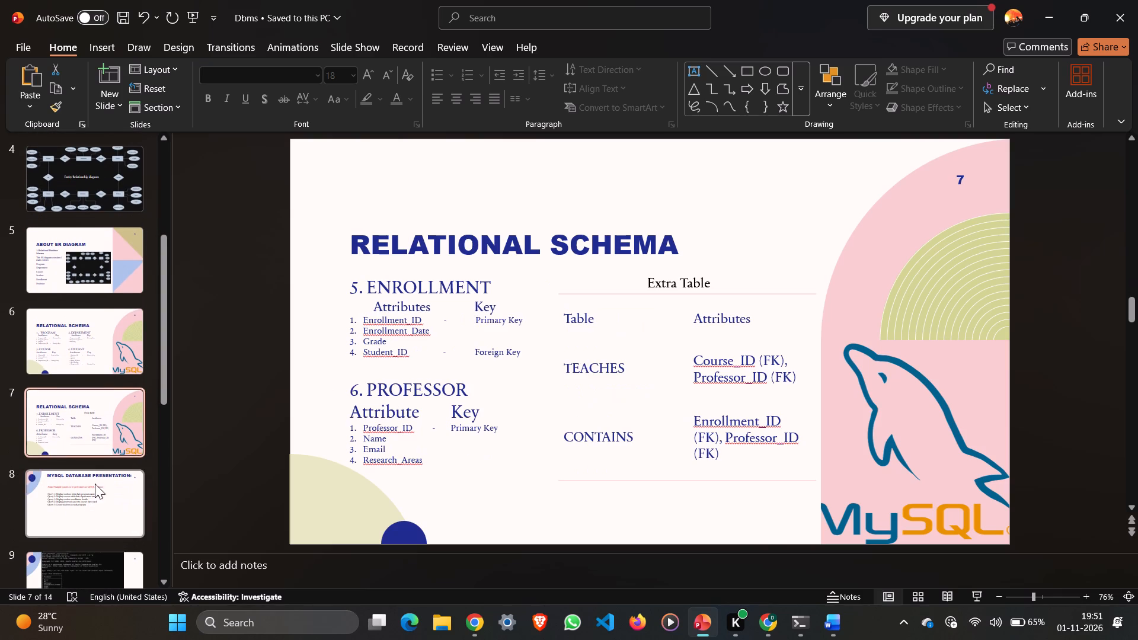
click(83, 334)
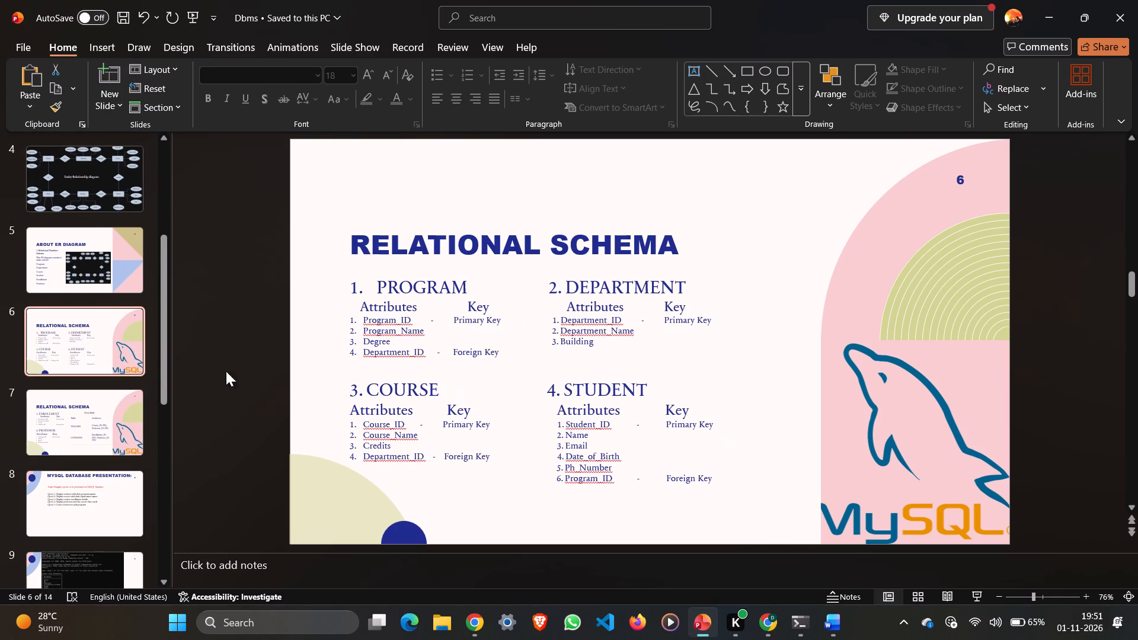
click(297, 395)
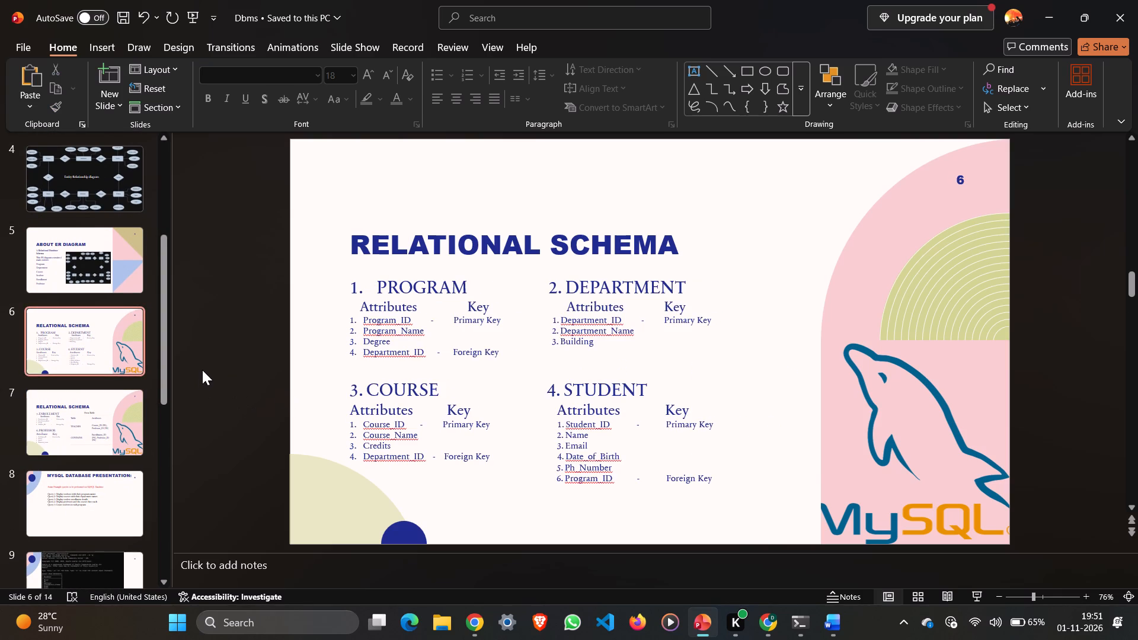
Review the first seven slides, from the title slide through the ER diagram to the Relational Schema slides.
scroll(110, 336, up, 2)
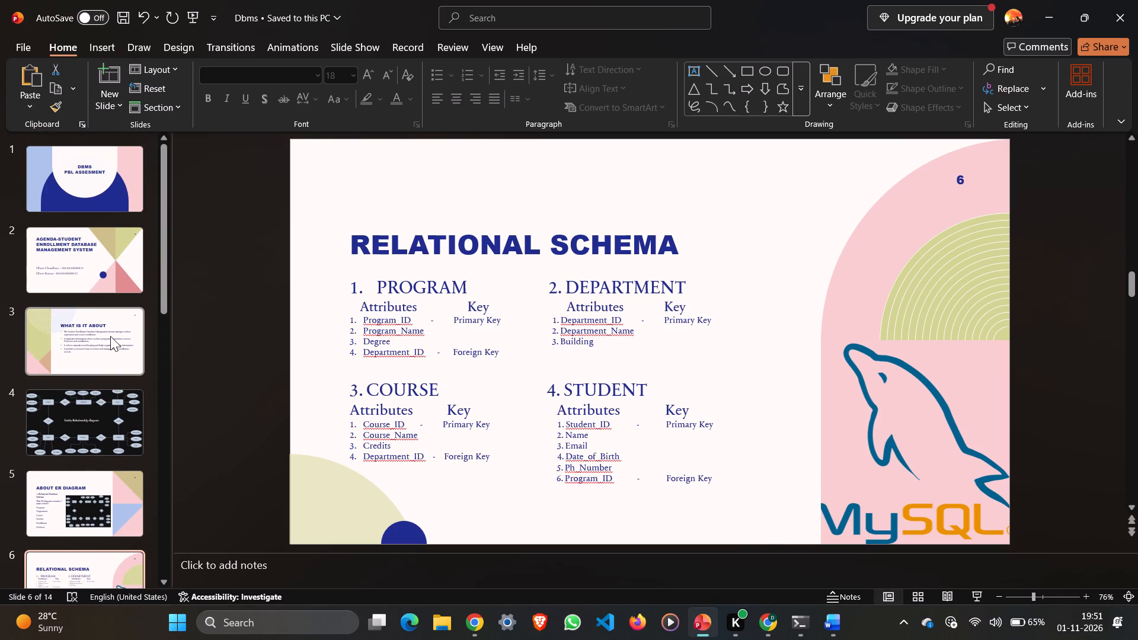
click(88, 256)
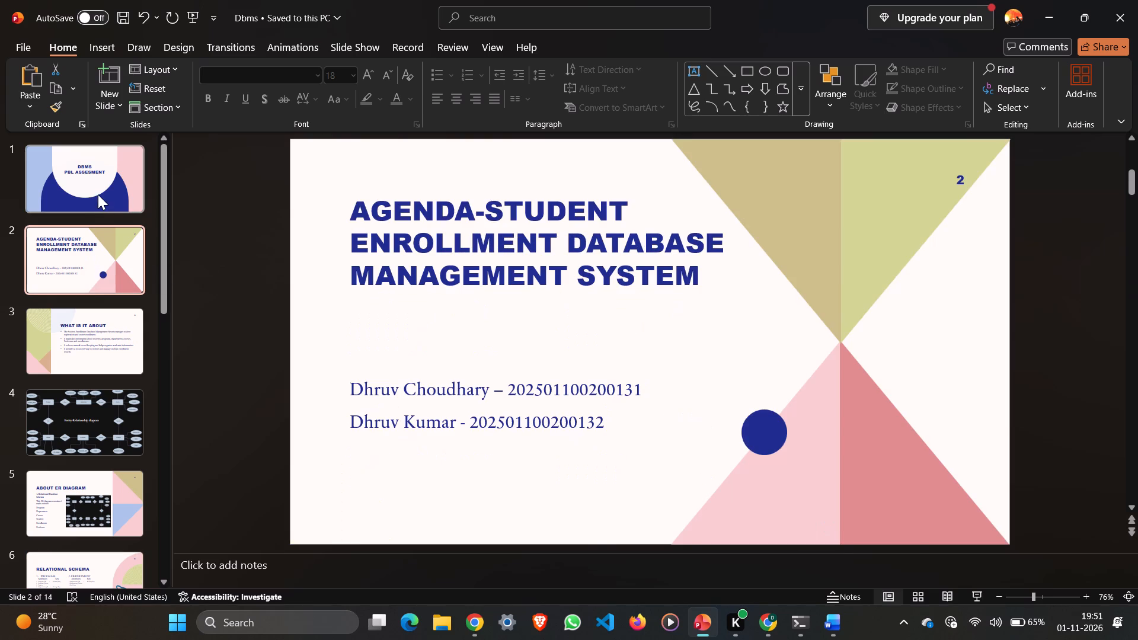
click(98, 194)
scroll(117, 327, down, 1)
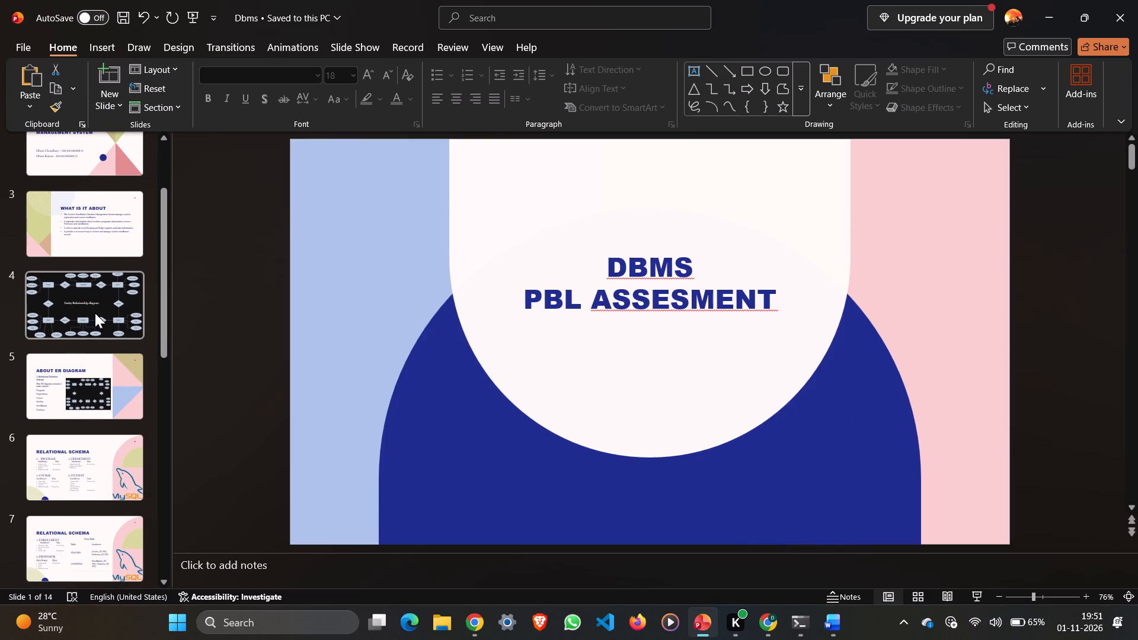
click(95, 299)
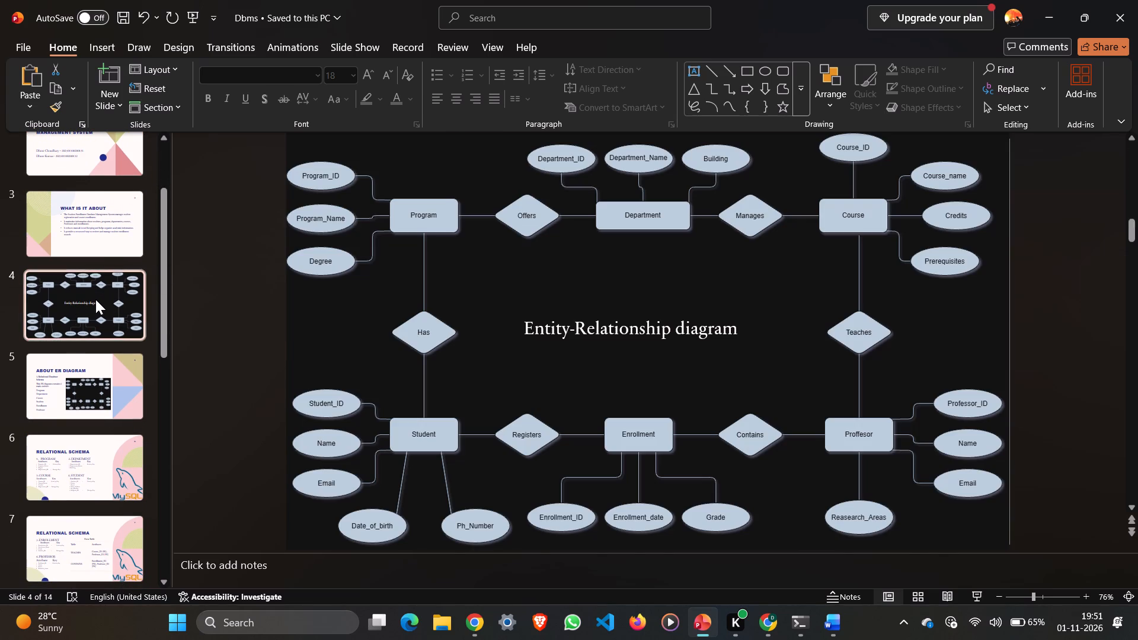
click(85, 234)
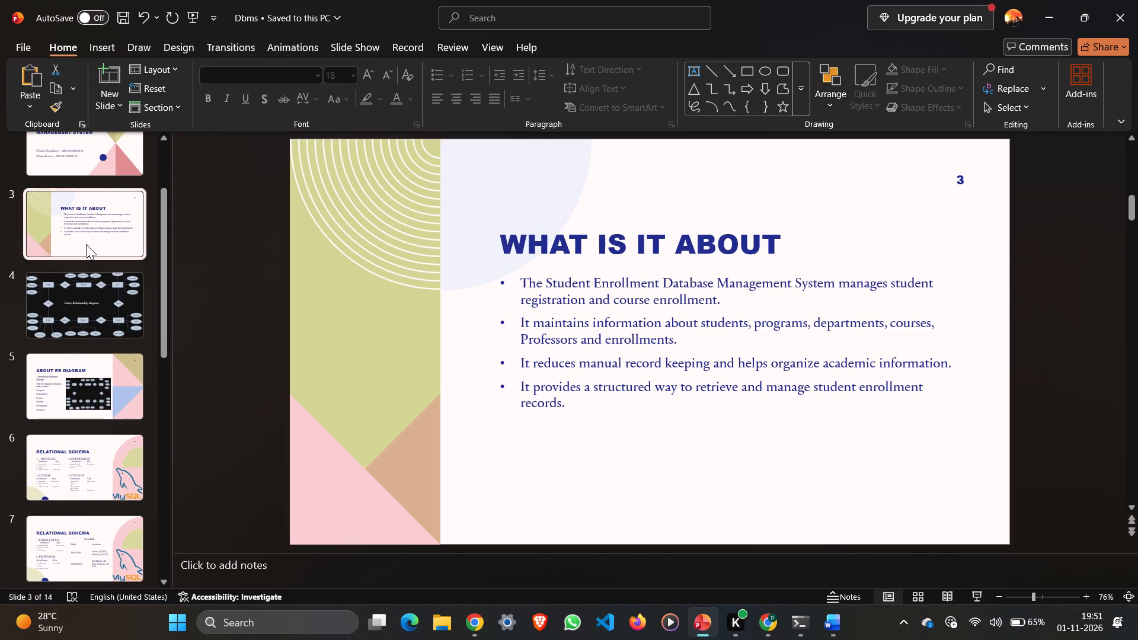
click(86, 315)
click(81, 385)
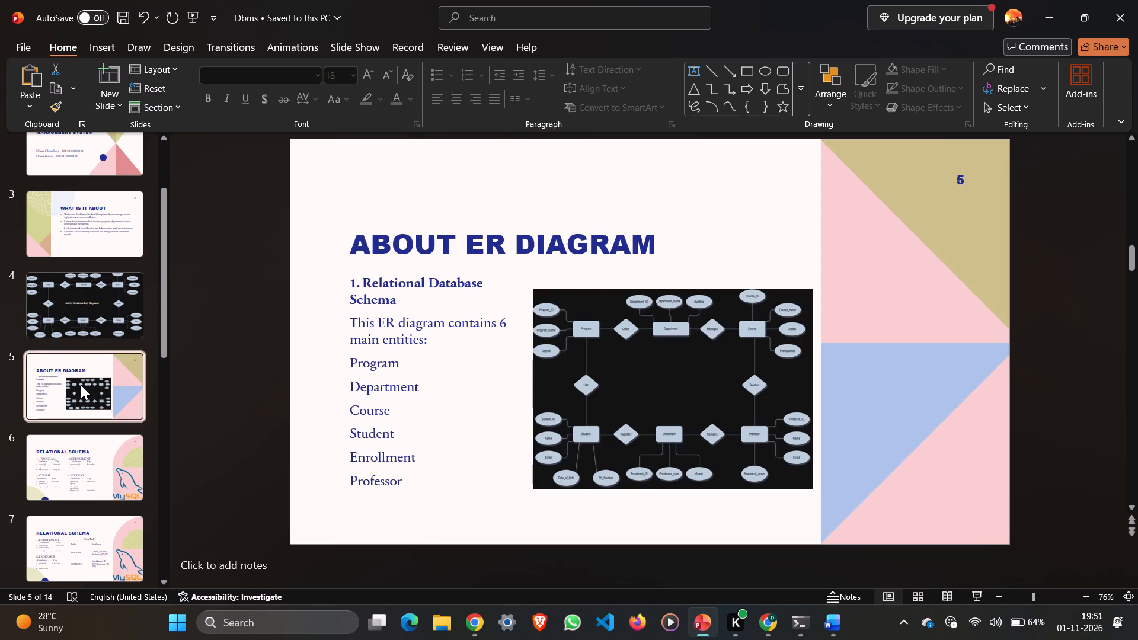
click(90, 462)
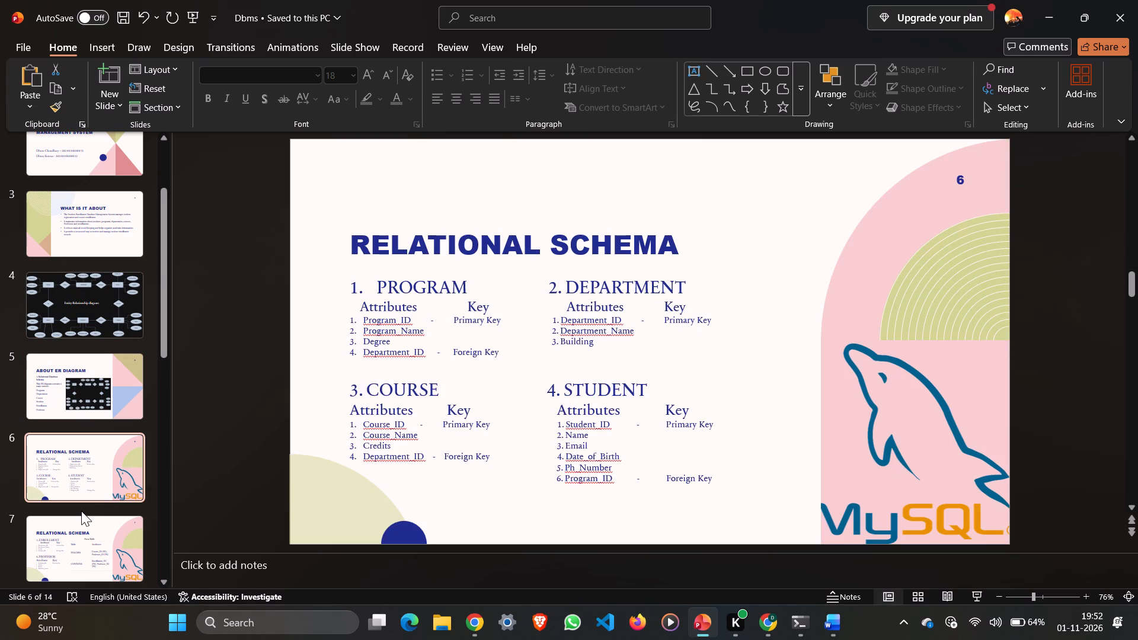
click(78, 530)
Look over the remaining slides up to the Thank You slide, including the MySQL output on slide 11, and return to the title slide.
scroll(78, 530, down, 2)
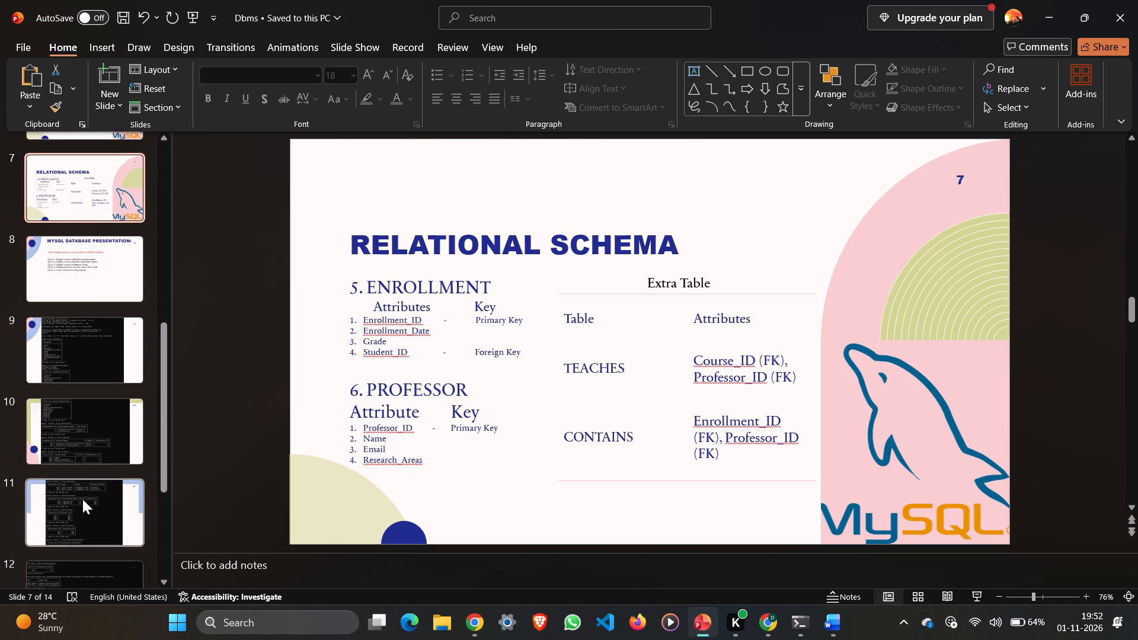
scroll(82, 499, down, 4)
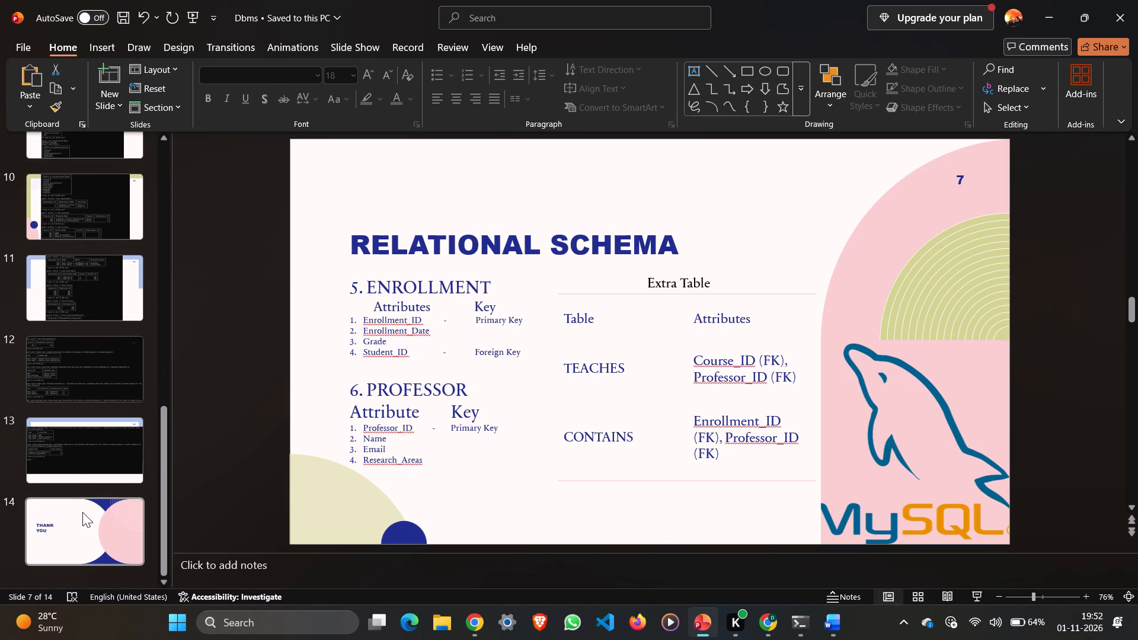
click(82, 512)
click(94, 289)
scroll(94, 289, up, 2)
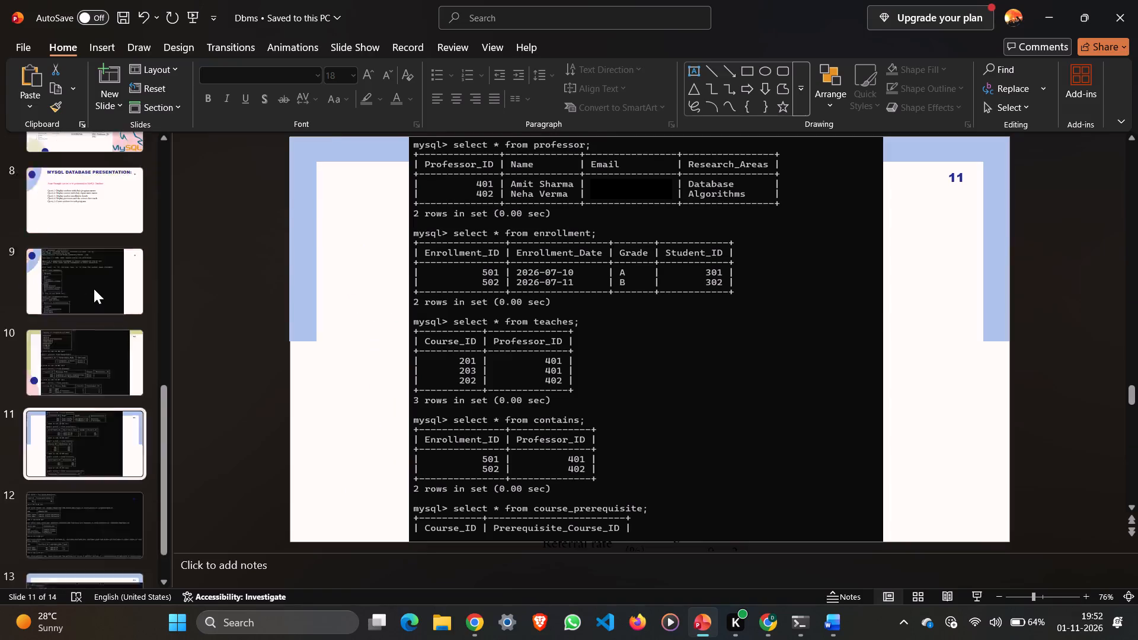
scroll(94, 289, up, 3)
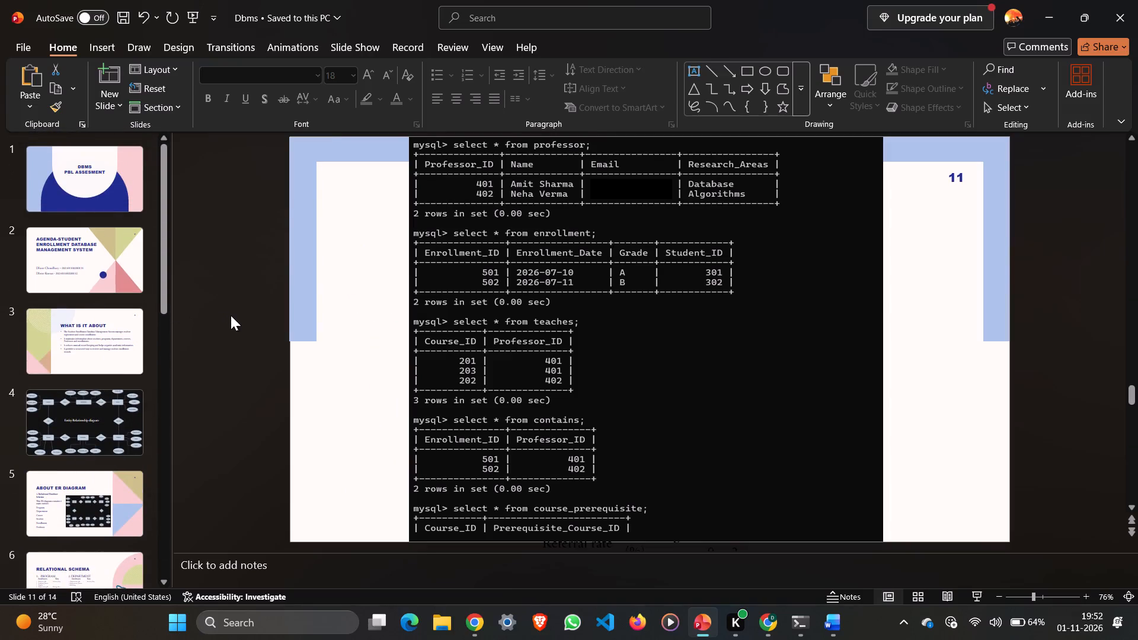
click(92, 190)
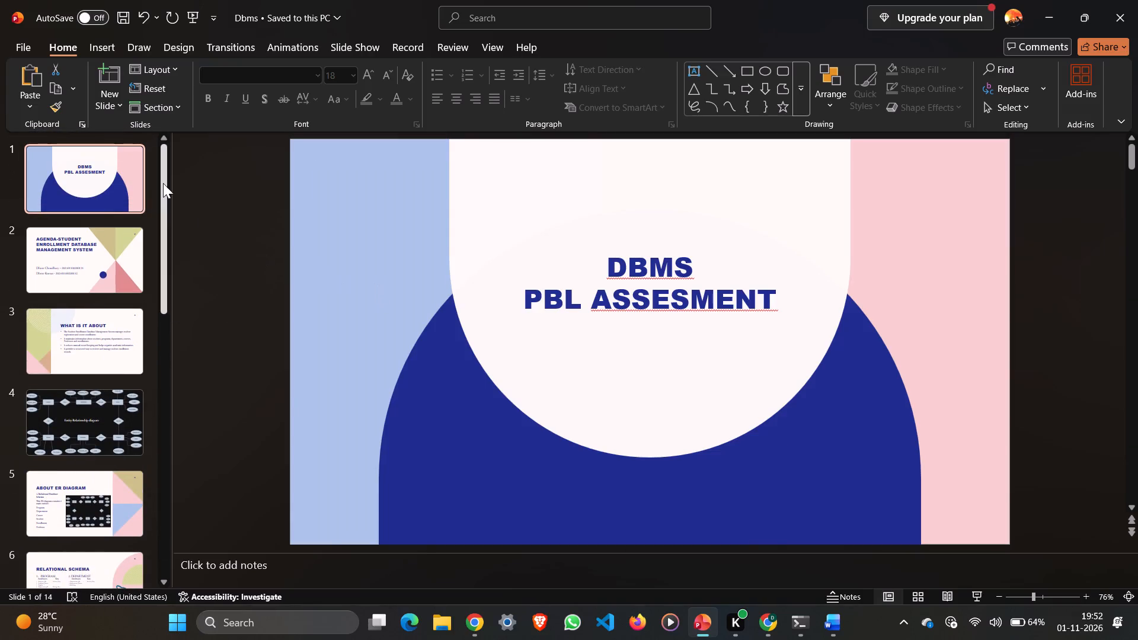
Switch to File Explorer to locate the exported PDF among the recent files.
click(438, 626)
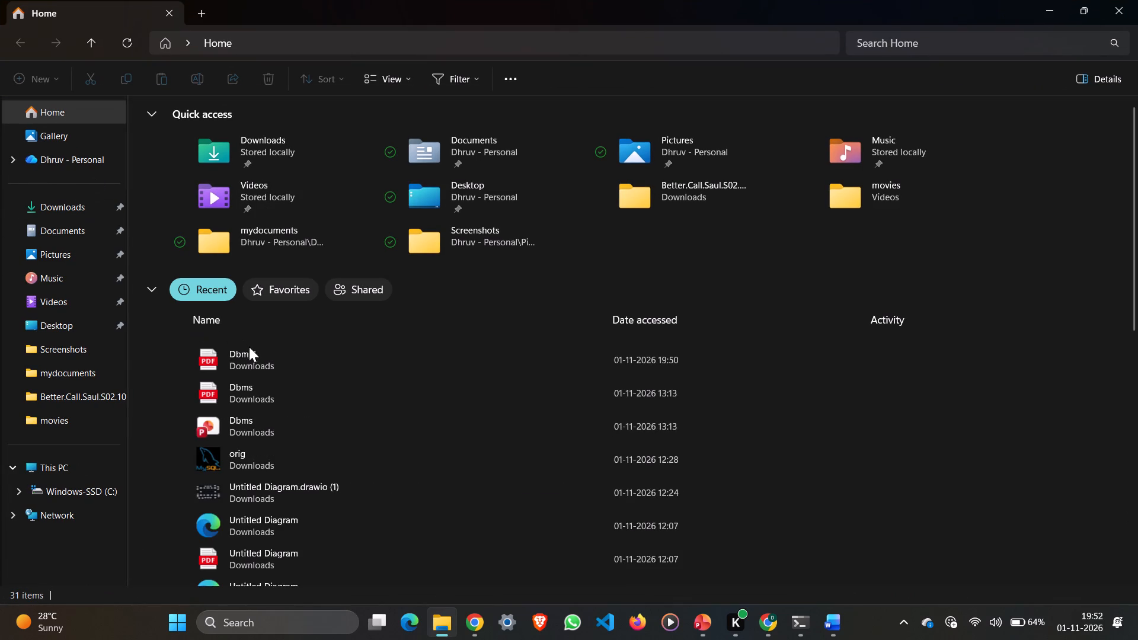
Open the exported Dbms1 PDF from the recent files, check its pages from the title through the MySQL query outputs, and close it.
double_click(258, 363)
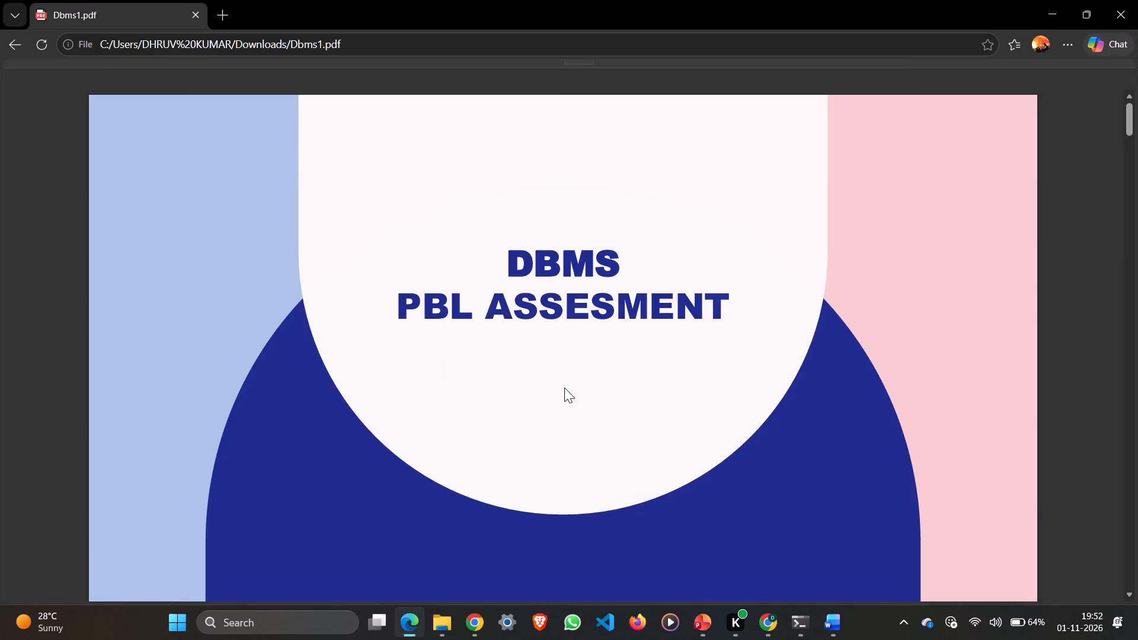
scroll(564, 388, down, 3)
scroll(564, 388, up, 4)
scroll(564, 388, down, 2)
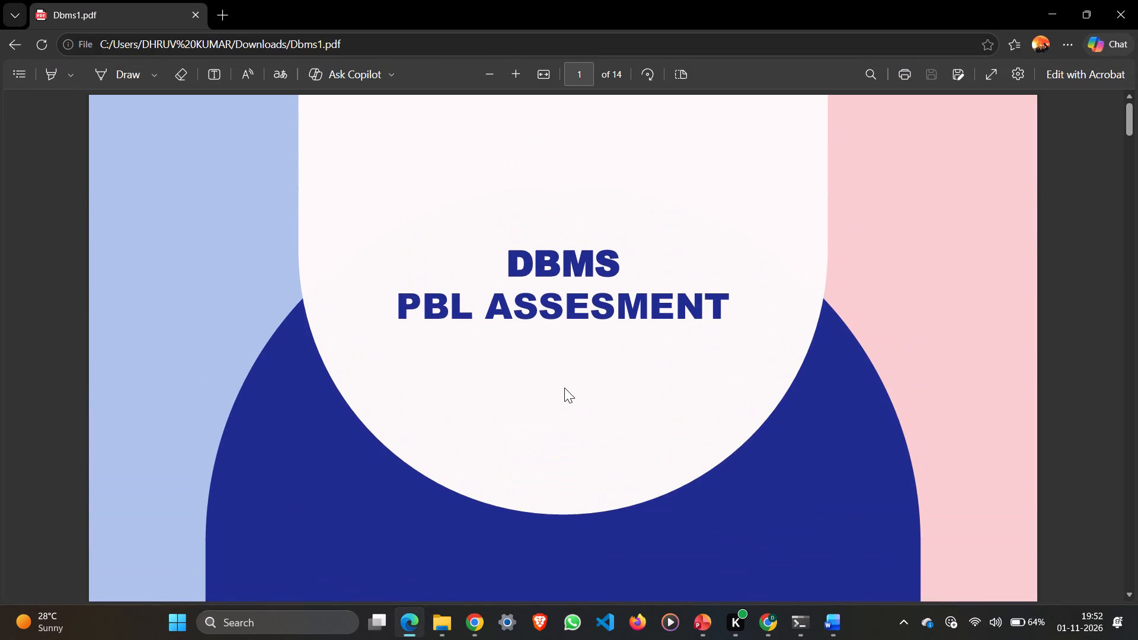
scroll(564, 388, down, 9)
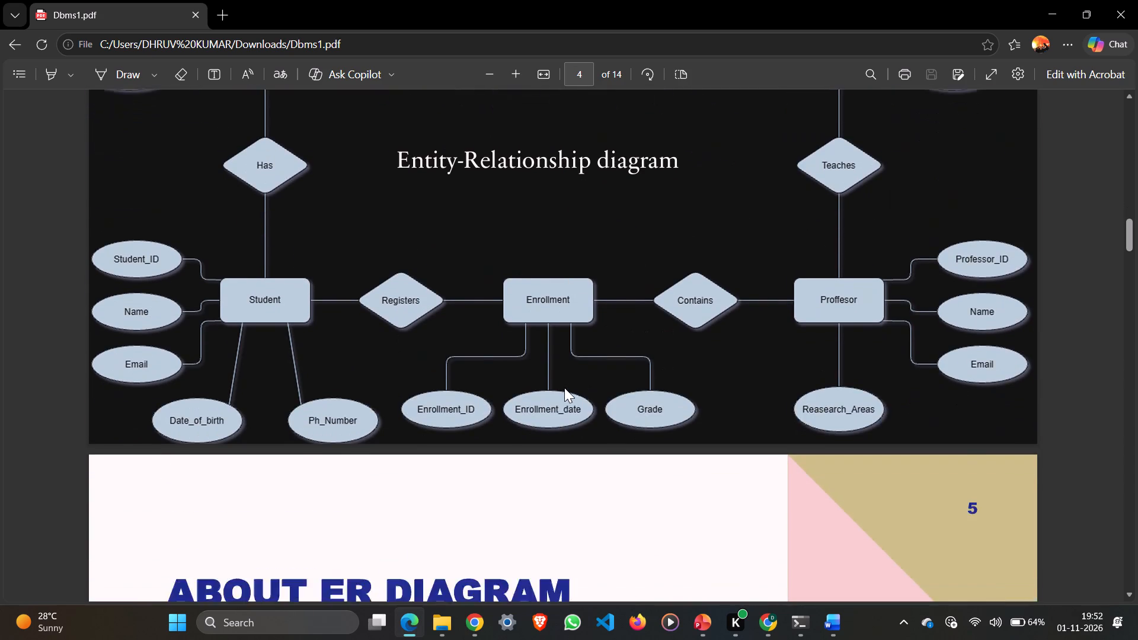
scroll(564, 388, down, 1)
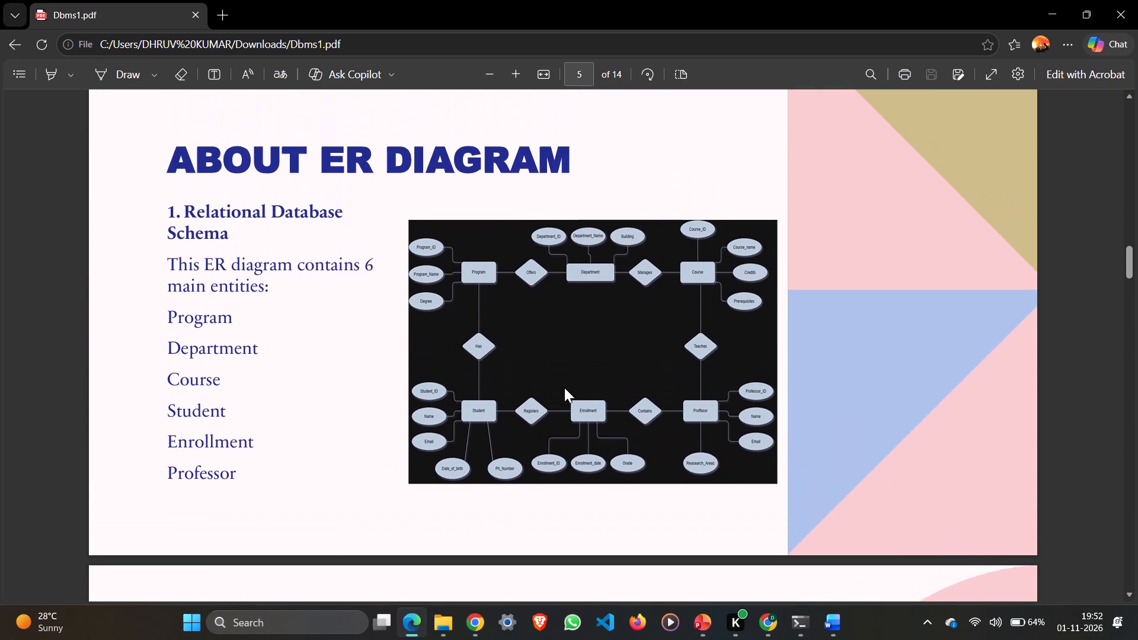
scroll(564, 388, down, 4)
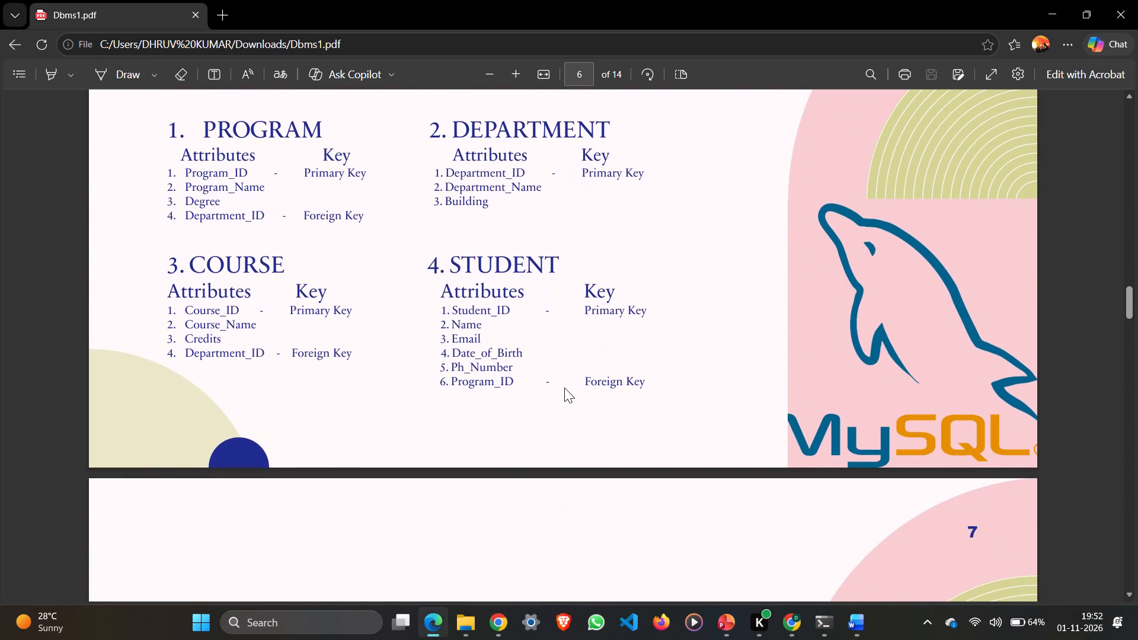
scroll(564, 388, down, 7)
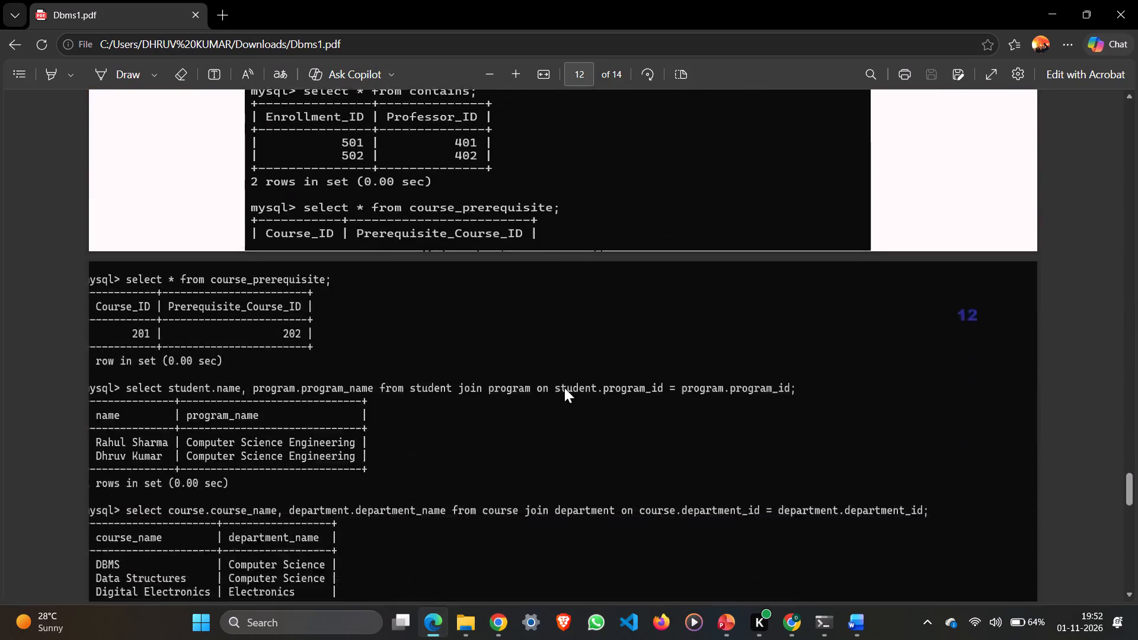
scroll(564, 388, down, 9)
scroll(564, 388, up, 6)
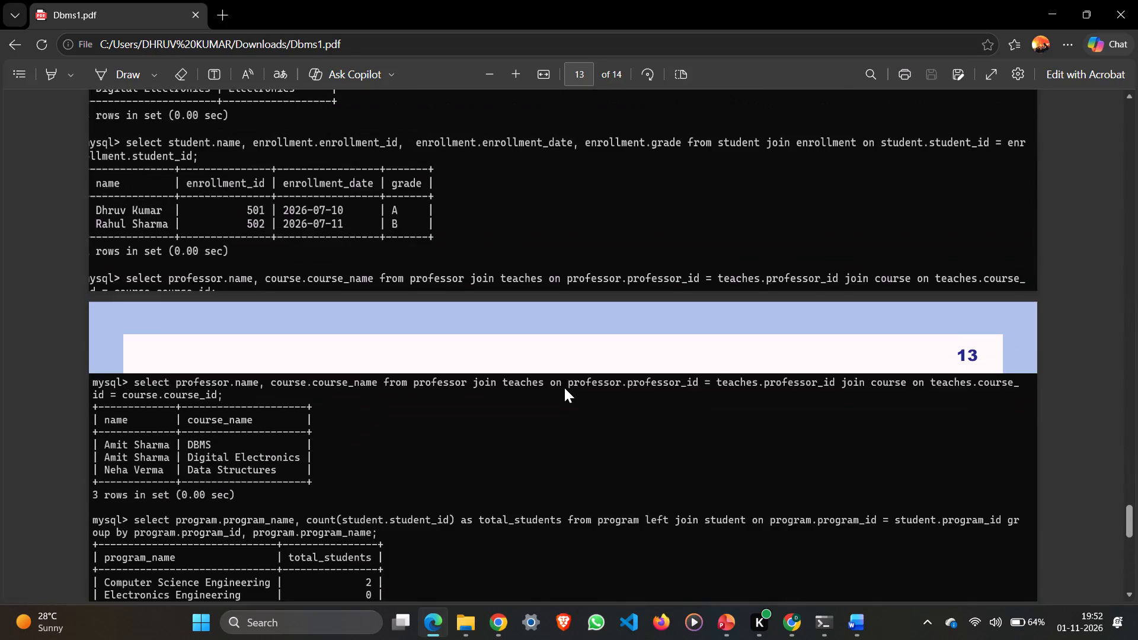
scroll(564, 388, up, 16)
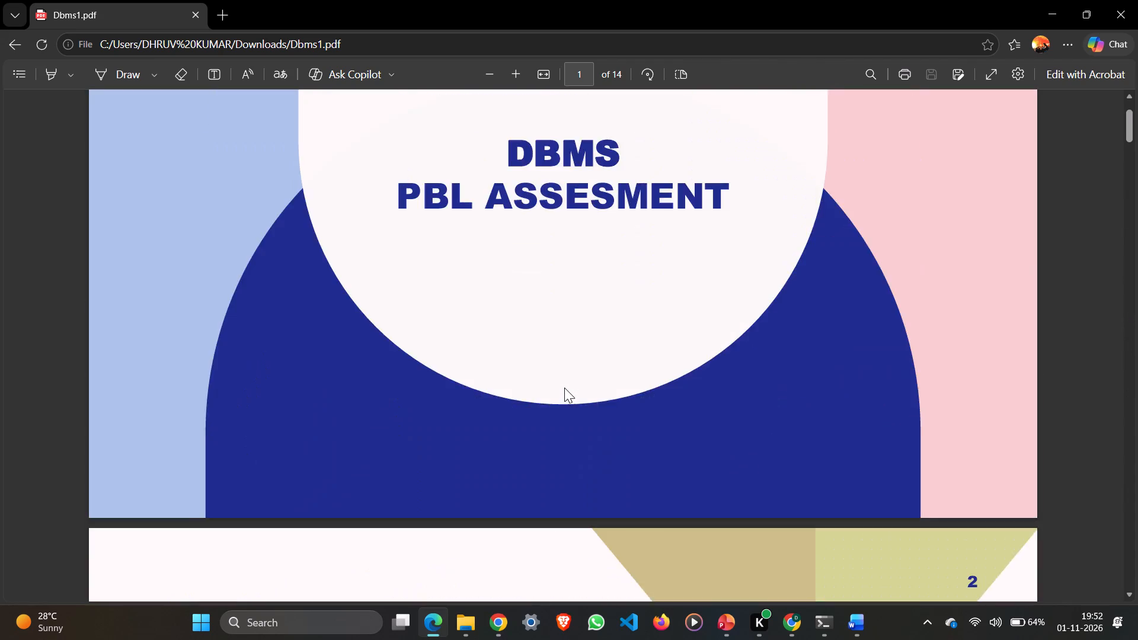
scroll(564, 388, up, 6)
click(1137, 0)
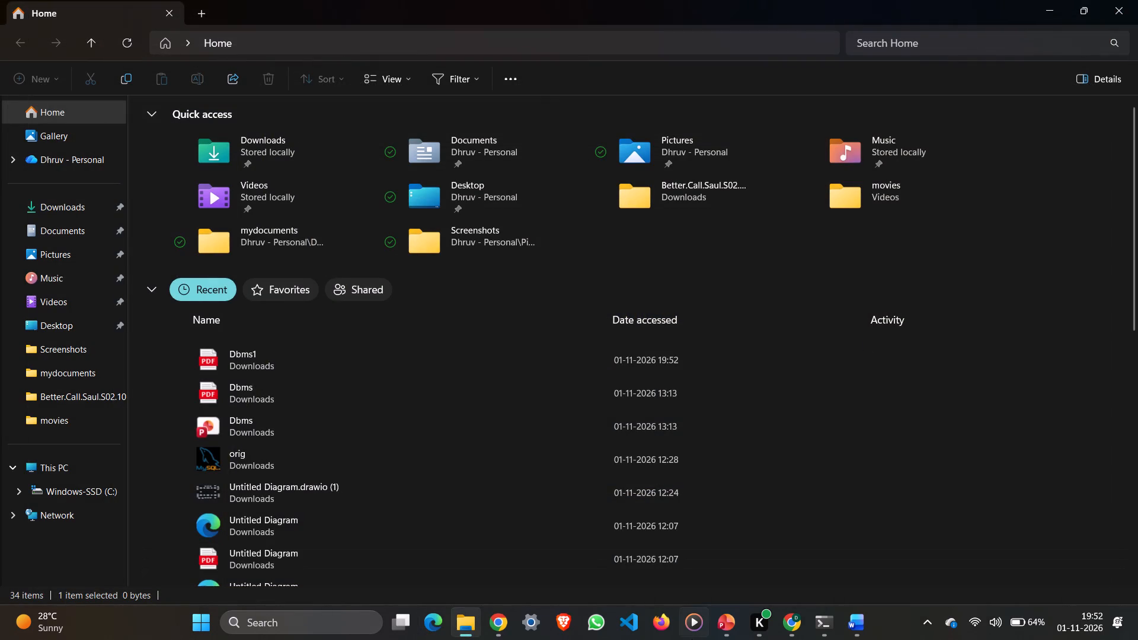
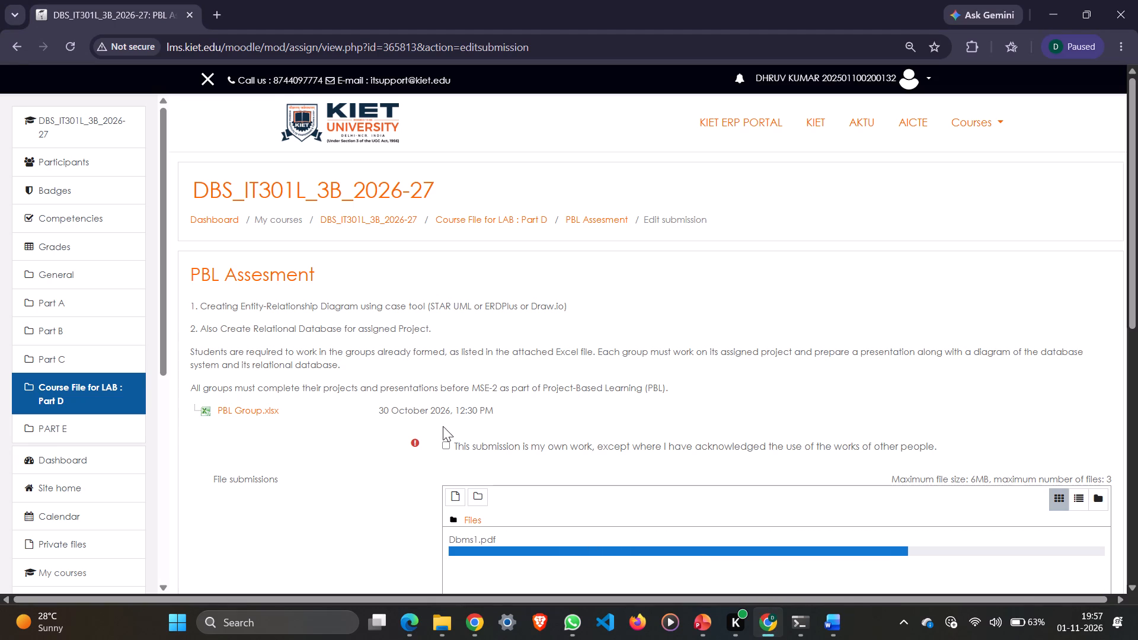
Accept the own-work statement for the PBL Assesment and save the submission with Dbms1.pdf, checking its submission status.
click(446, 447)
scroll(446, 447, down, 2)
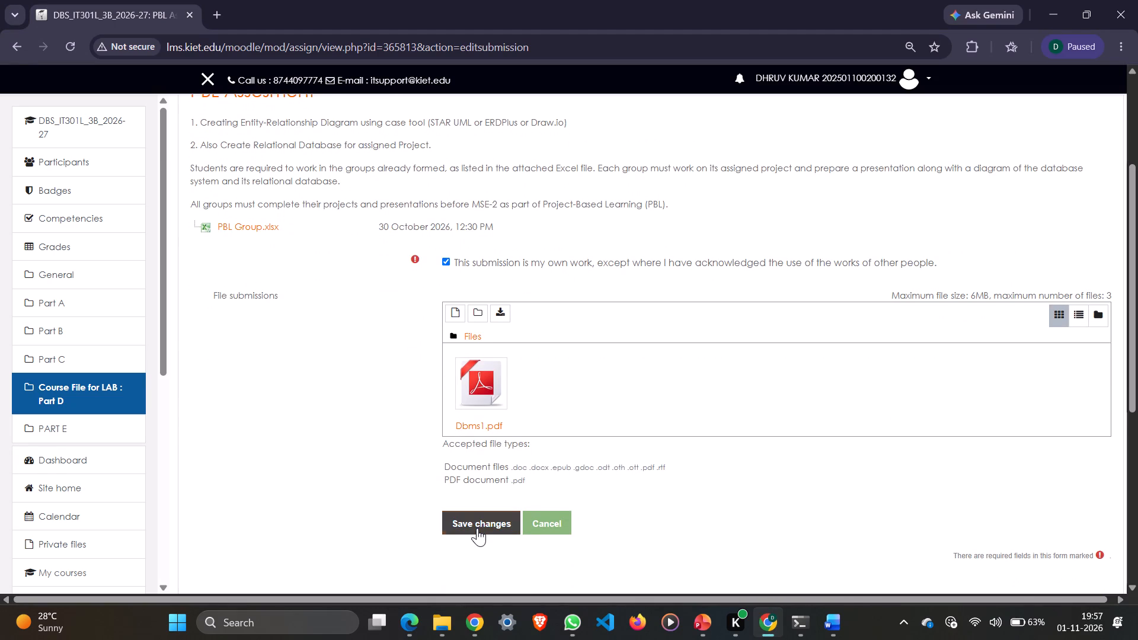
click(477, 528)
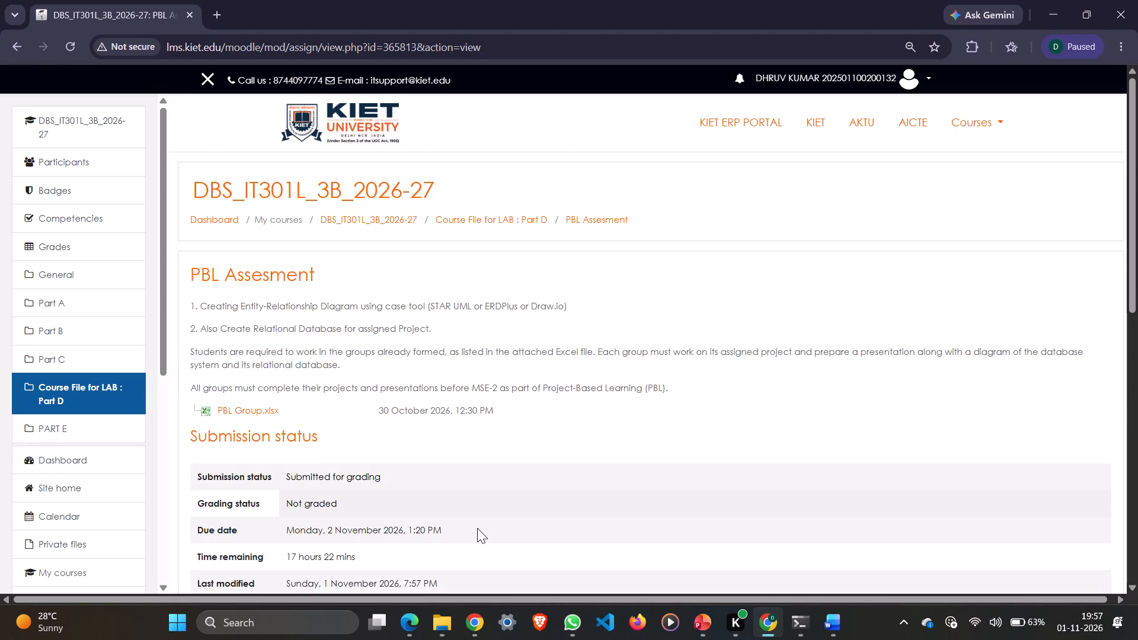
scroll(411, 440, down, 3)
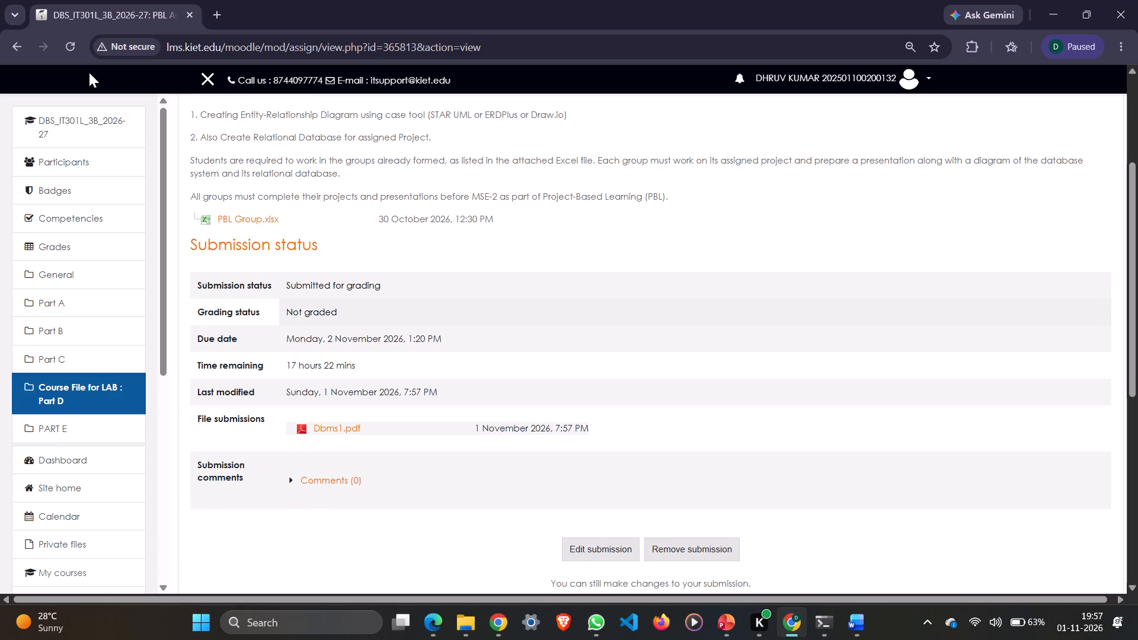
scroll(228, 152, up, 1)
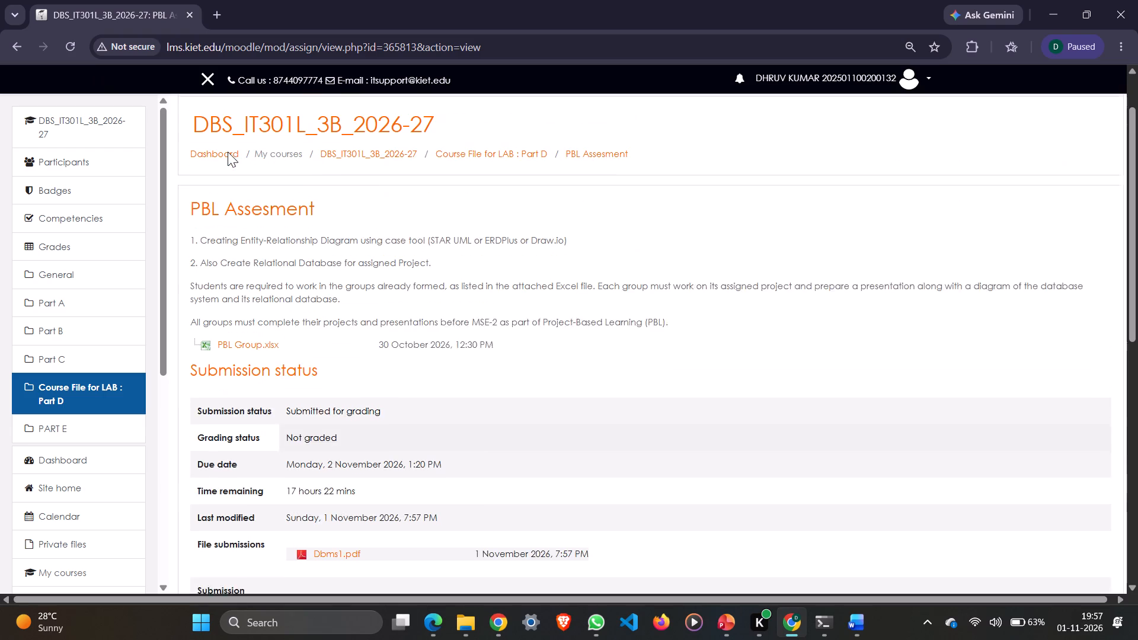
scroll(228, 152, up, 2)
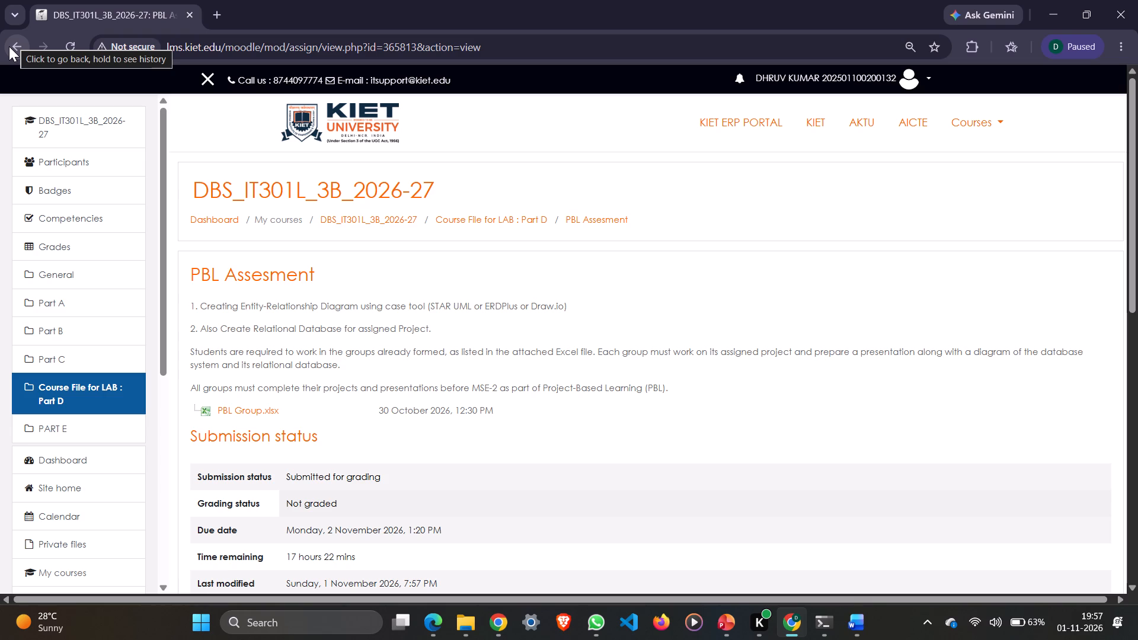
Reopen the PBL Assesment submission for editing and delete Dbms1.pdf from its files.
scroll(298, 235, down, 3)
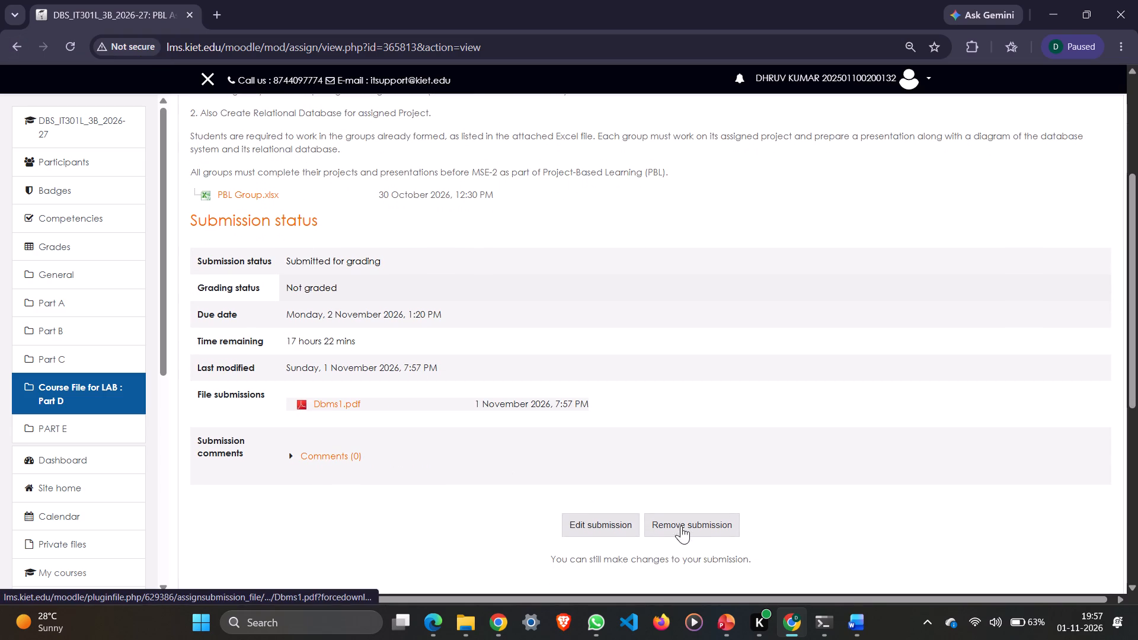
click(612, 524)
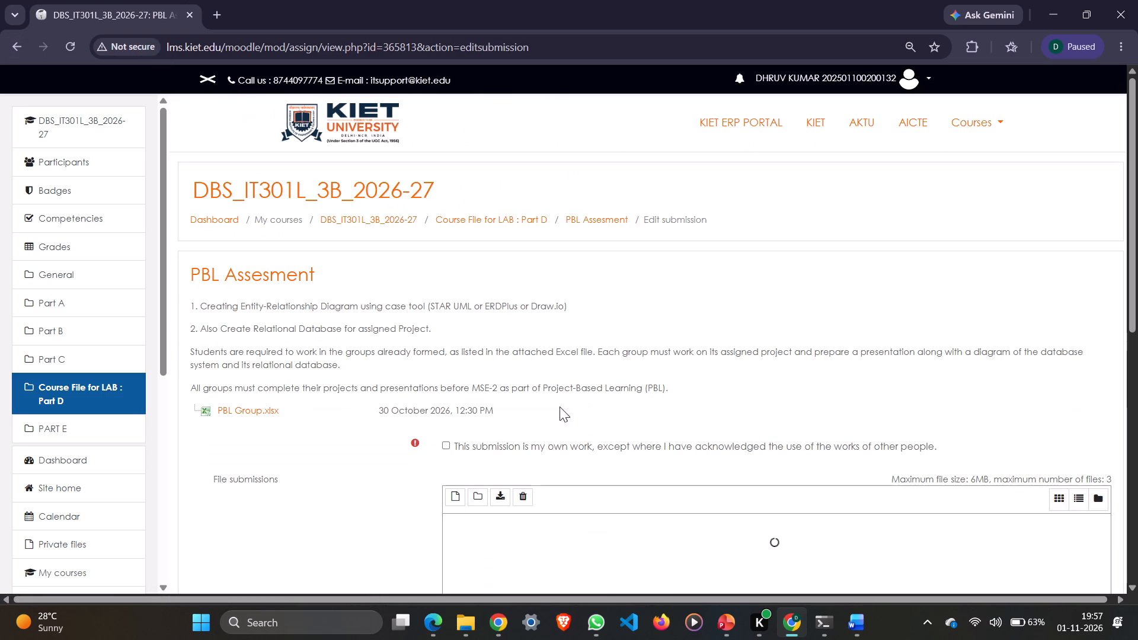
click(483, 552)
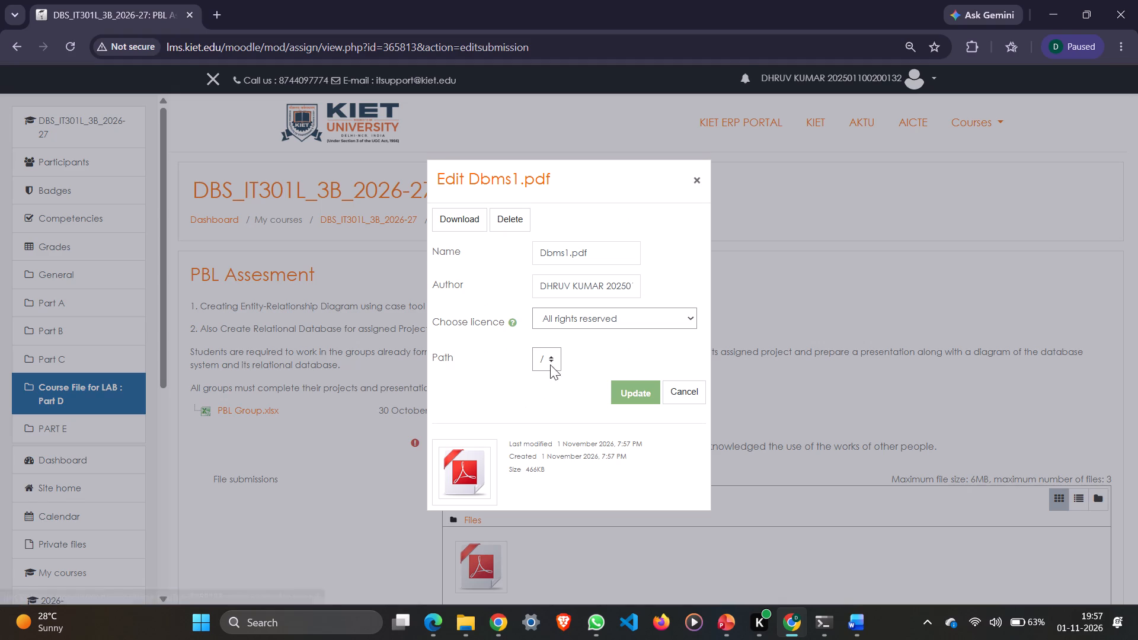
click(500, 217)
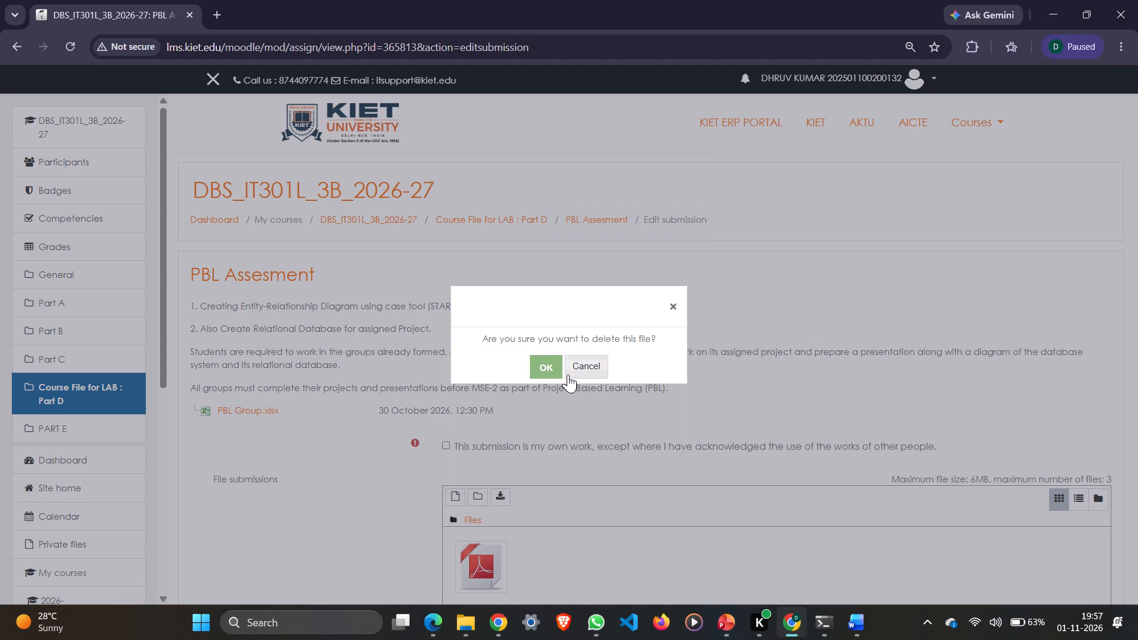
click(556, 364)
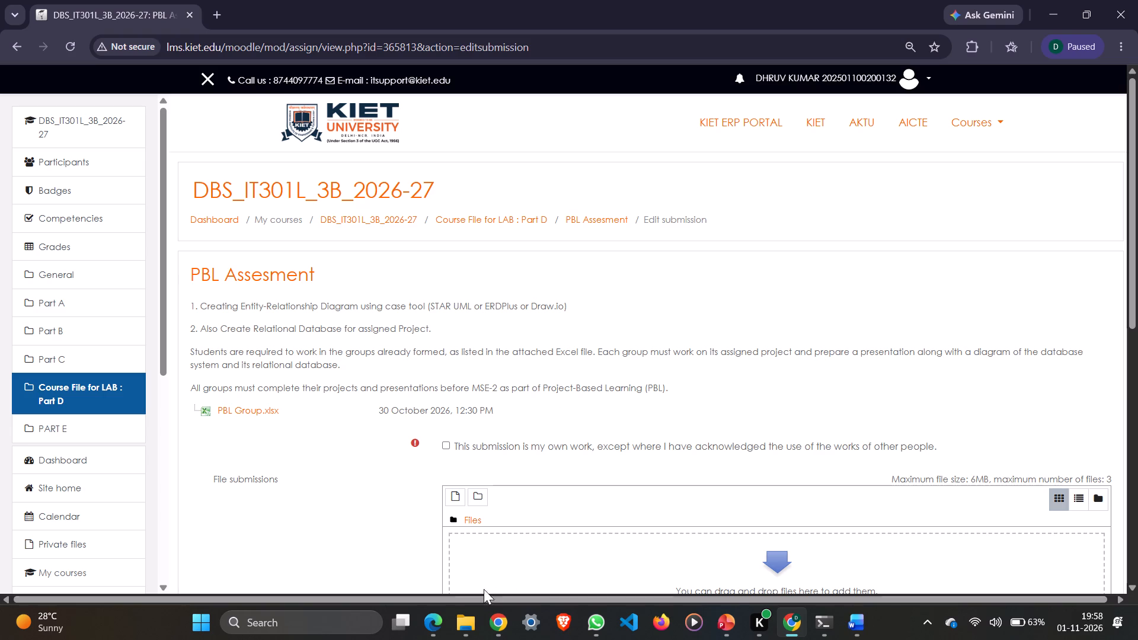
In File Explorer's Downloads folder, rename the Dbms1 PDF to the student's name, underscore-separated, followed by _PBL_dbms.
click(466, 614)
right_click(237, 362)
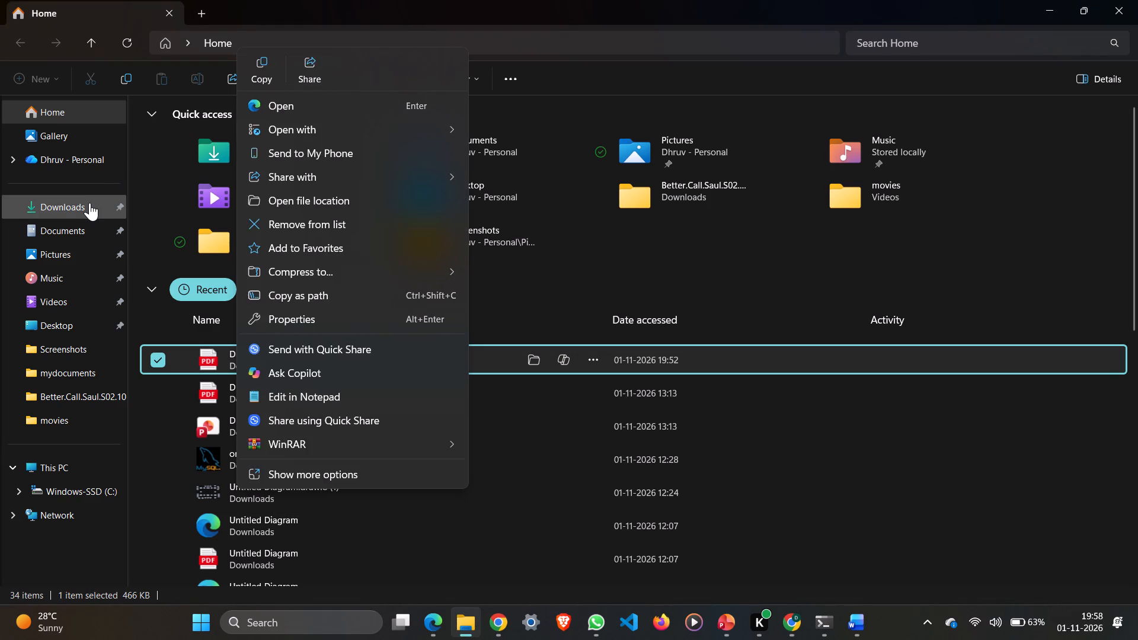
click(88, 204)
right_click(205, 142)
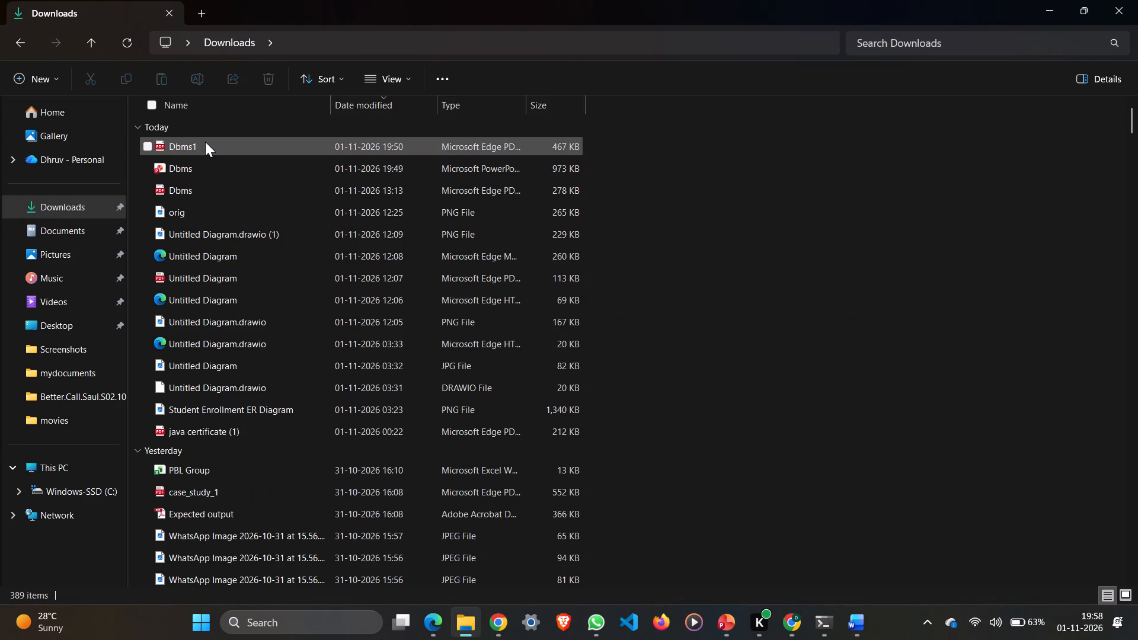
right_click(171, 152)
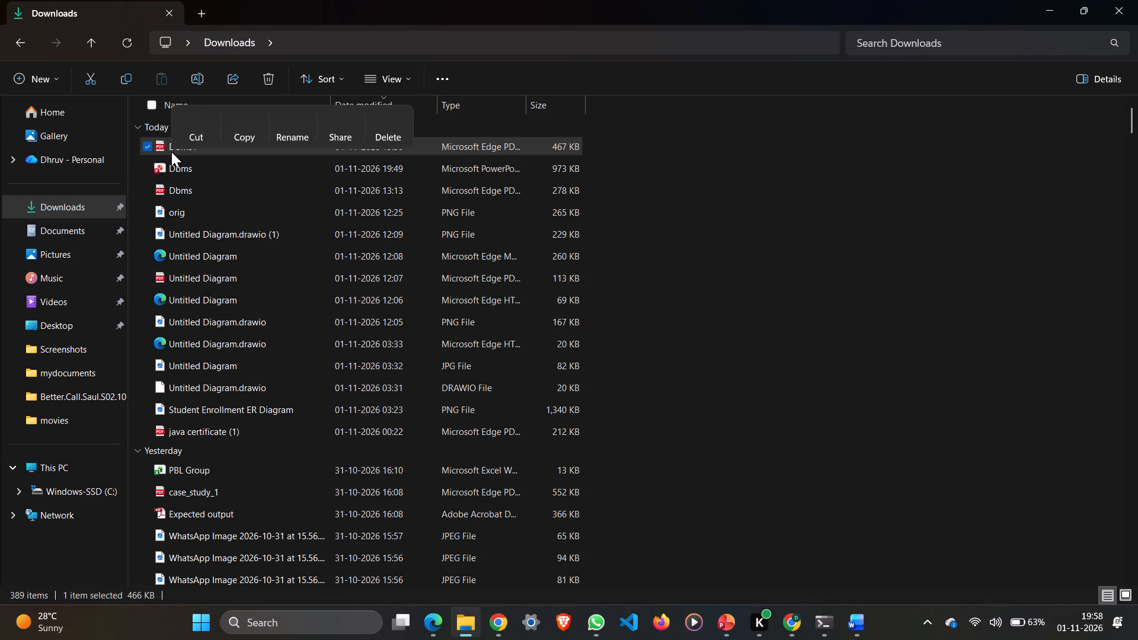
click(293, 120)
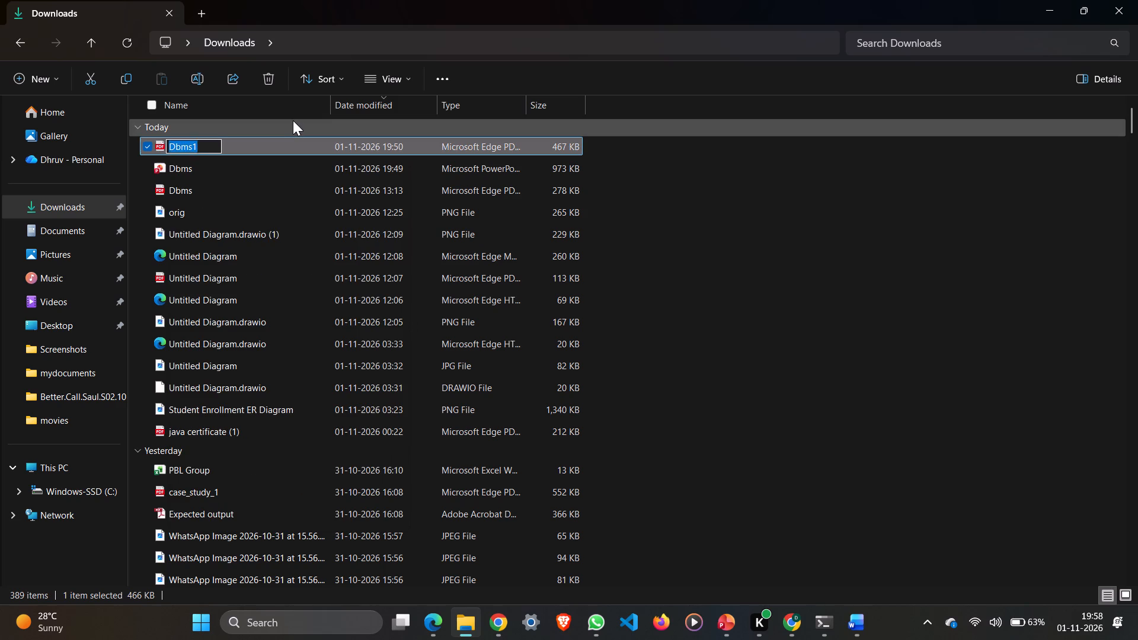
key(BackSpace)
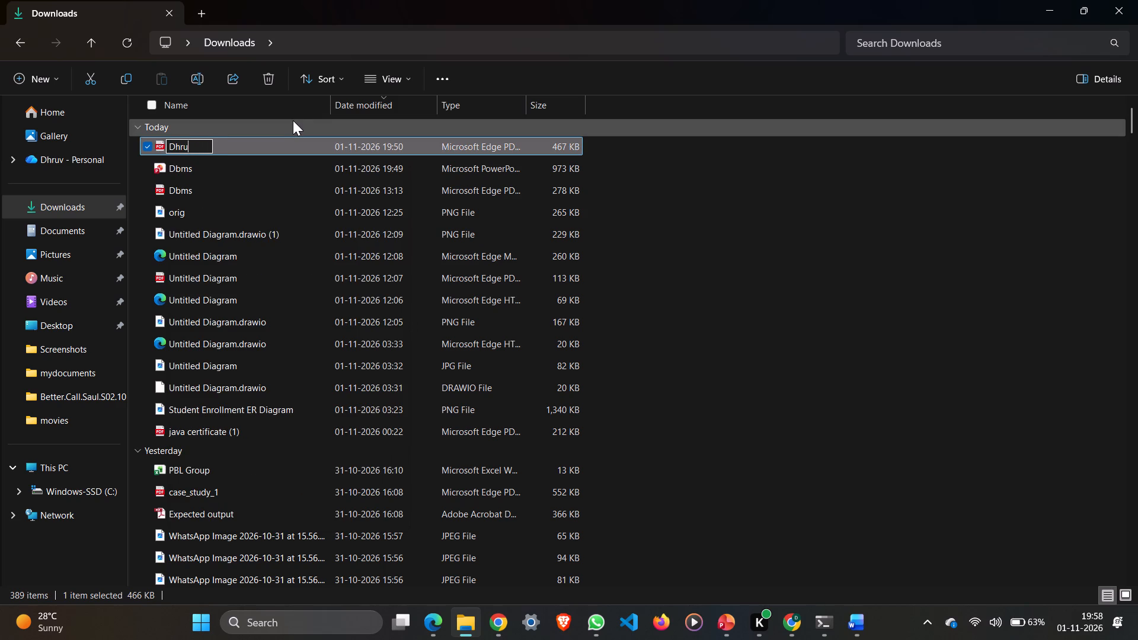
key(space)
key(BackSpace)
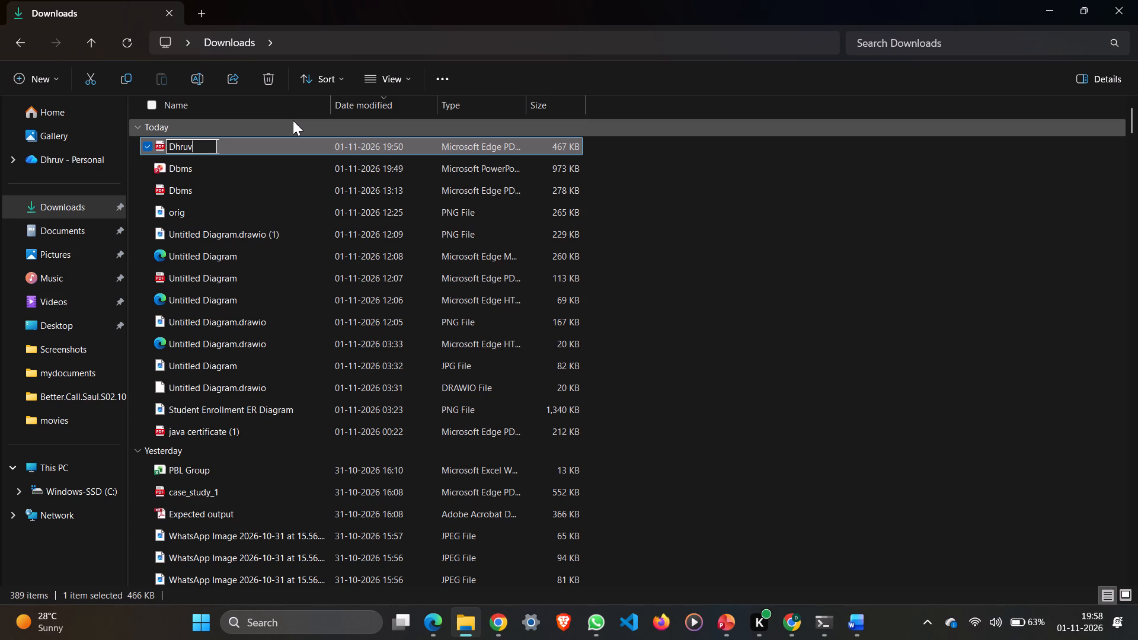
key(shift+underscore)
text(umar)
key(shift+underscore)
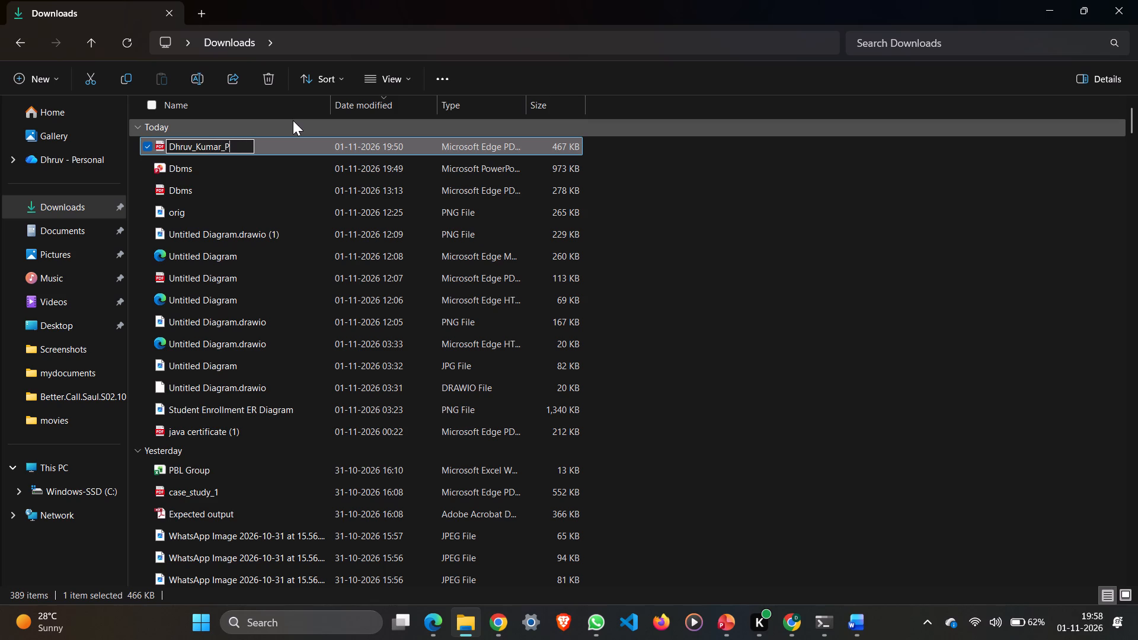
key(shift+underscore)
text(dbms)
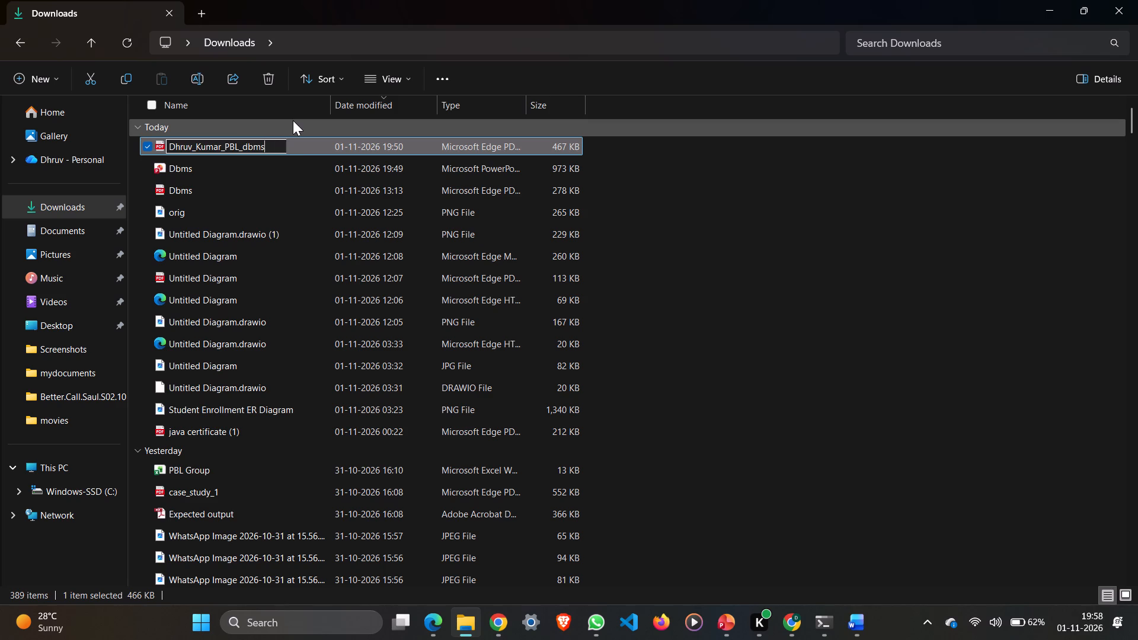
key(Return)
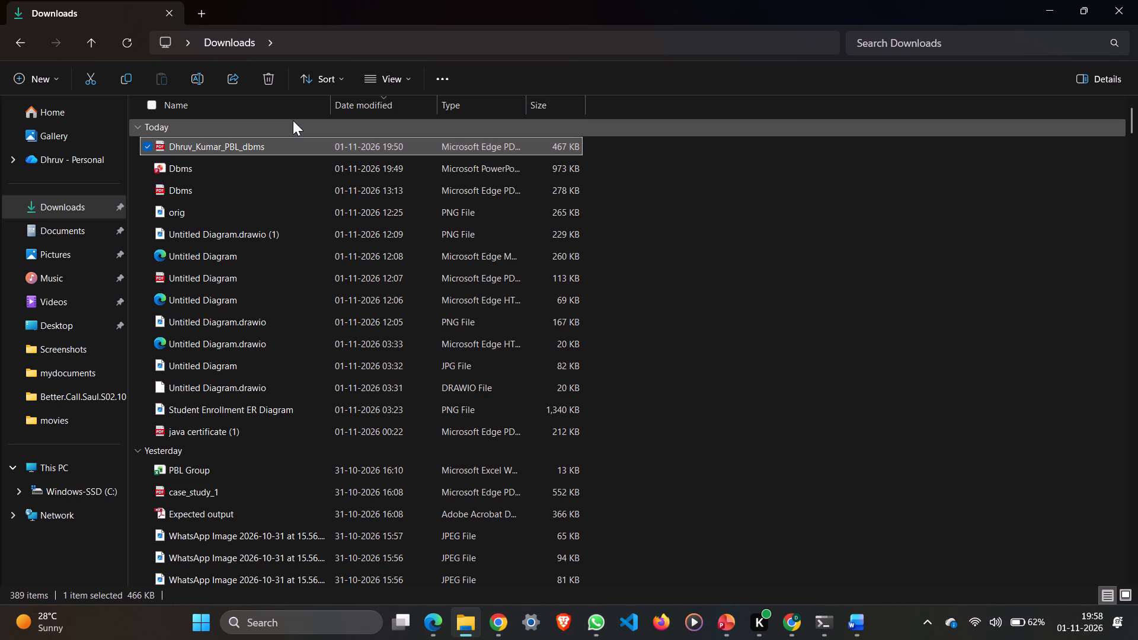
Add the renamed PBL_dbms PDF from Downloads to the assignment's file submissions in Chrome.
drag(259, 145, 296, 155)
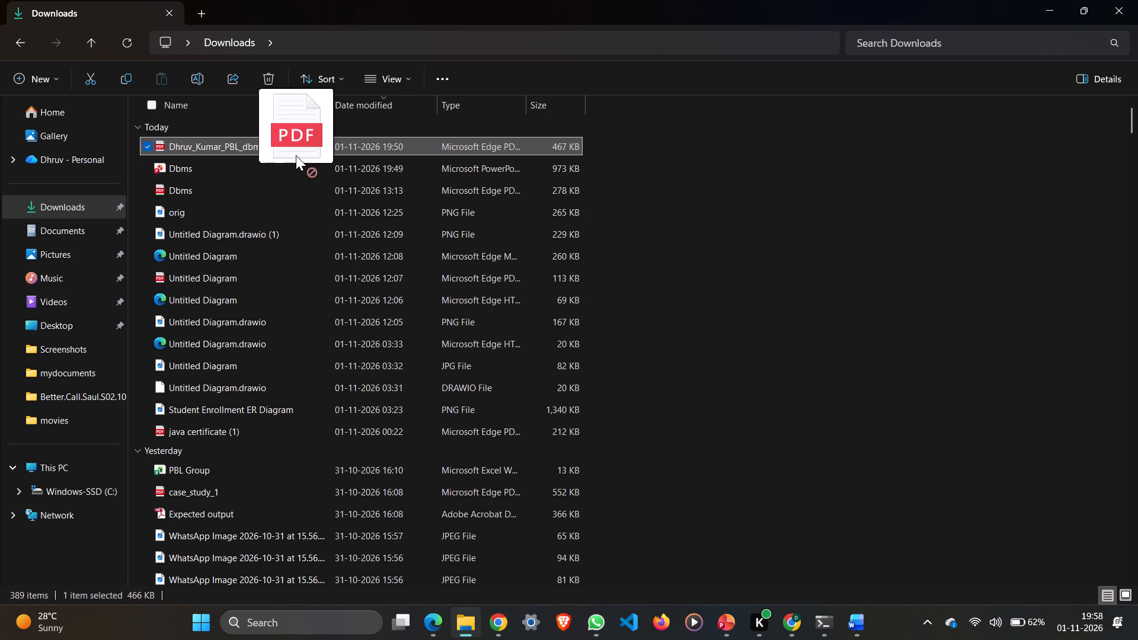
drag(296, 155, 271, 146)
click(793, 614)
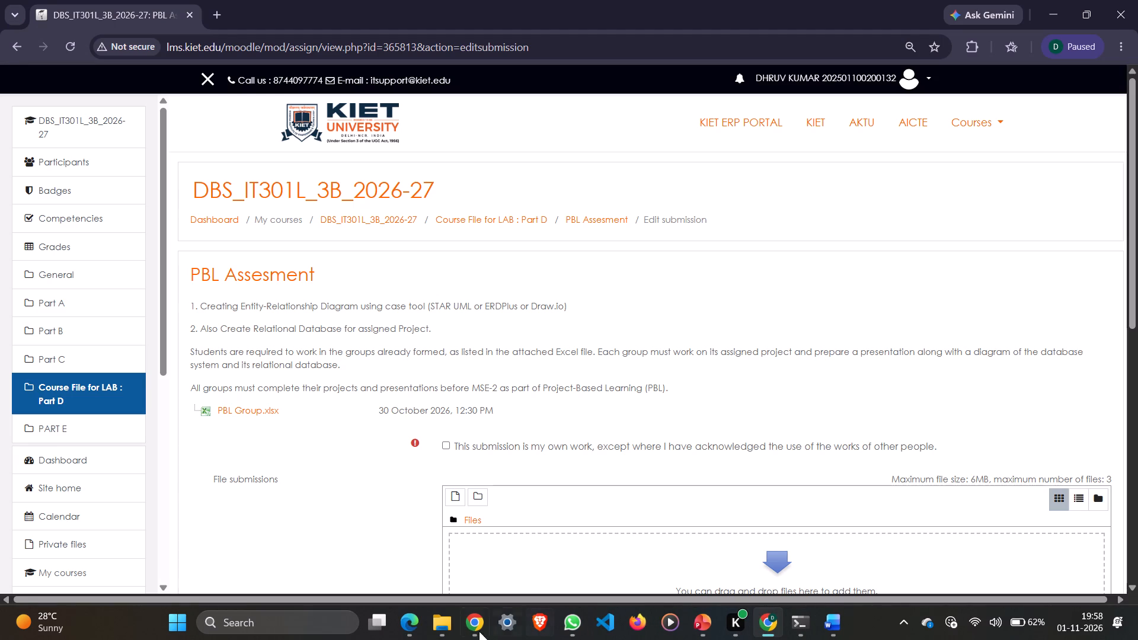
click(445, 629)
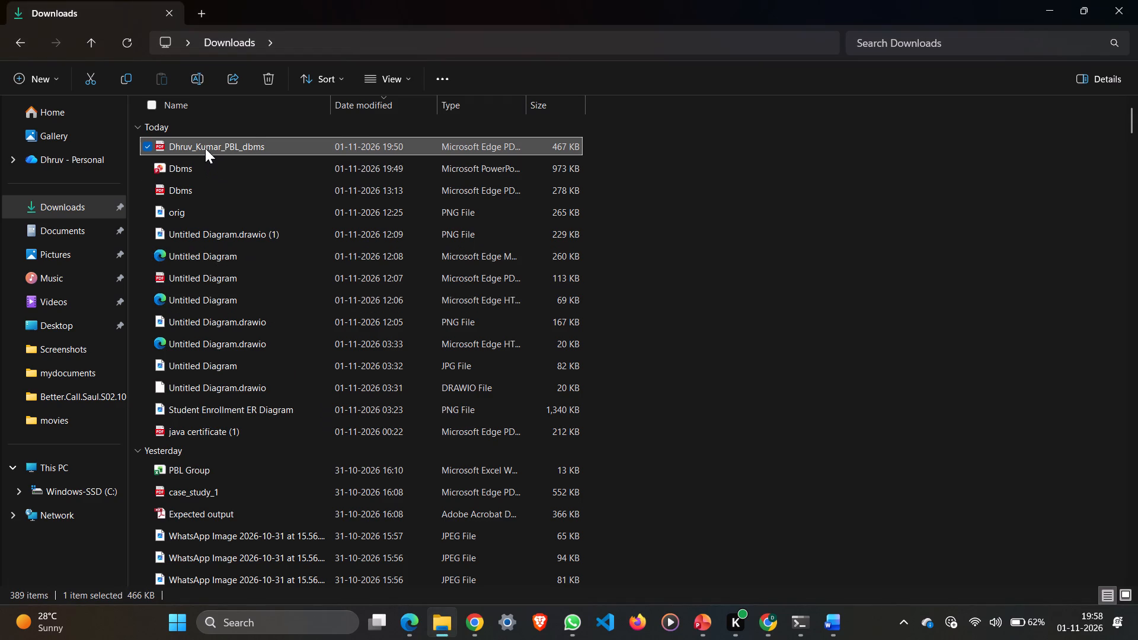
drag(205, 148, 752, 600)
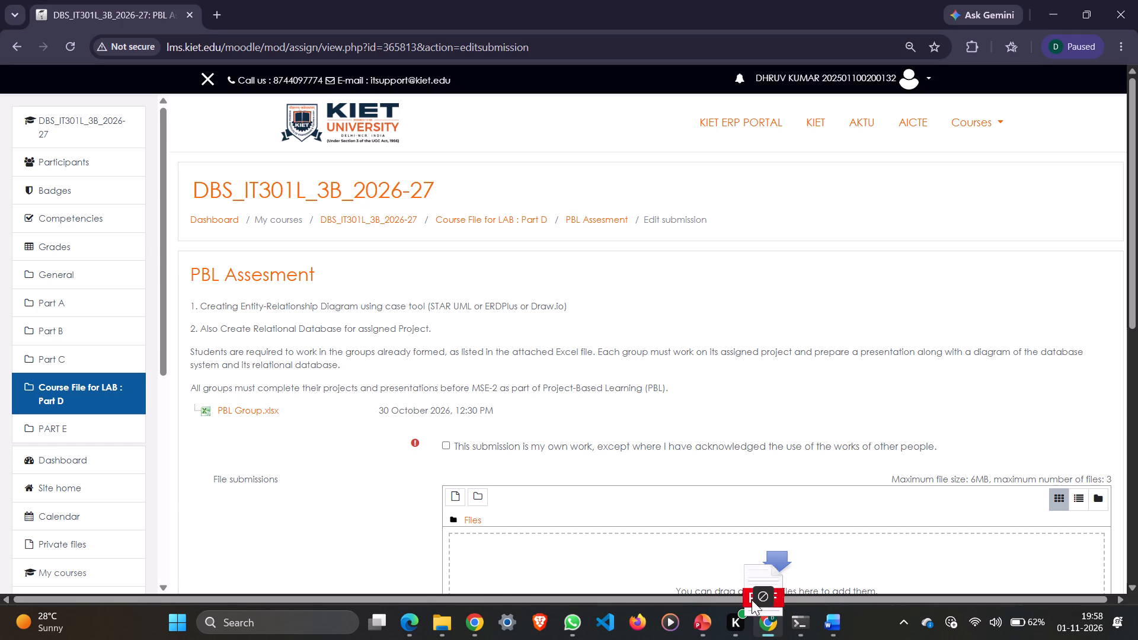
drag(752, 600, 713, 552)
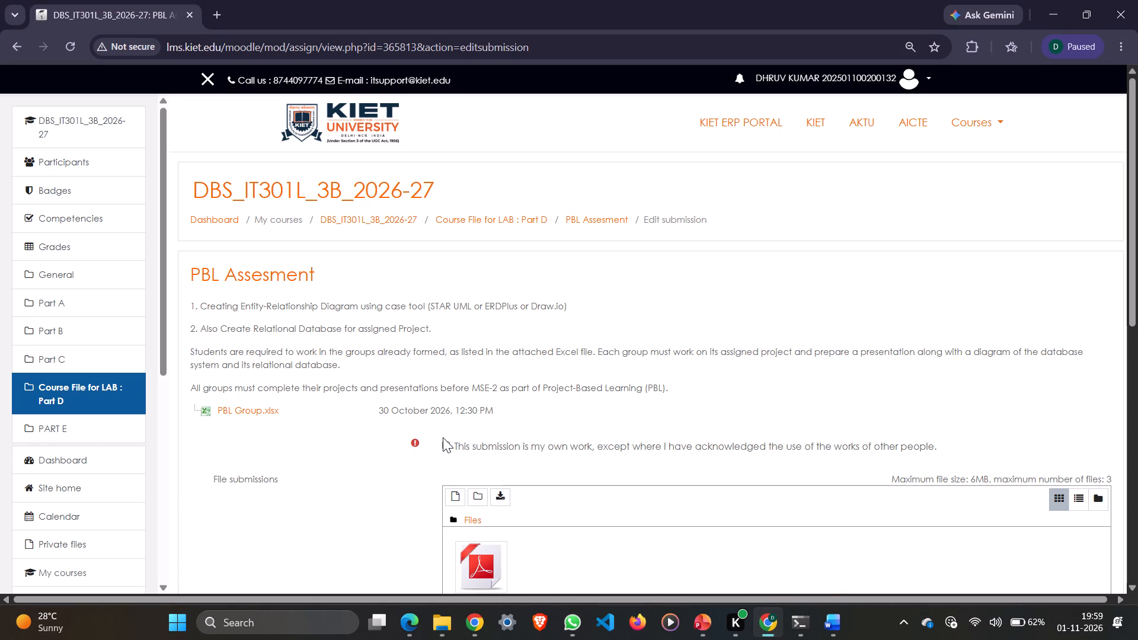
Accept the statement that the submission is the student's own work.
click(446, 444)
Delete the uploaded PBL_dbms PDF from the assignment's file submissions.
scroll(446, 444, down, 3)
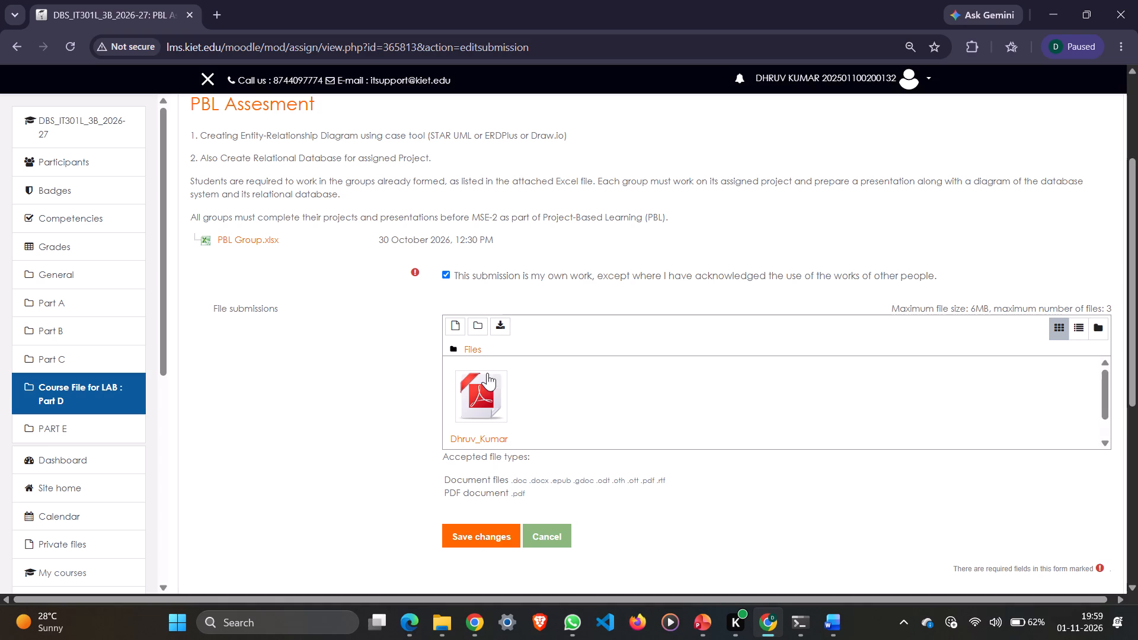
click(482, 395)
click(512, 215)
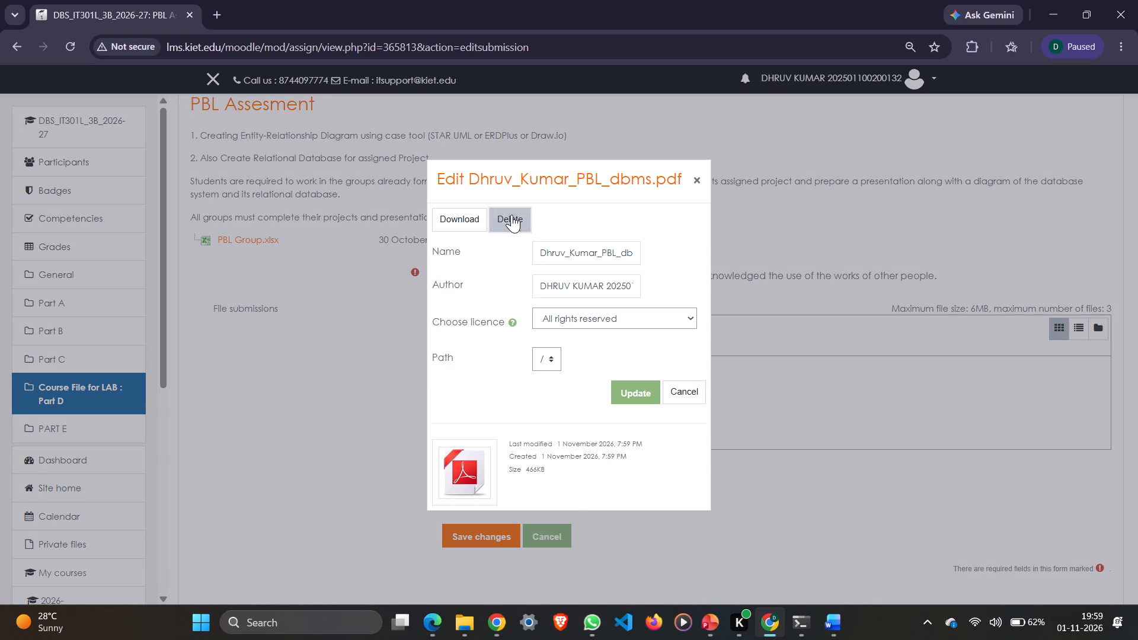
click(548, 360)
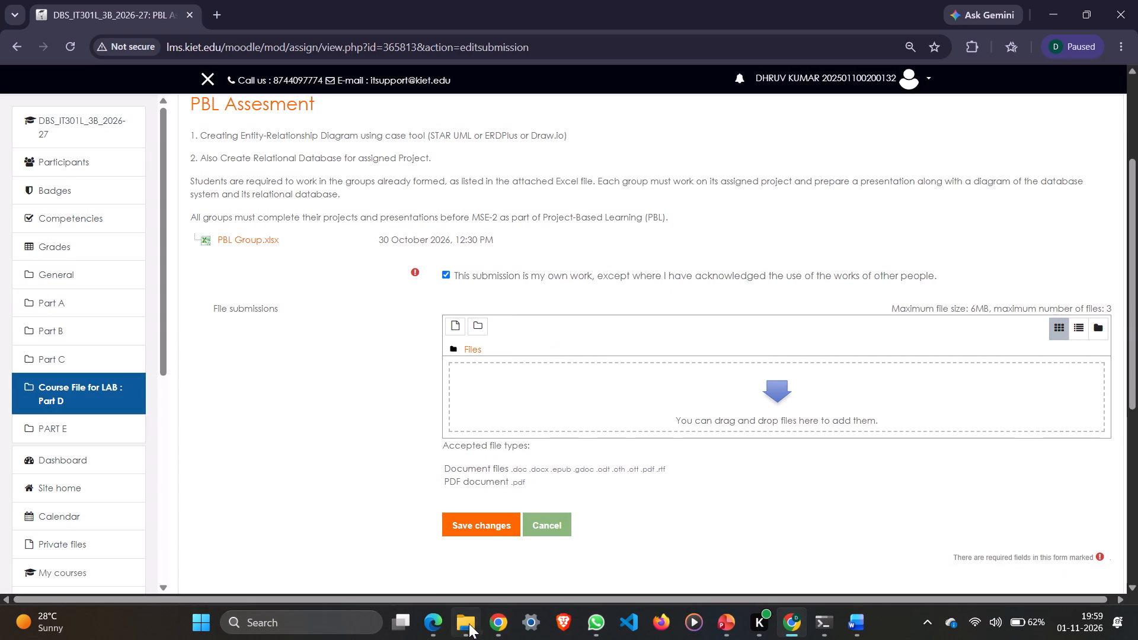
In File Explorer's Downloads folder, insert an underscore and the roll number's last three digits after the student's name in the PBL_dbms PDF's file name.
click(466, 625)
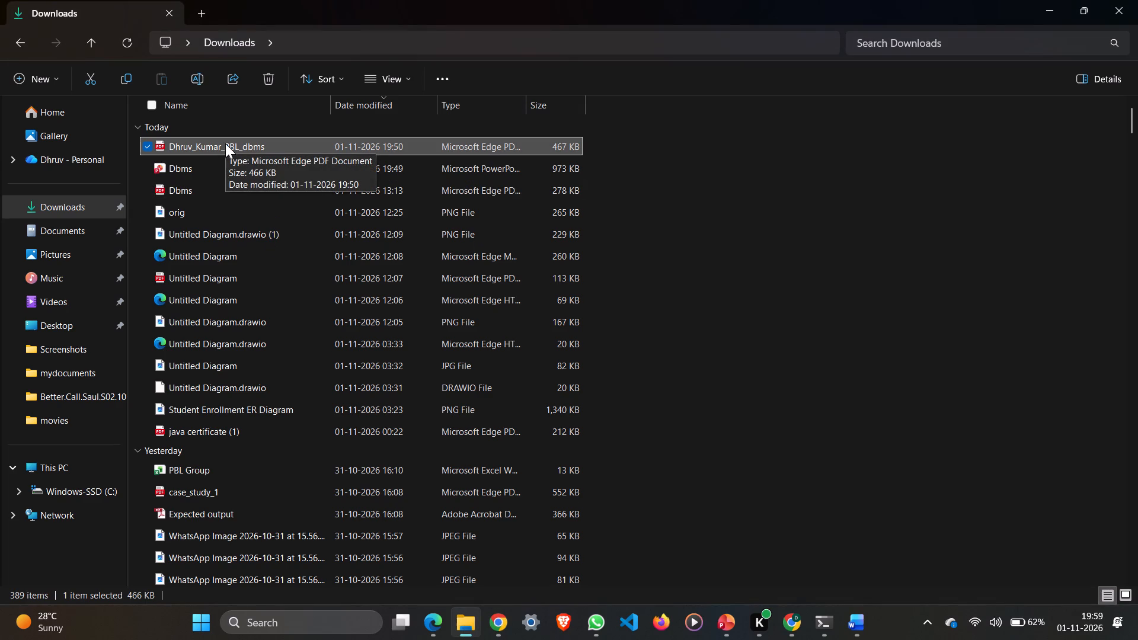
right_click(225, 143)
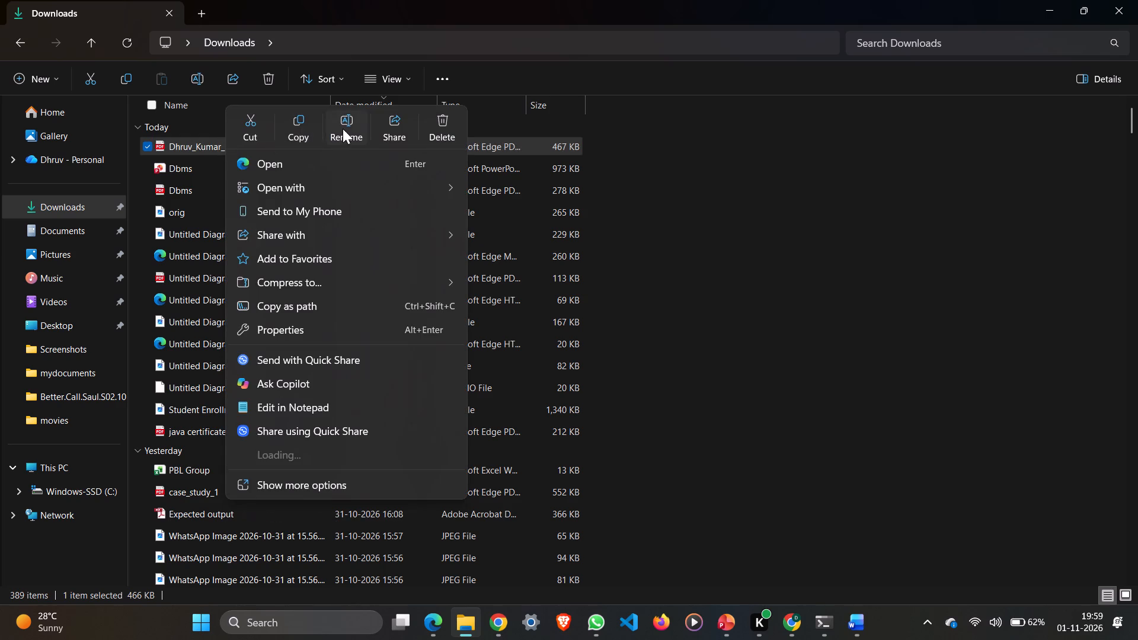
click(343, 129)
key(Left)
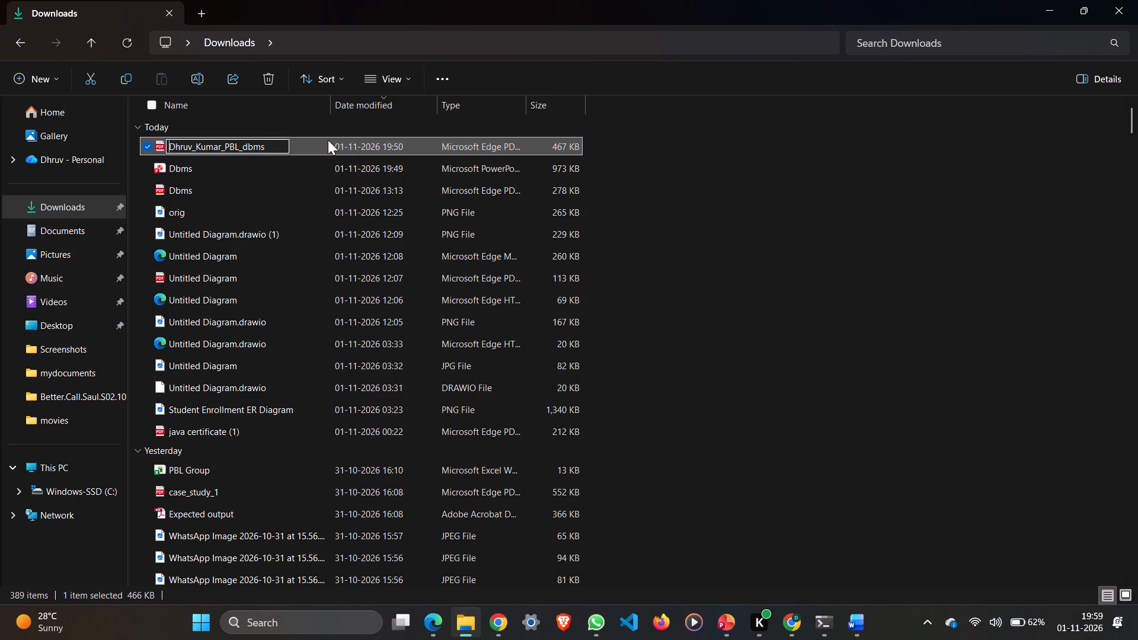
key(Left)
key(Left)
key(Right)
key(Right)
key(Right)
key(Right)
key(Right)
key(Right)
key(Right)
key(Right)
key(Right)
key(Right)
key(Right)
text(_132)
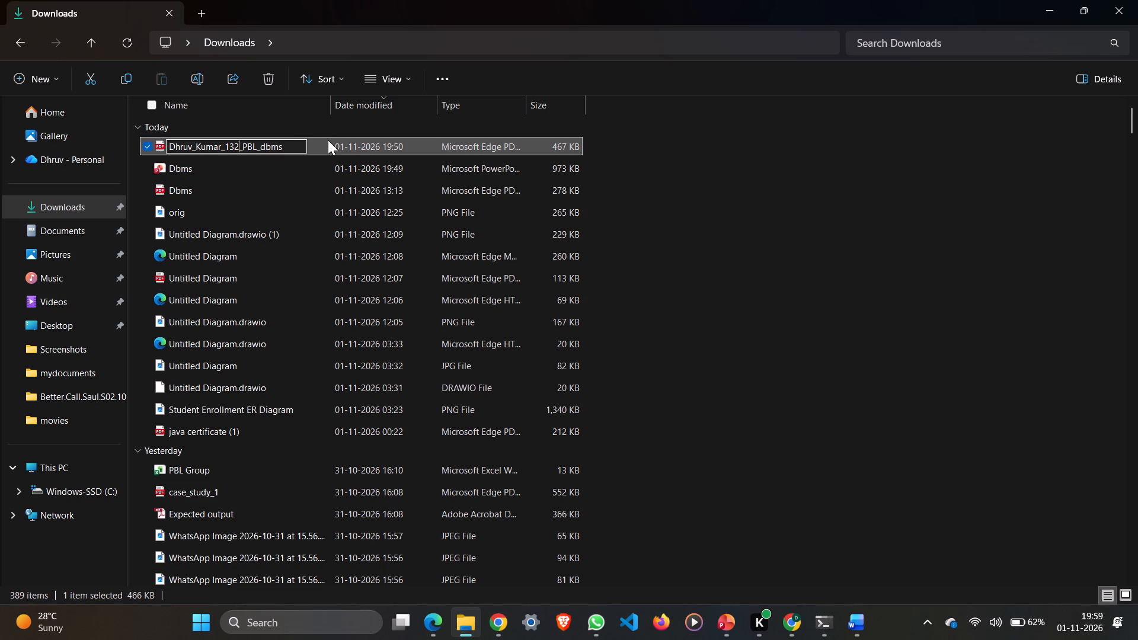
key(Return)
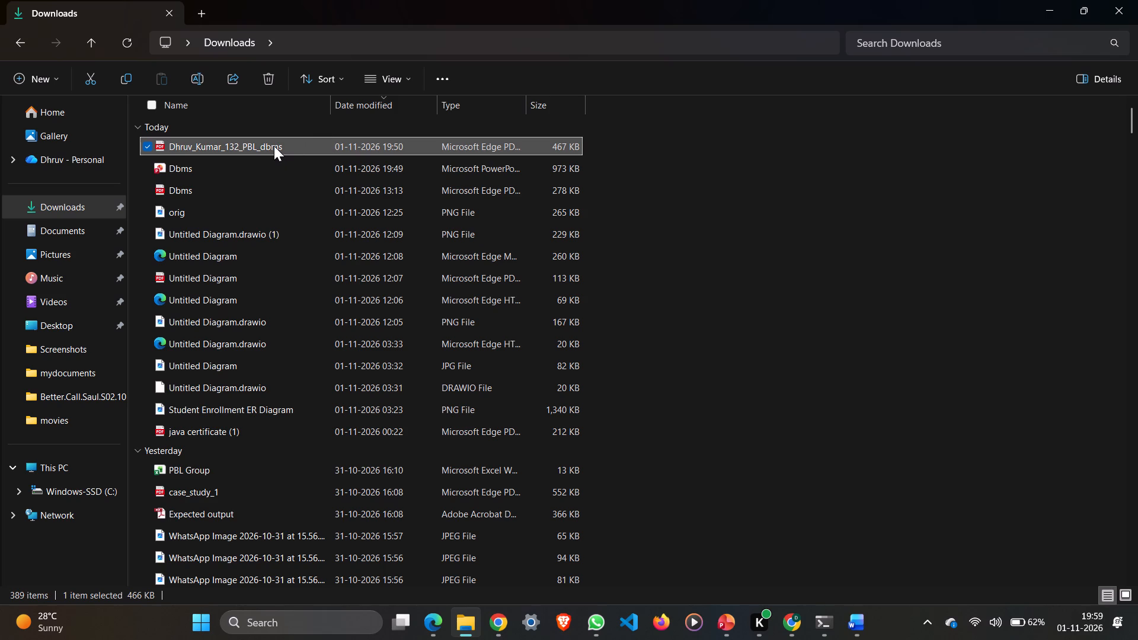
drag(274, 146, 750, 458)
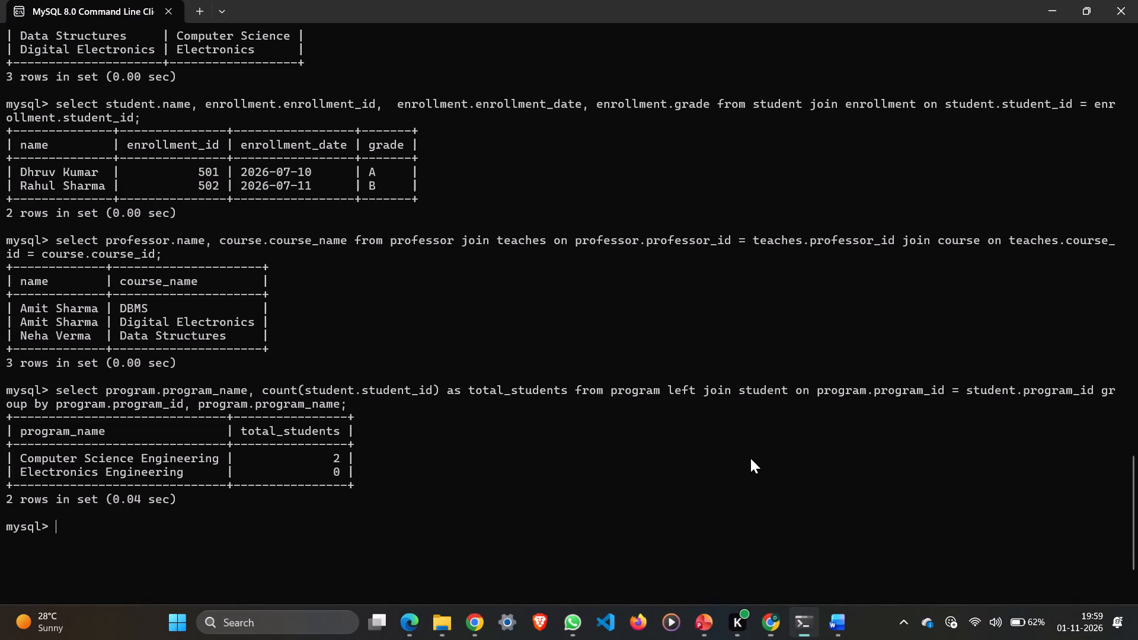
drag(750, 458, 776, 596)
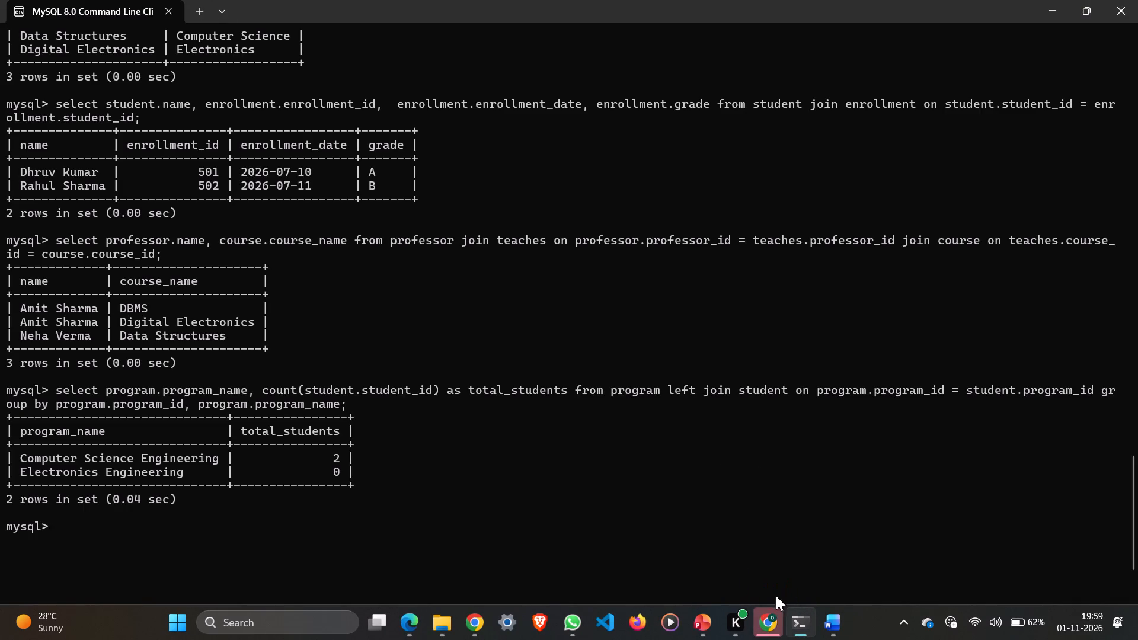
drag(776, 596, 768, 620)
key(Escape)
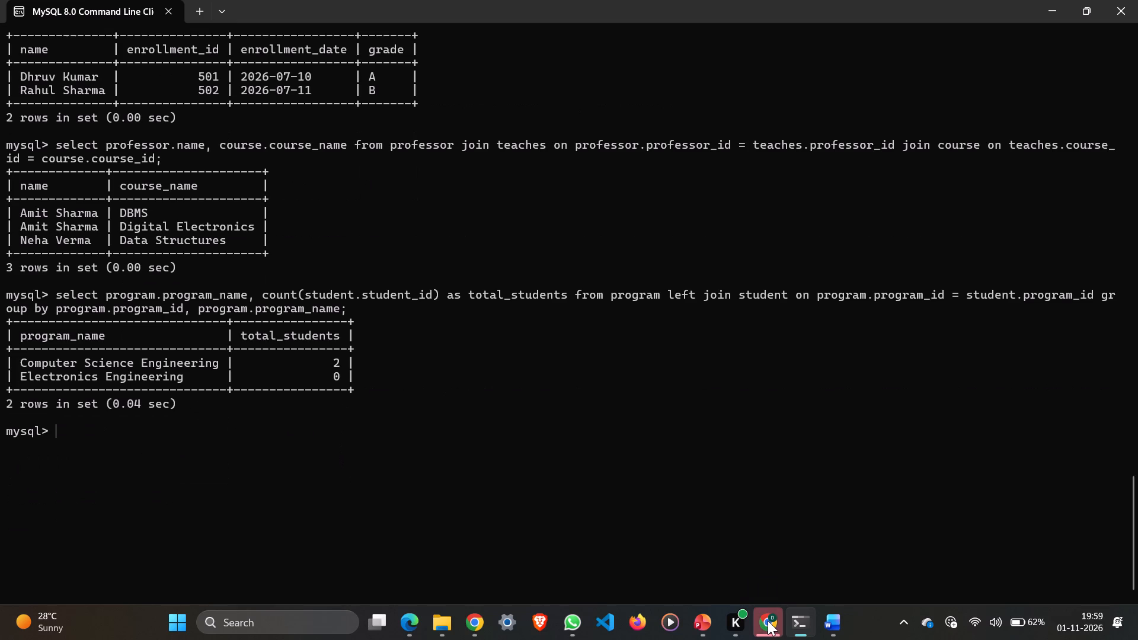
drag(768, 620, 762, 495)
Add the renamed PBL_dbms PDF from Downloads to the PBL Assesment file submissions in Chrome and save the submission.
click(768, 635)
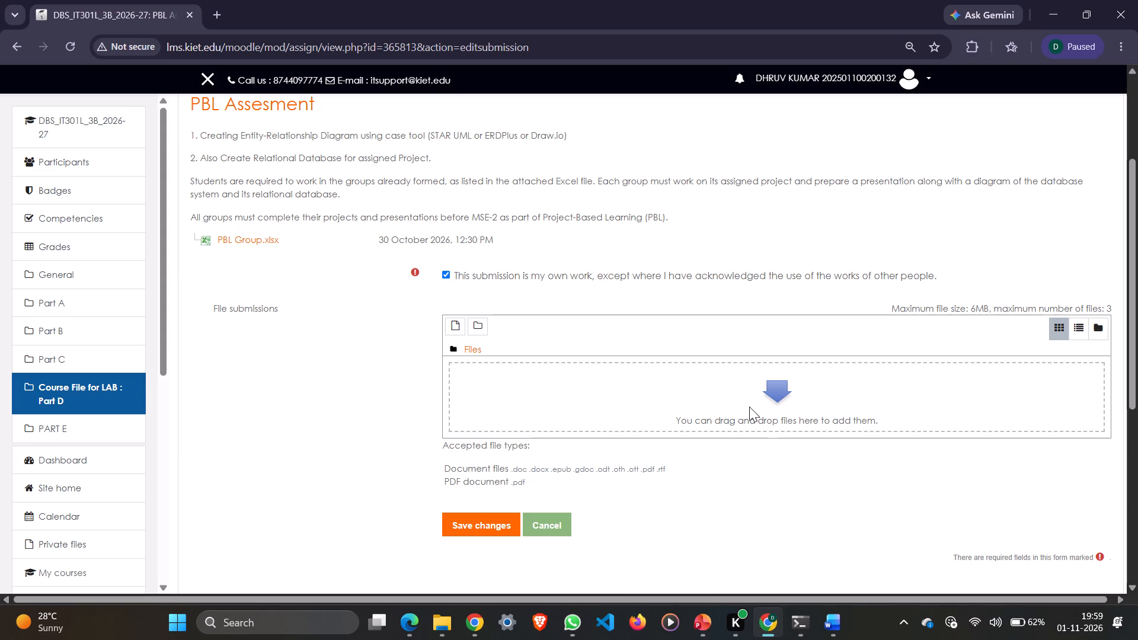
click(447, 616)
drag(258, 146, 682, 404)
click(472, 539)
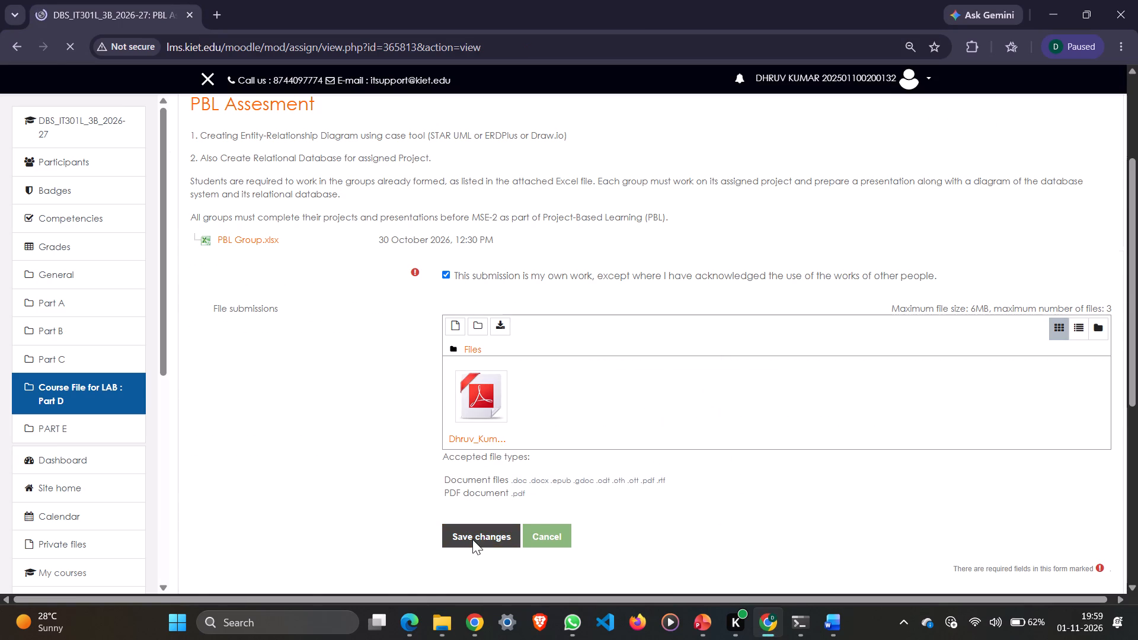
Return to the DBS_IT301L_3B_2026-27 course page and check the completion marks of the Course File for LAB : Part D activities.
scroll(513, 494, down, 2)
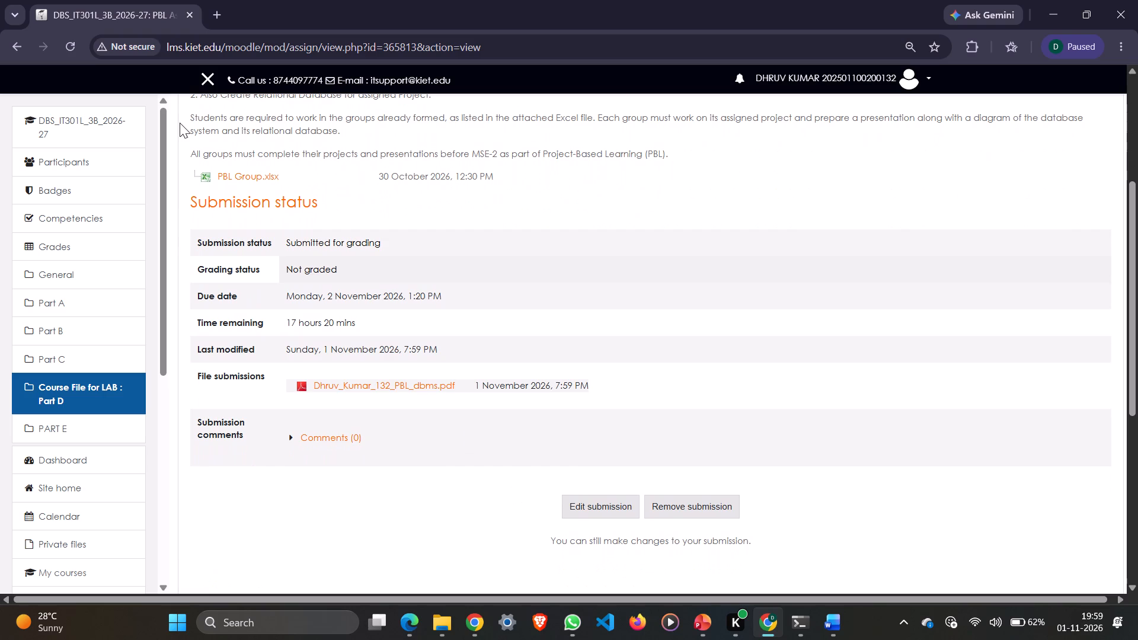
scroll(129, 252, up, 1)
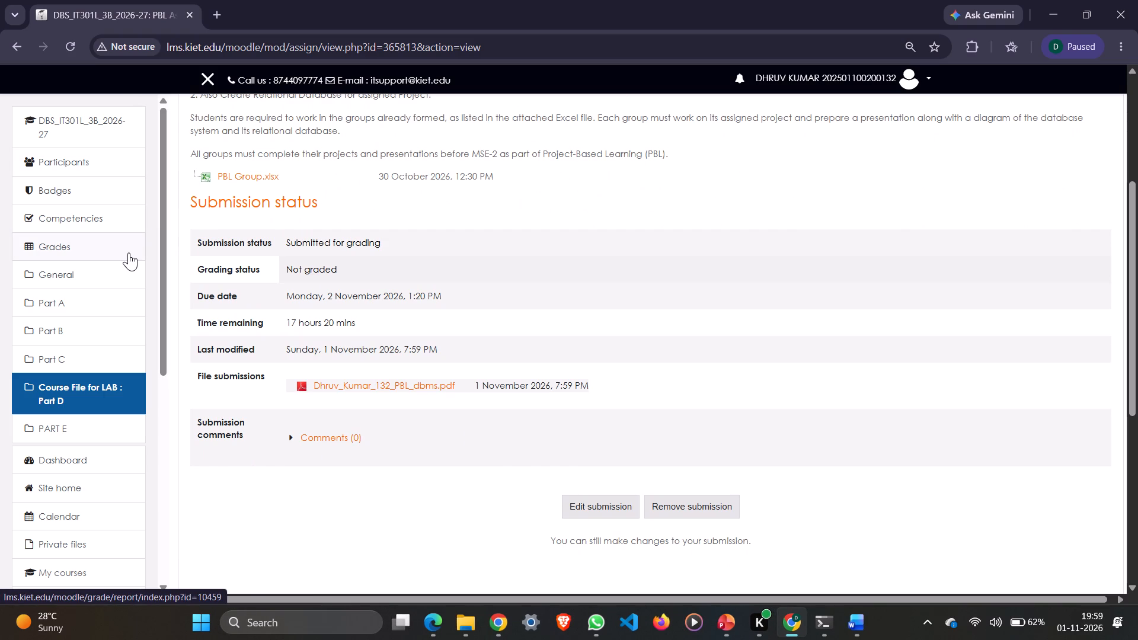
click(17, 40)
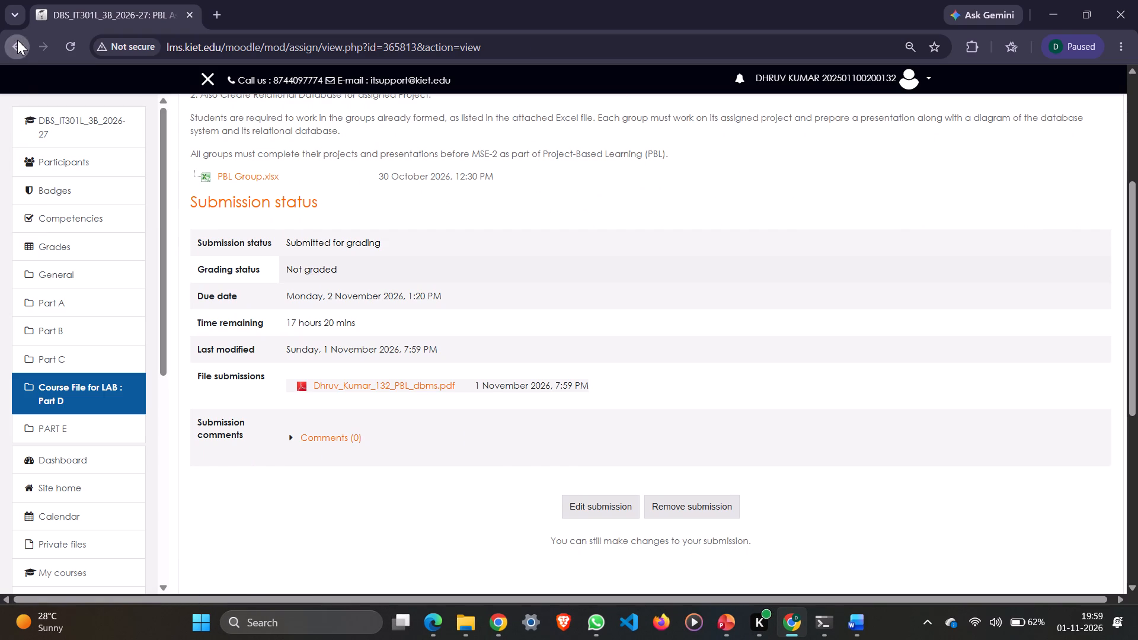
click(17, 40)
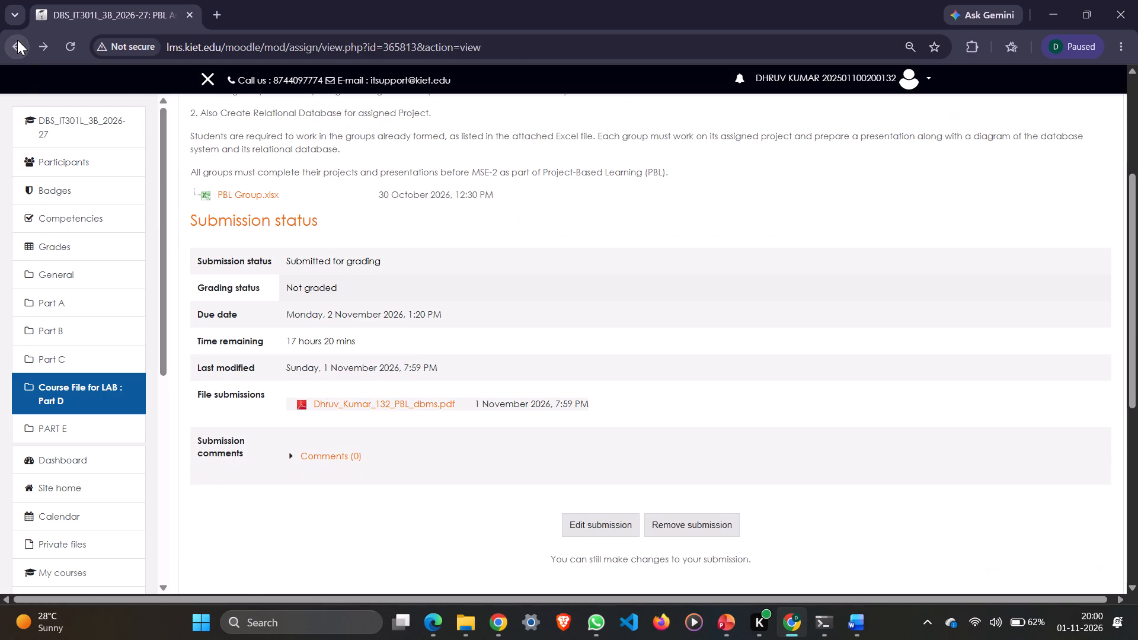
click(17, 40)
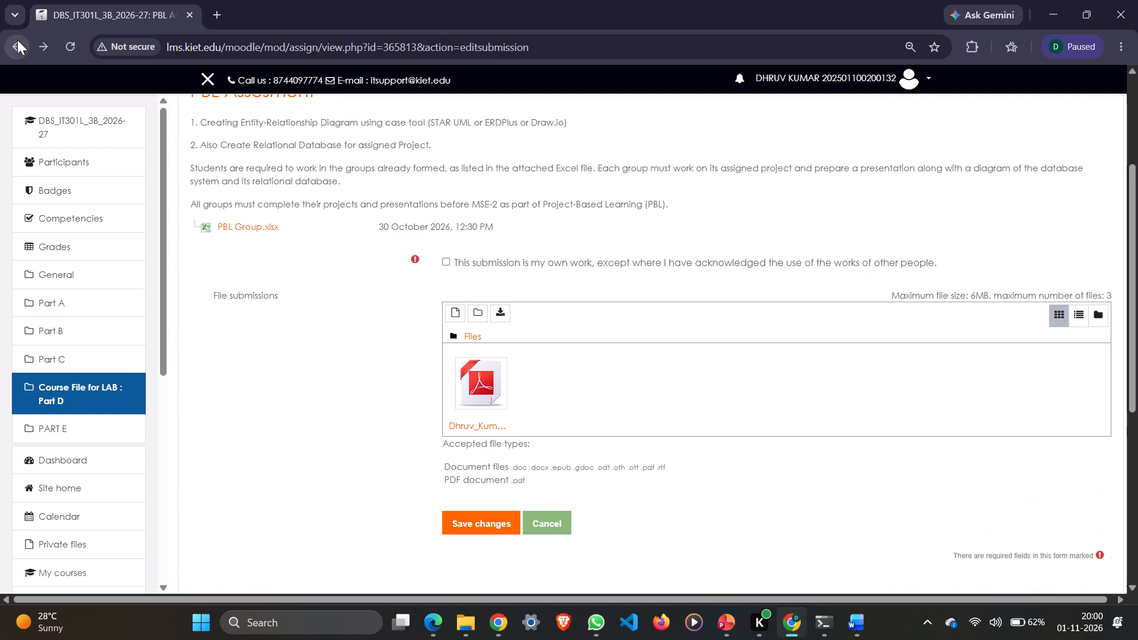
click(17, 40)
click(17, 40)
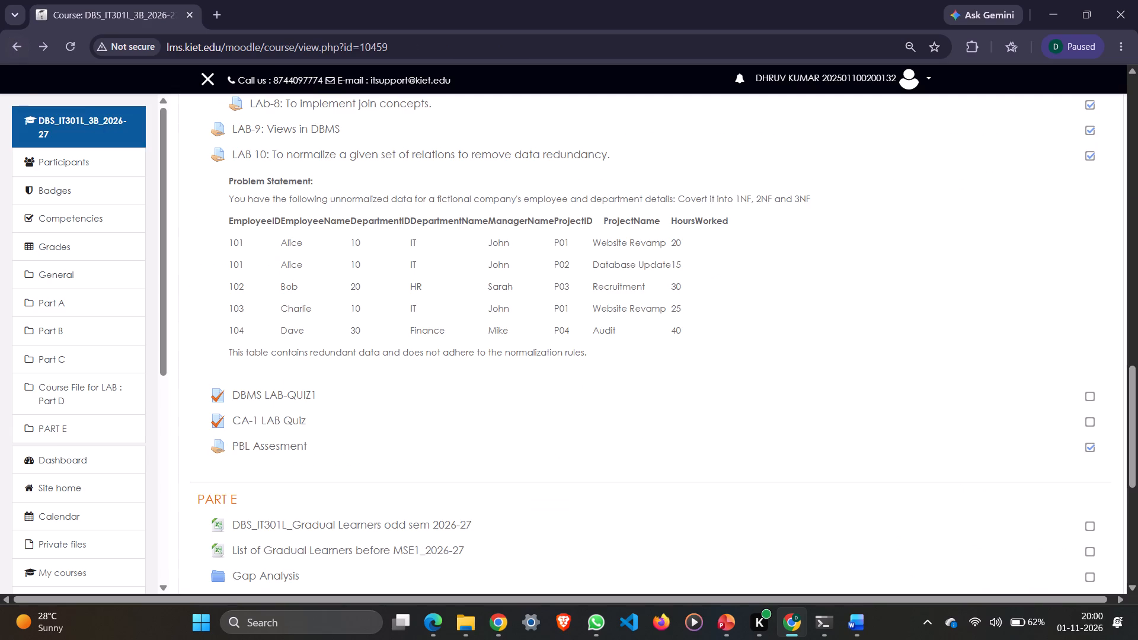
scroll(405, 357, up, 2)
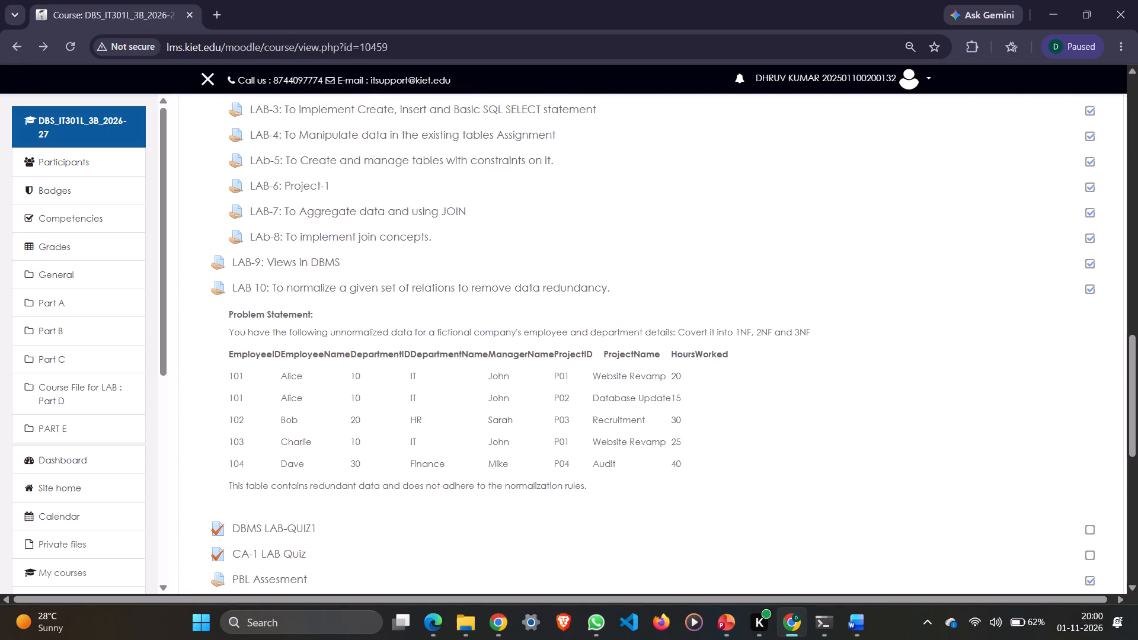
scroll(405, 357, up, 2)
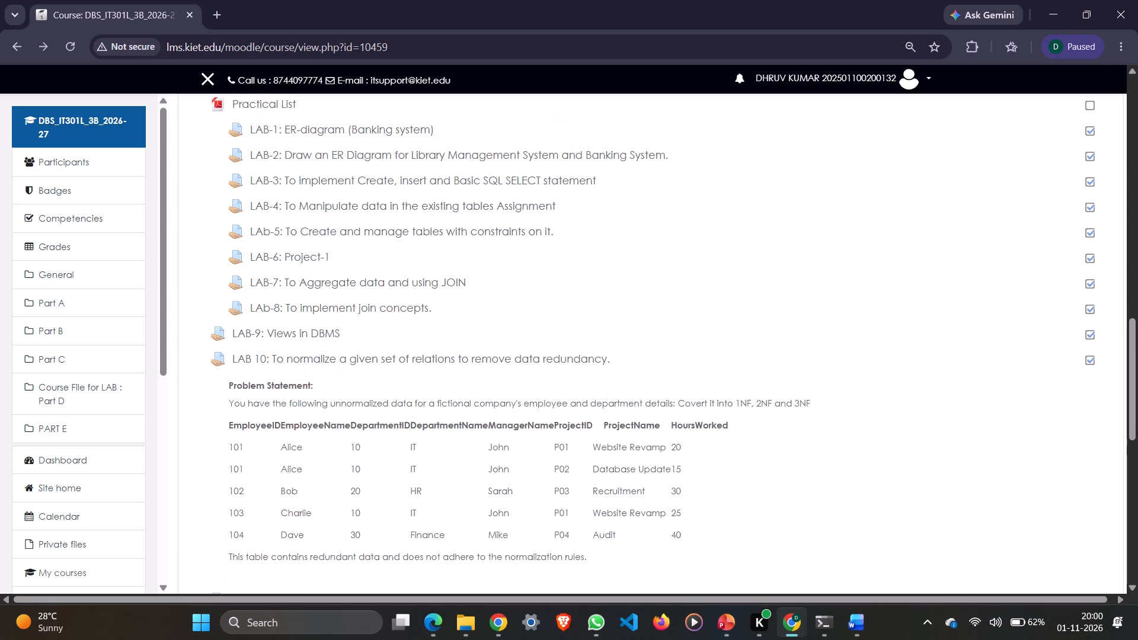
scroll(405, 357, up, 3)
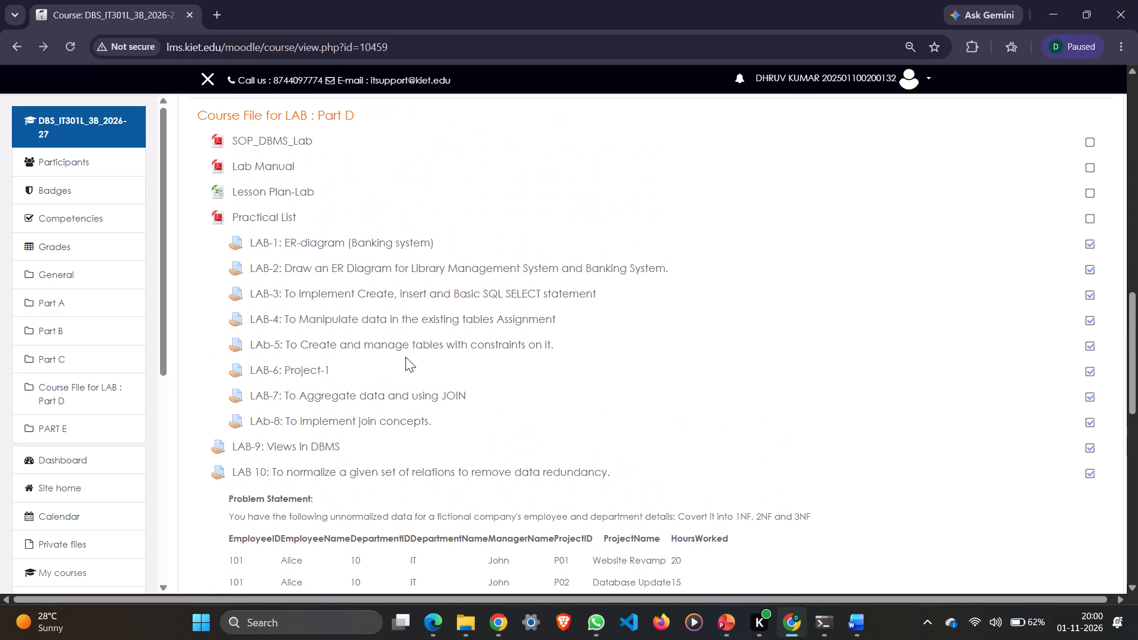
scroll(405, 357, down, 3)
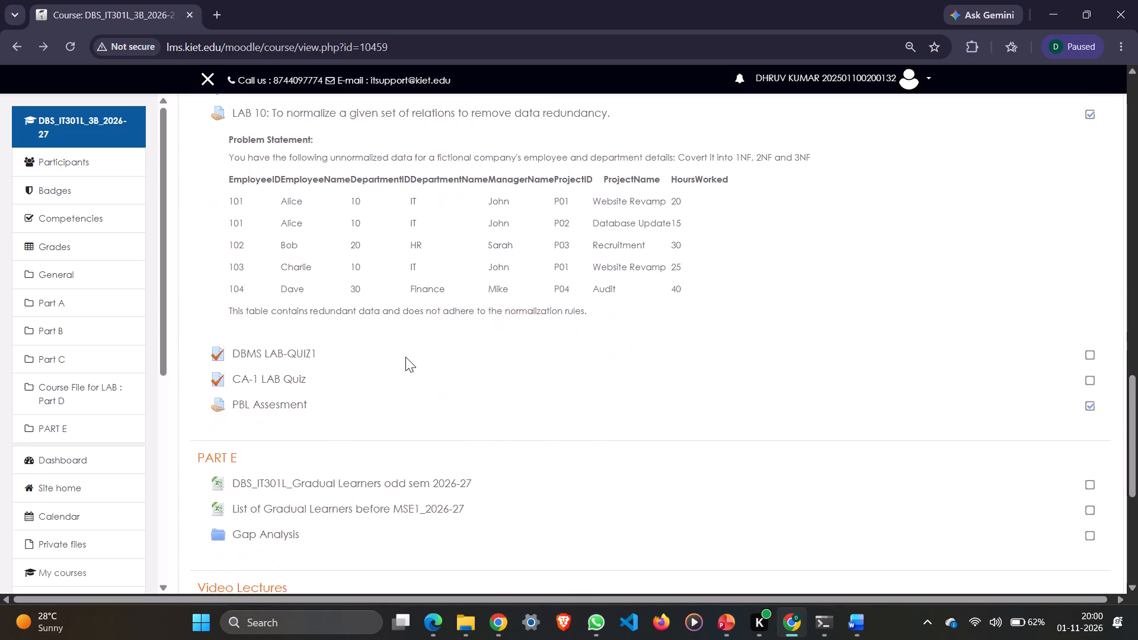
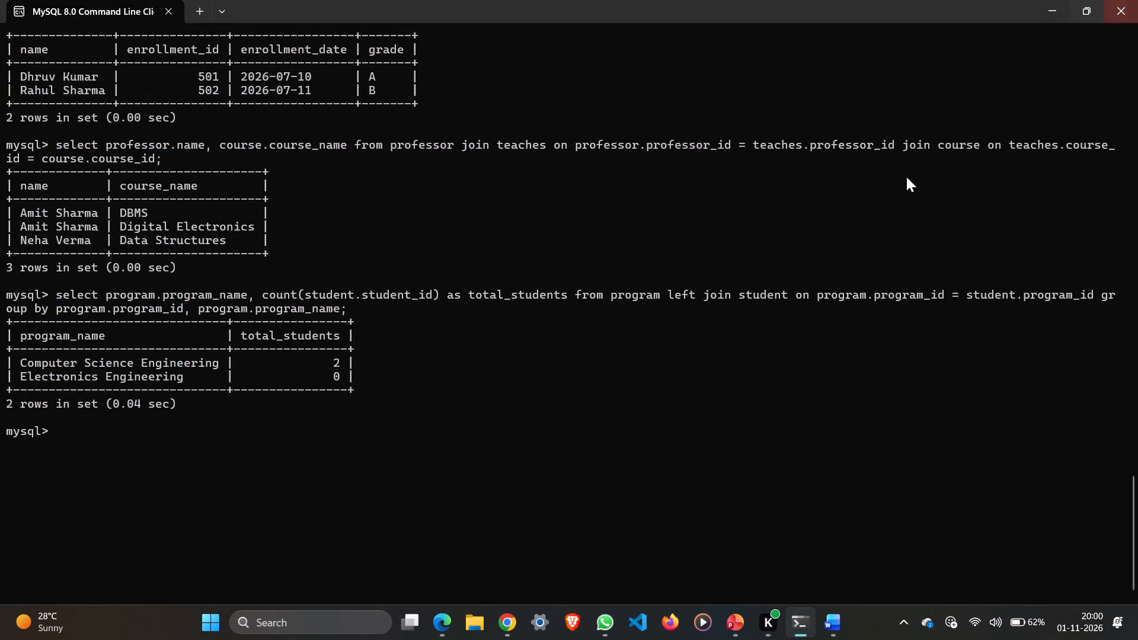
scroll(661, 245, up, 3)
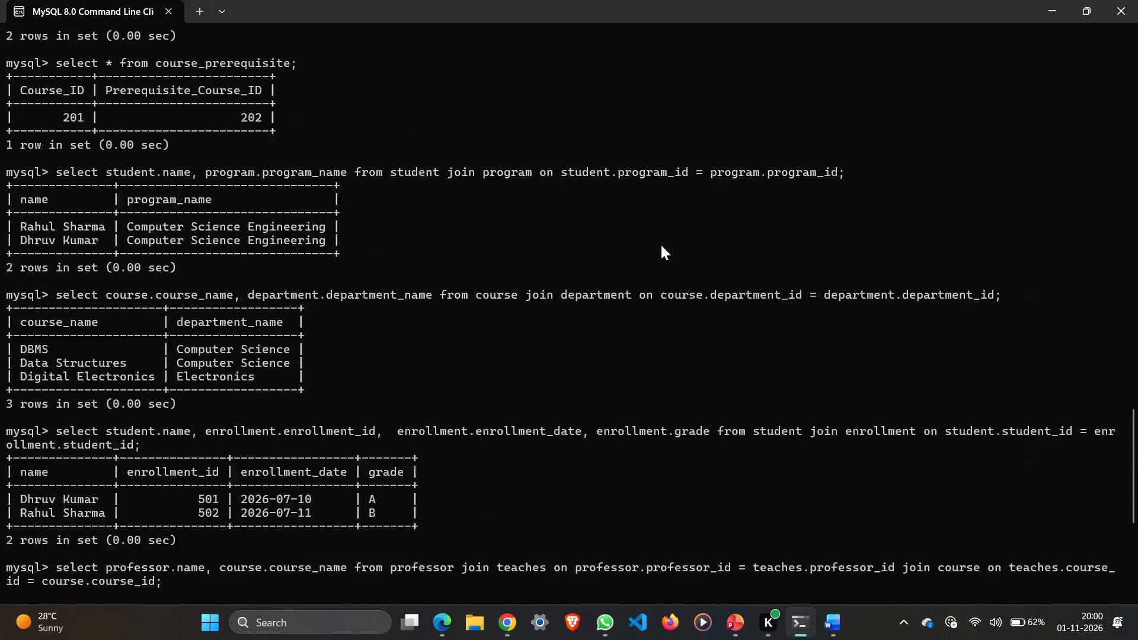
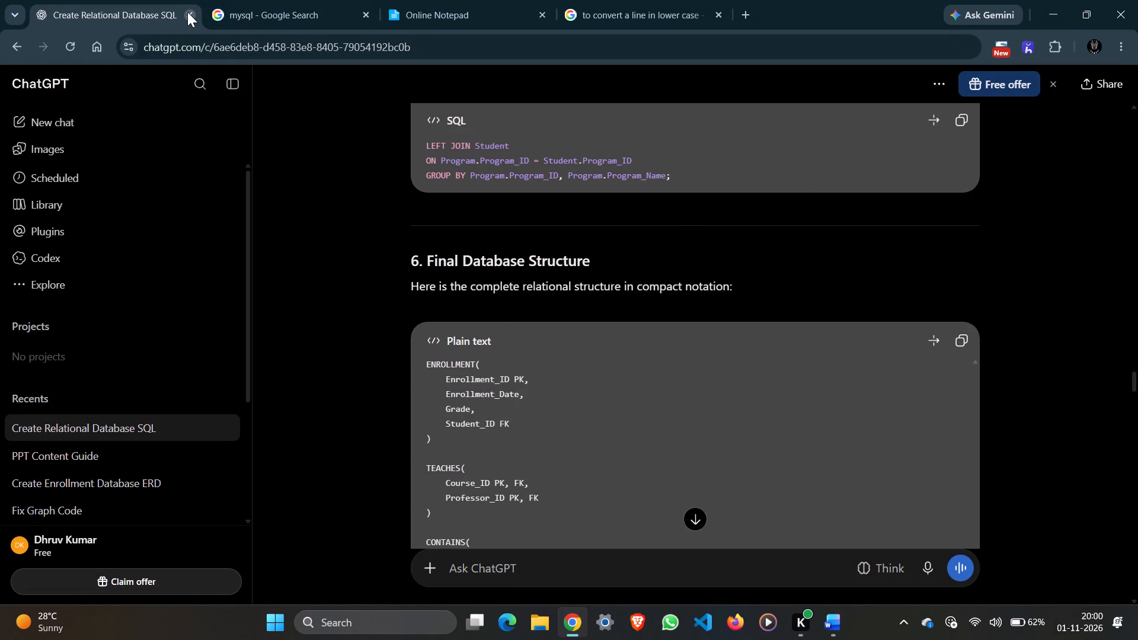
Close the ChatGPT, mysql search, Online Notepad and lower-case search tabs, leaving only a new blank tab open.
click(187, 12)
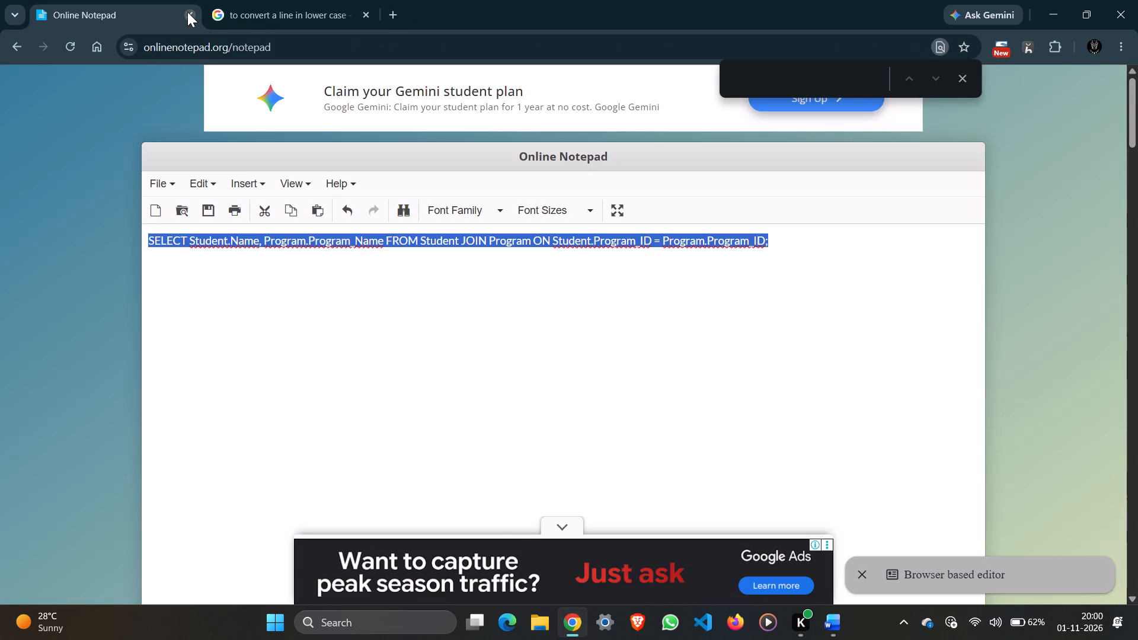
click(187, 12)
click(221, 19)
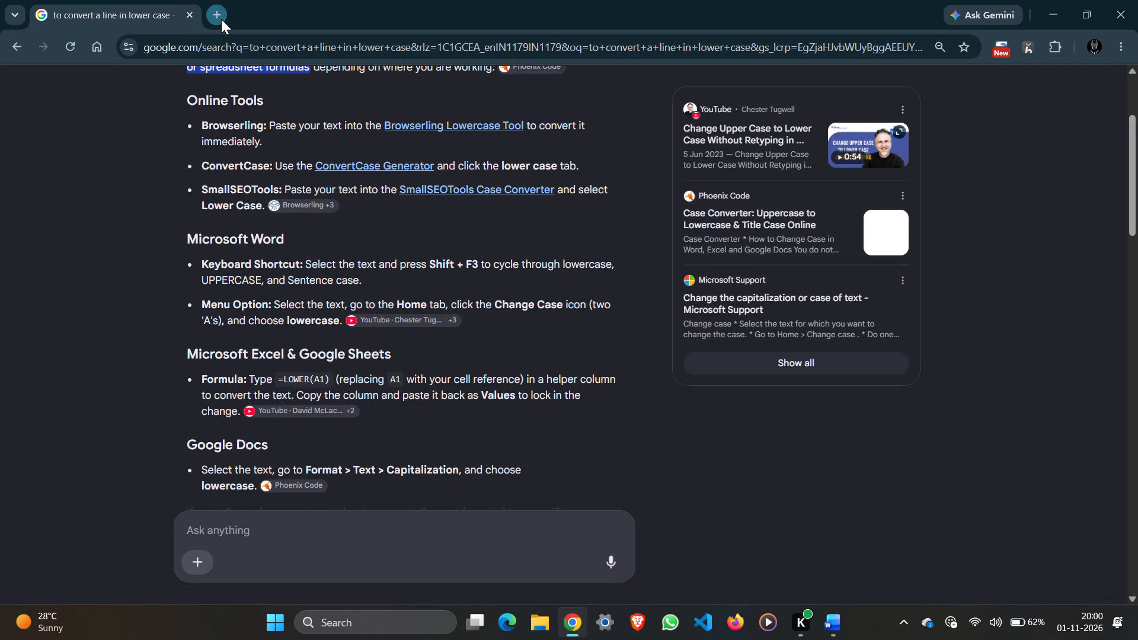
click(192, 19)
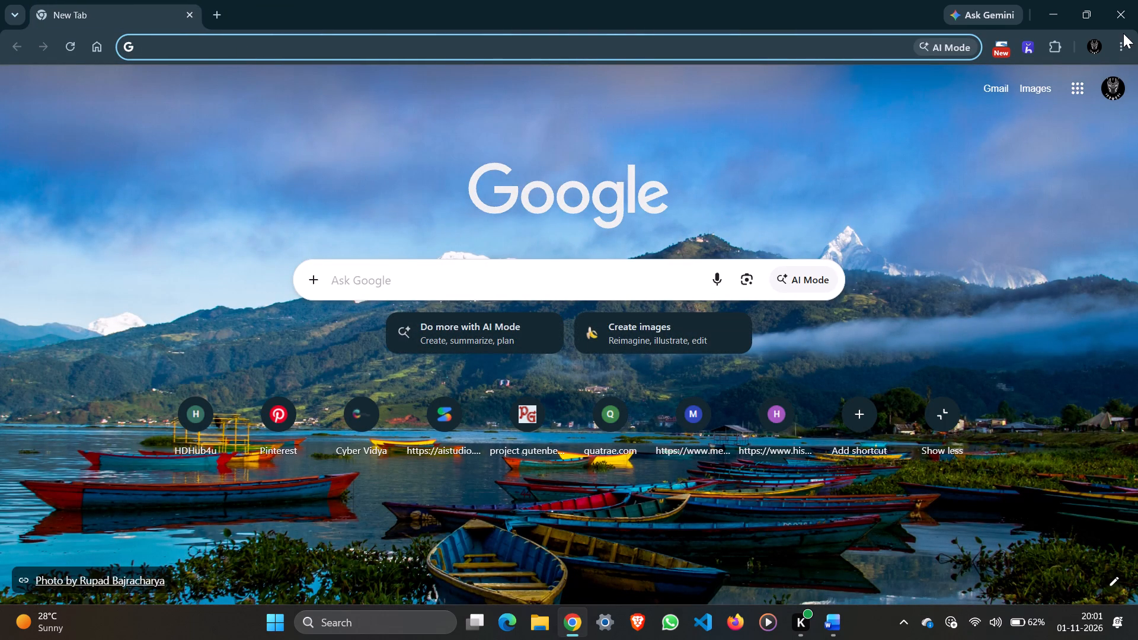